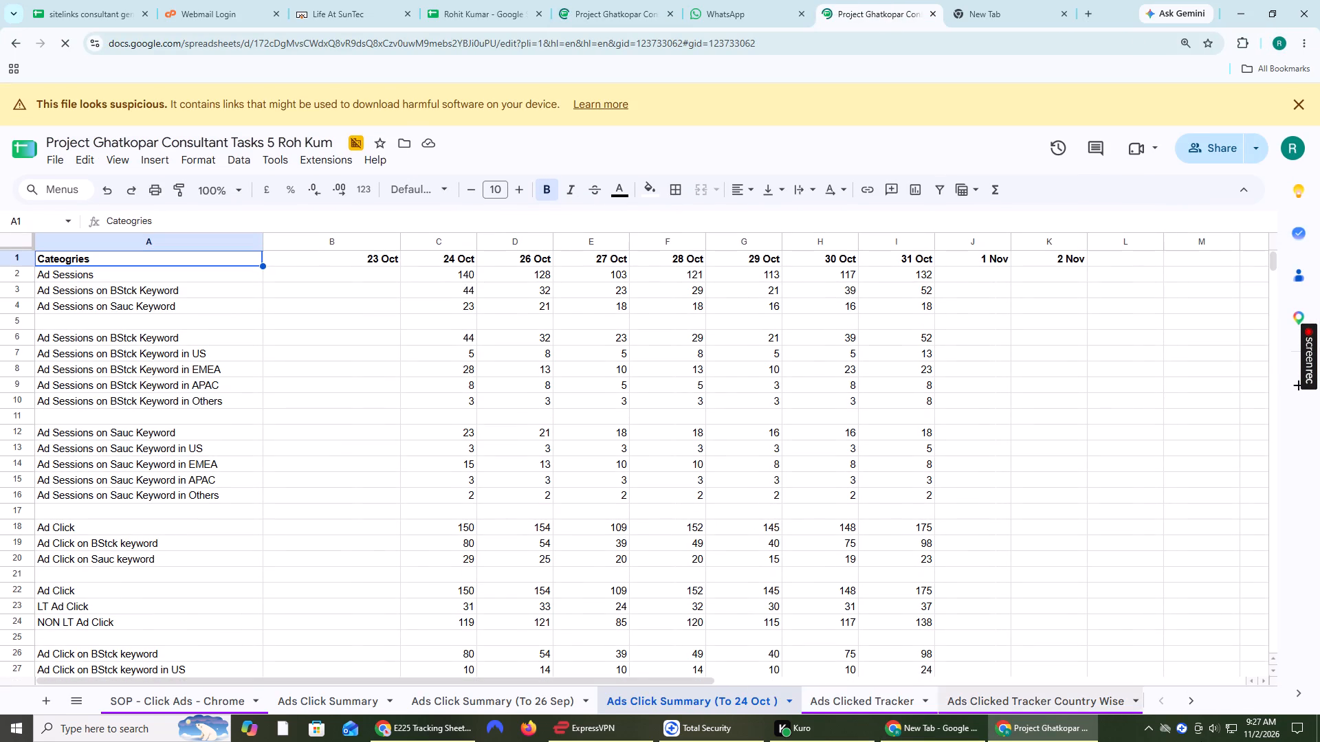
Check the November 2026 dates in the system calendar, picking Monday the 23rd.
left_click(1272, 730)
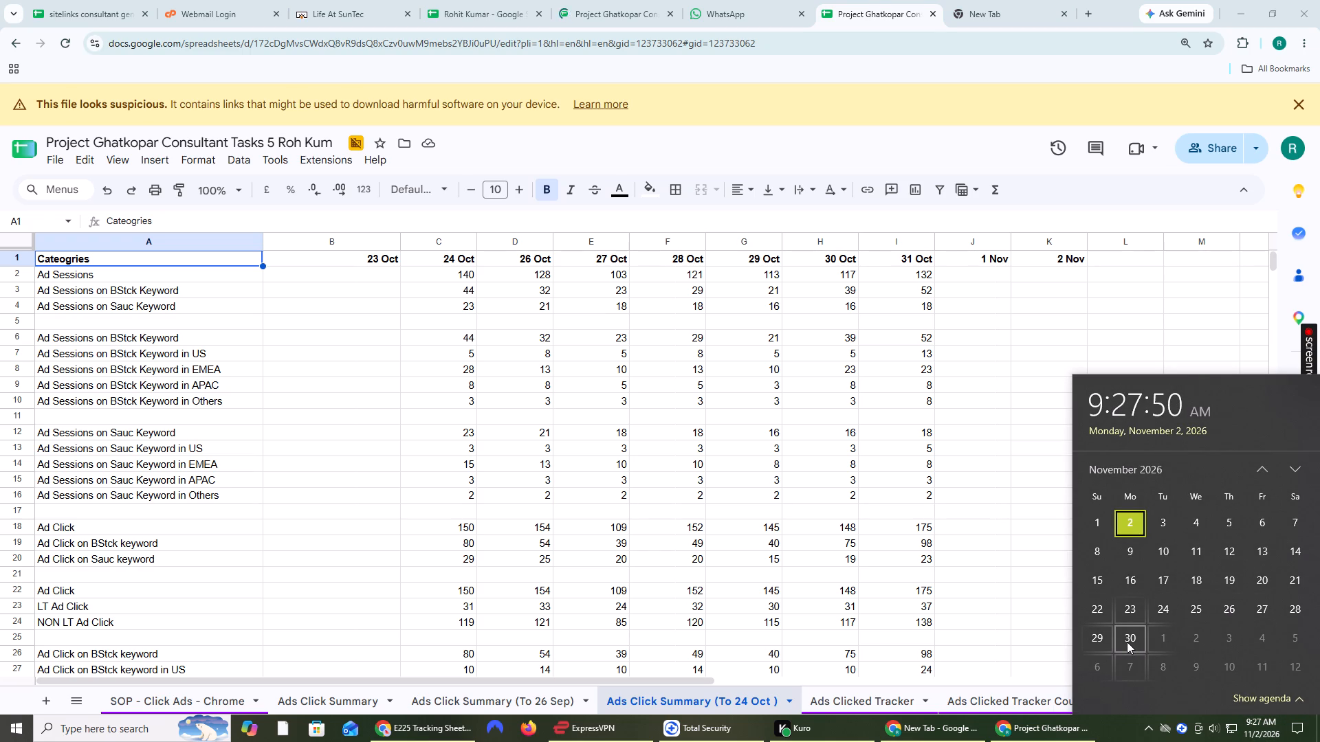
left_click(1123, 609)
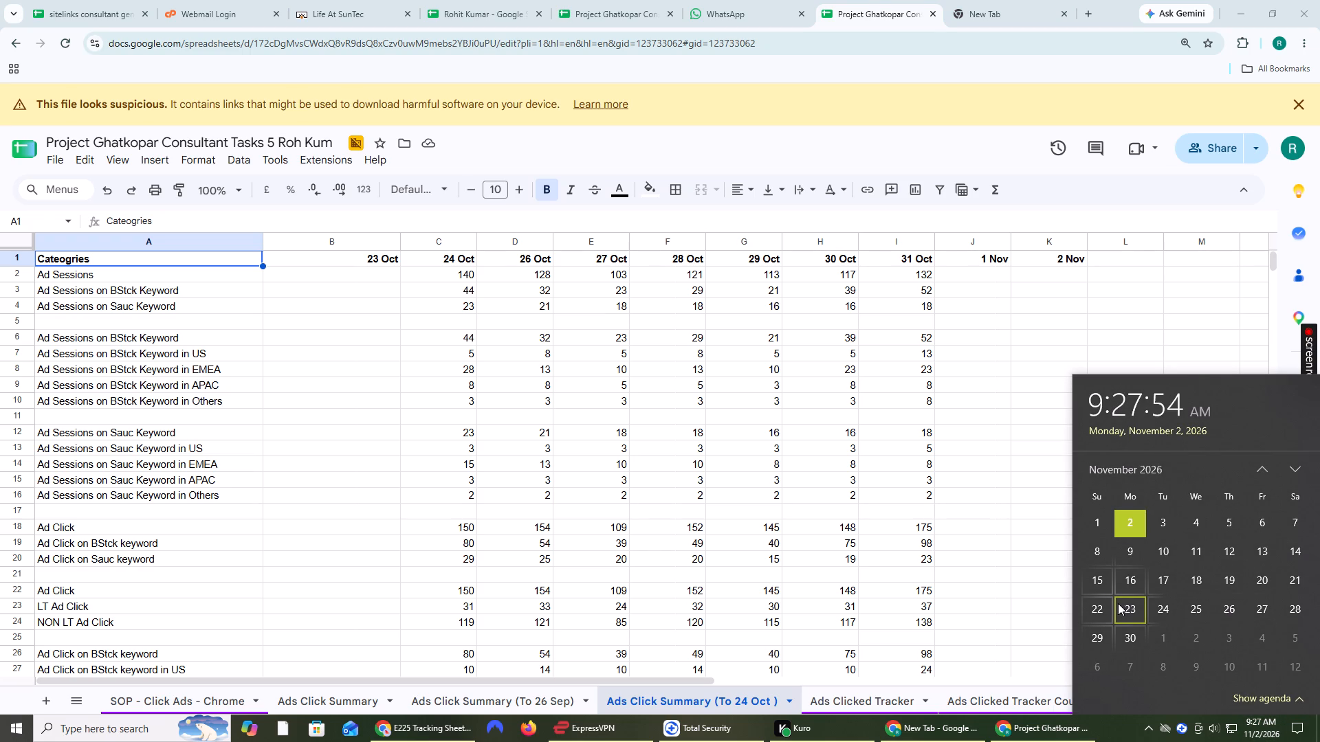
Review the daily session and click counts per keyword down the whole Ads Click Summary (To 24 Oct) sheet.
scroll(508, 516, "down", 5)
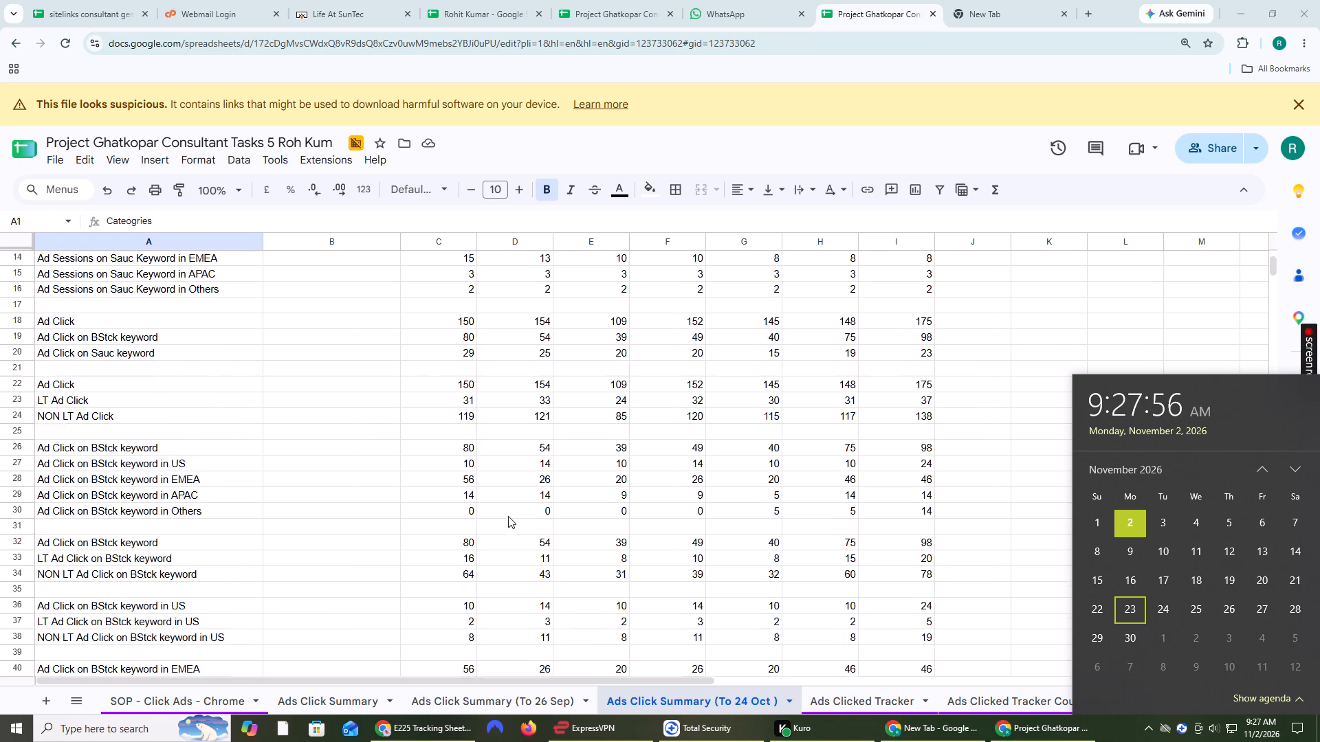
scroll(508, 516, "down", 17)
scroll(503, 523, "down", 6)
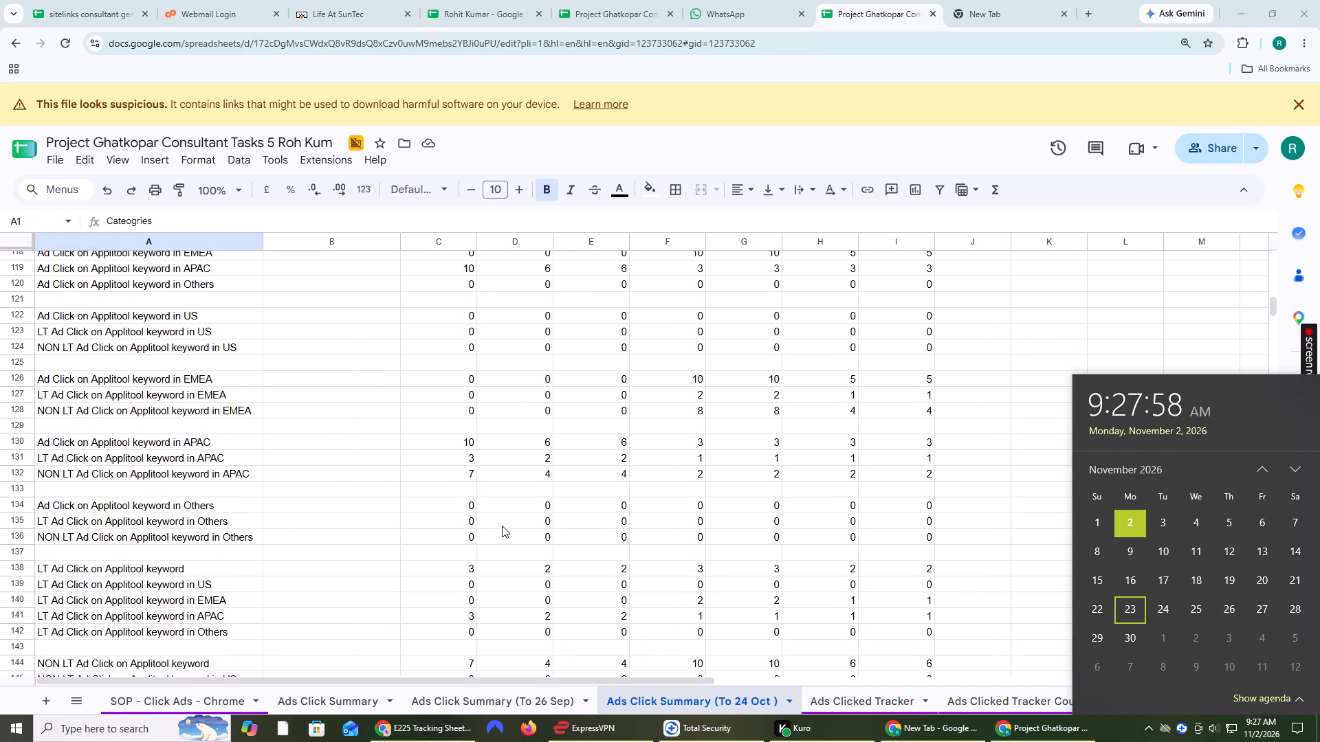
scroll(502, 526, "down", 13)
scroll(496, 537, "up", 1)
scroll(496, 537, "down", 19)
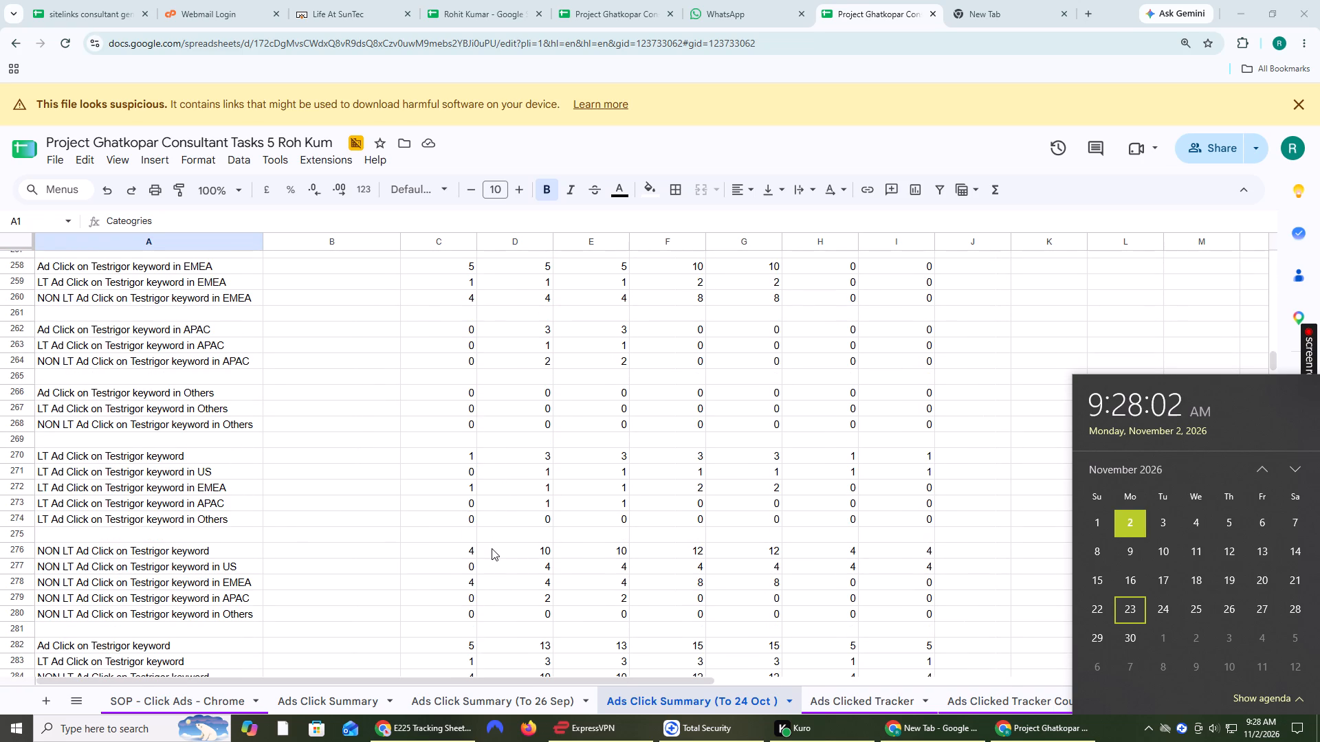
scroll(492, 548, "down", 20)
scroll(492, 548, "down", 3)
scroll(492, 548, "up", 6)
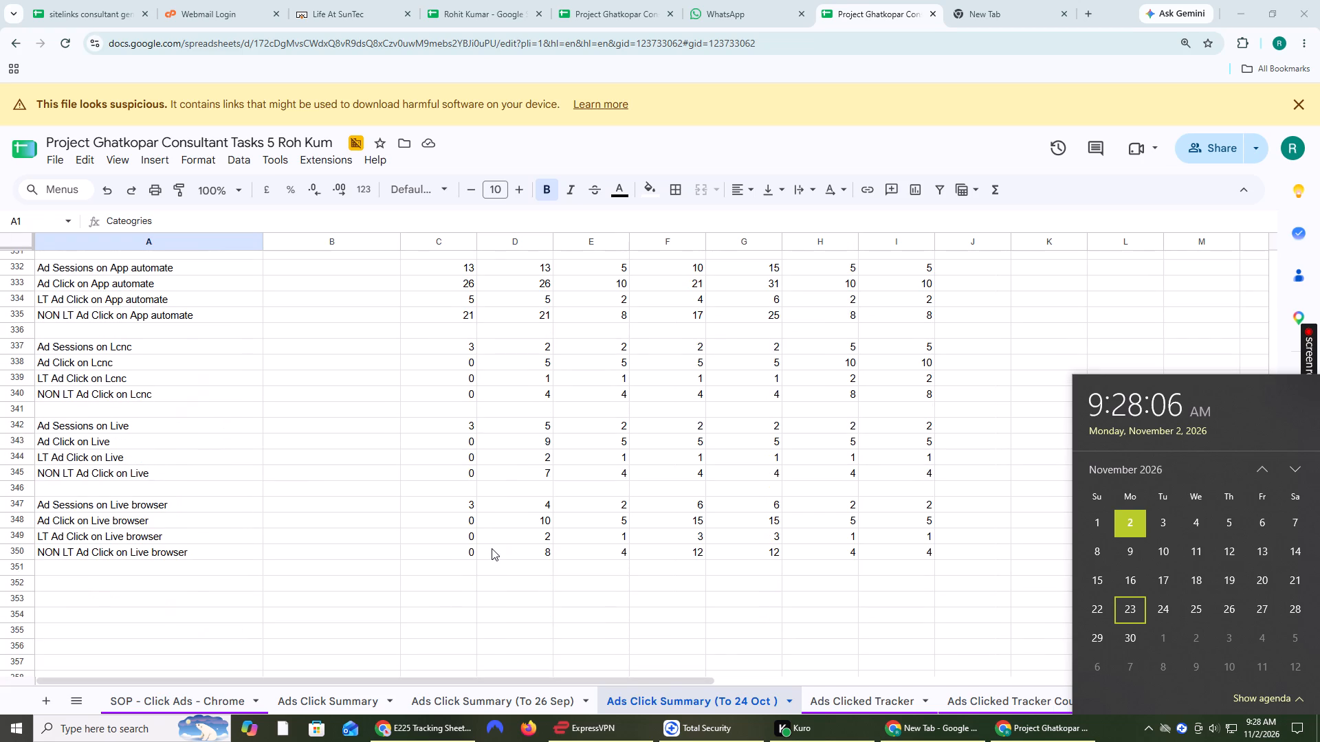
scroll(492, 548, "up", 8)
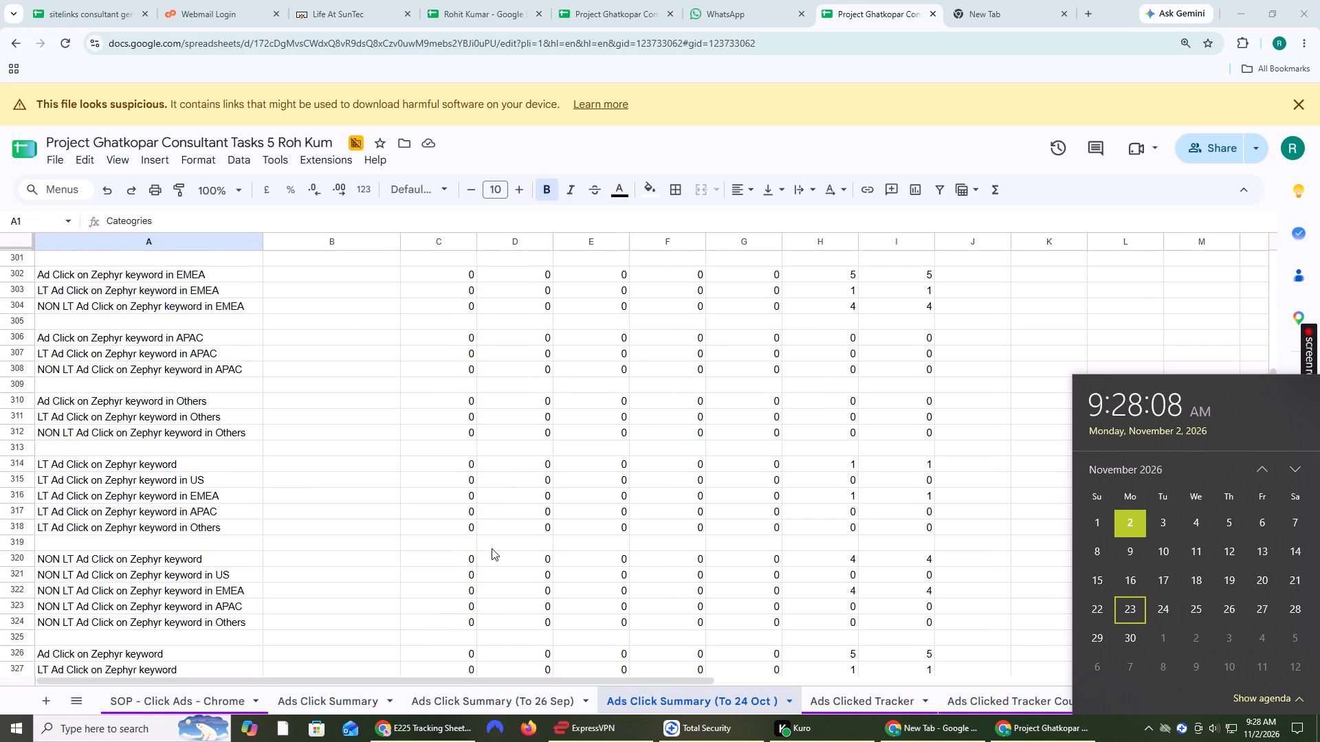
scroll(492, 548, "up", 13)
scroll(492, 548, "up", 14)
scroll(492, 548, "up", 7)
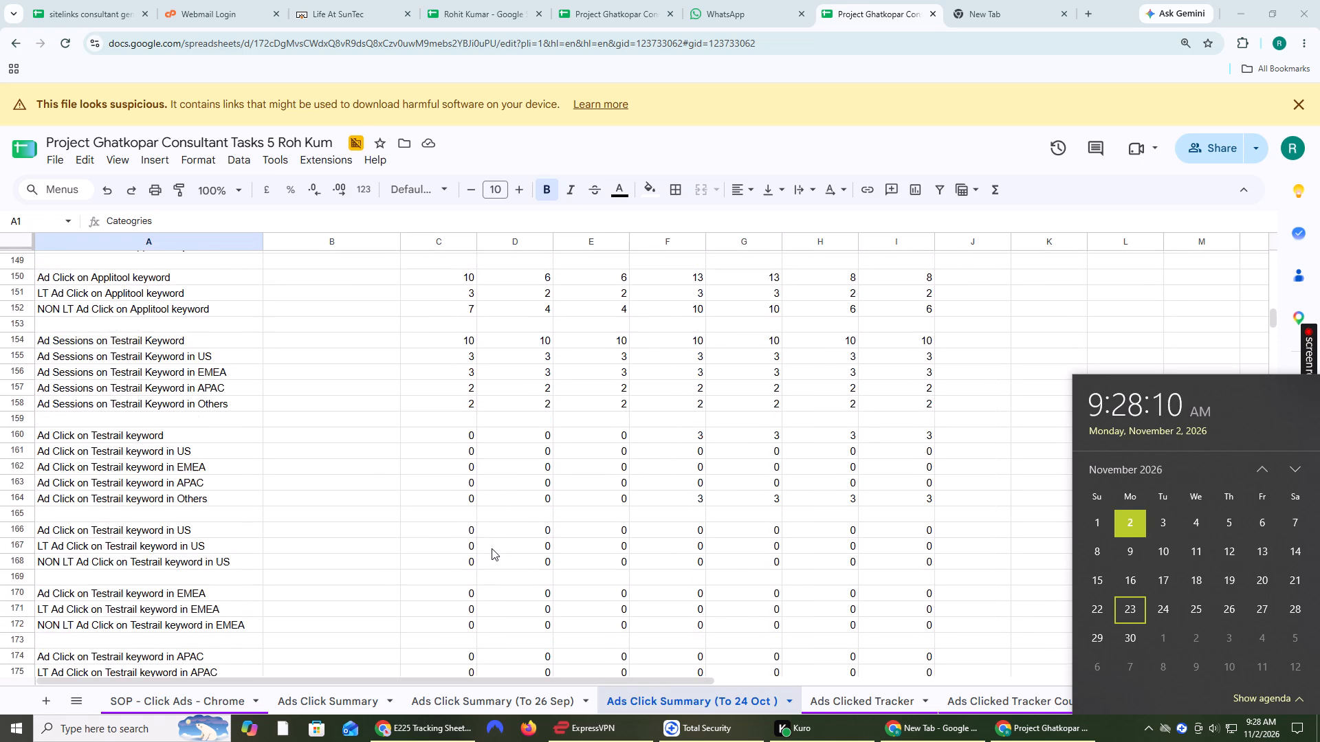
scroll(492, 548, "up", 19)
scroll(492, 548, "up", 8)
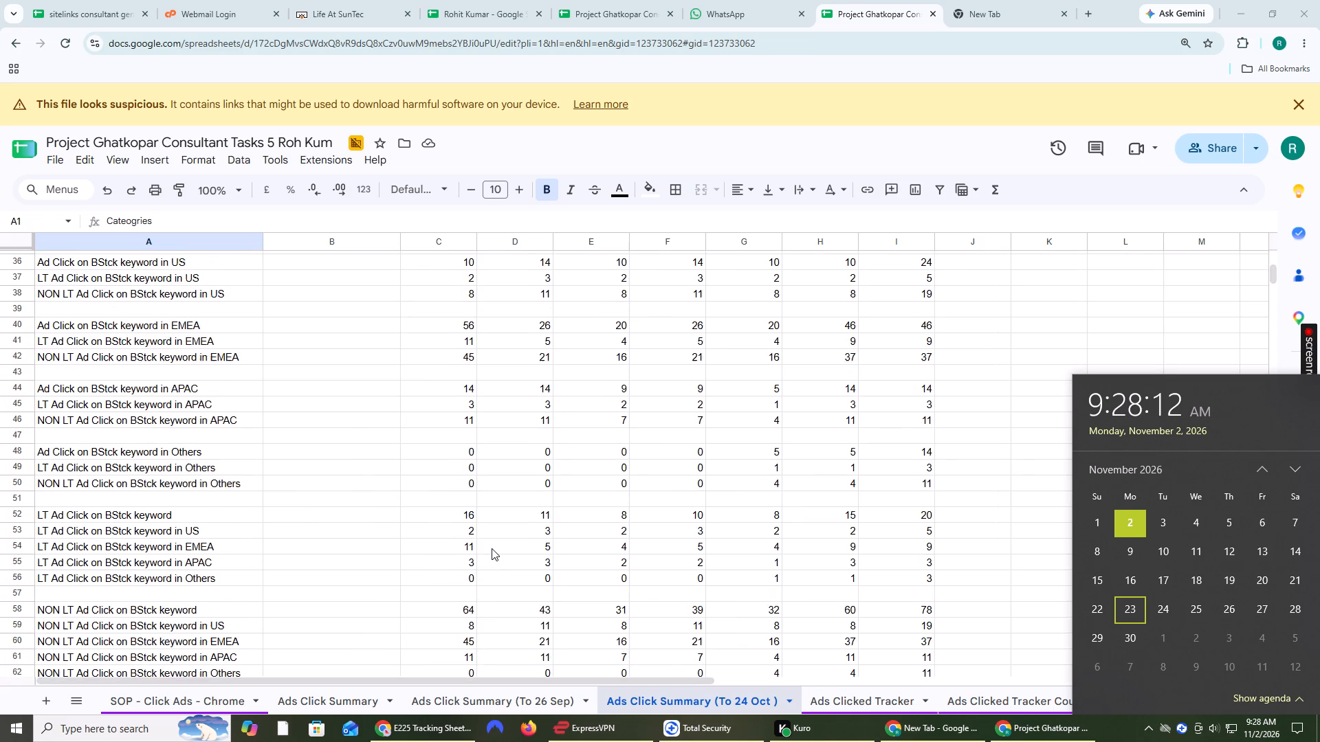
scroll(492, 548, "up", 15)
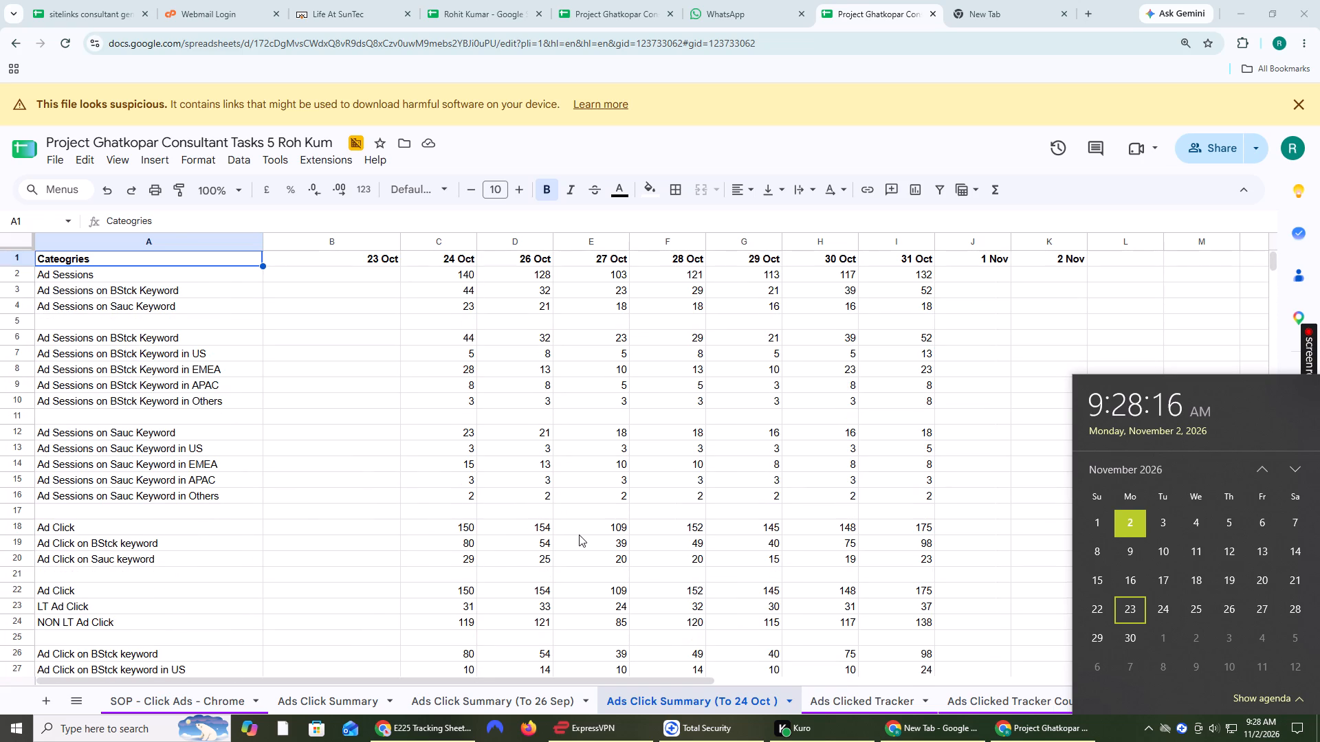
In the other Project Ghatkopar Consultant Tasks spreadsheet, examine the 24 October status entry on Sheet3 and the dates around it.
left_click(597, 0)
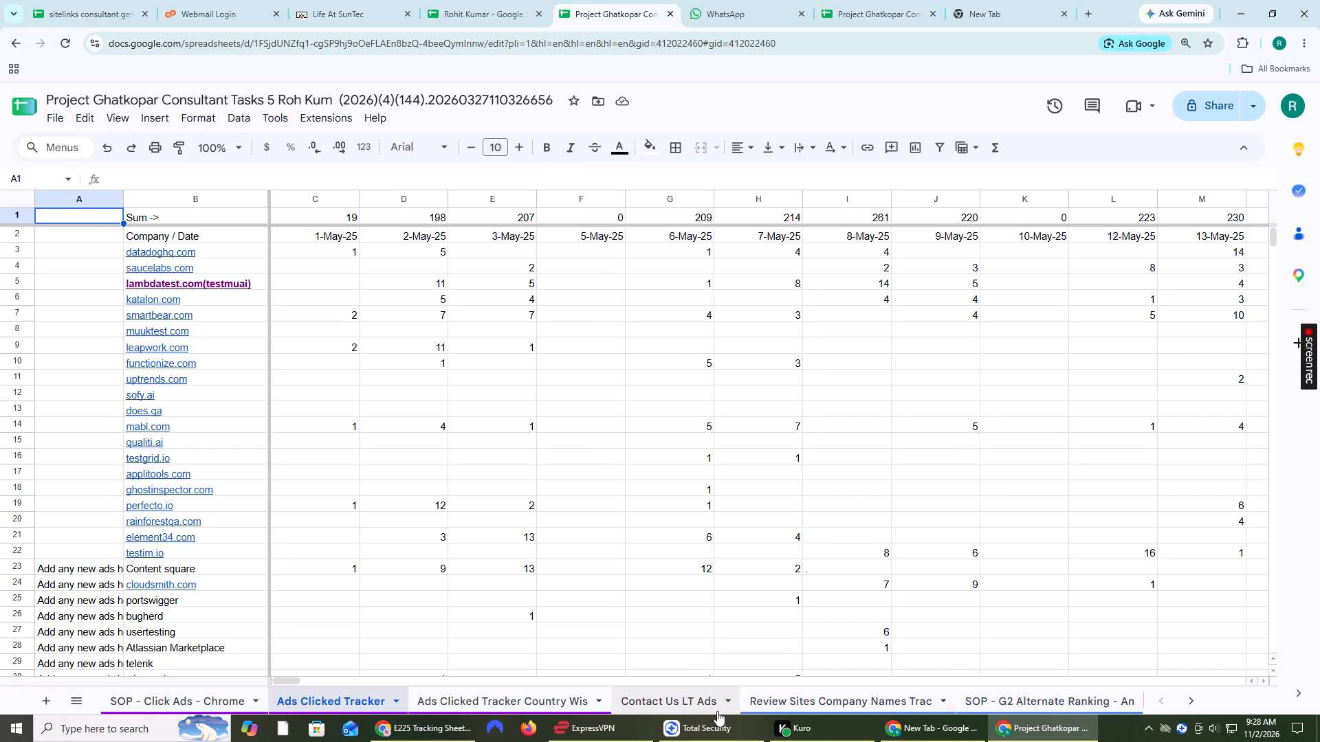
left_click(1196, 704)
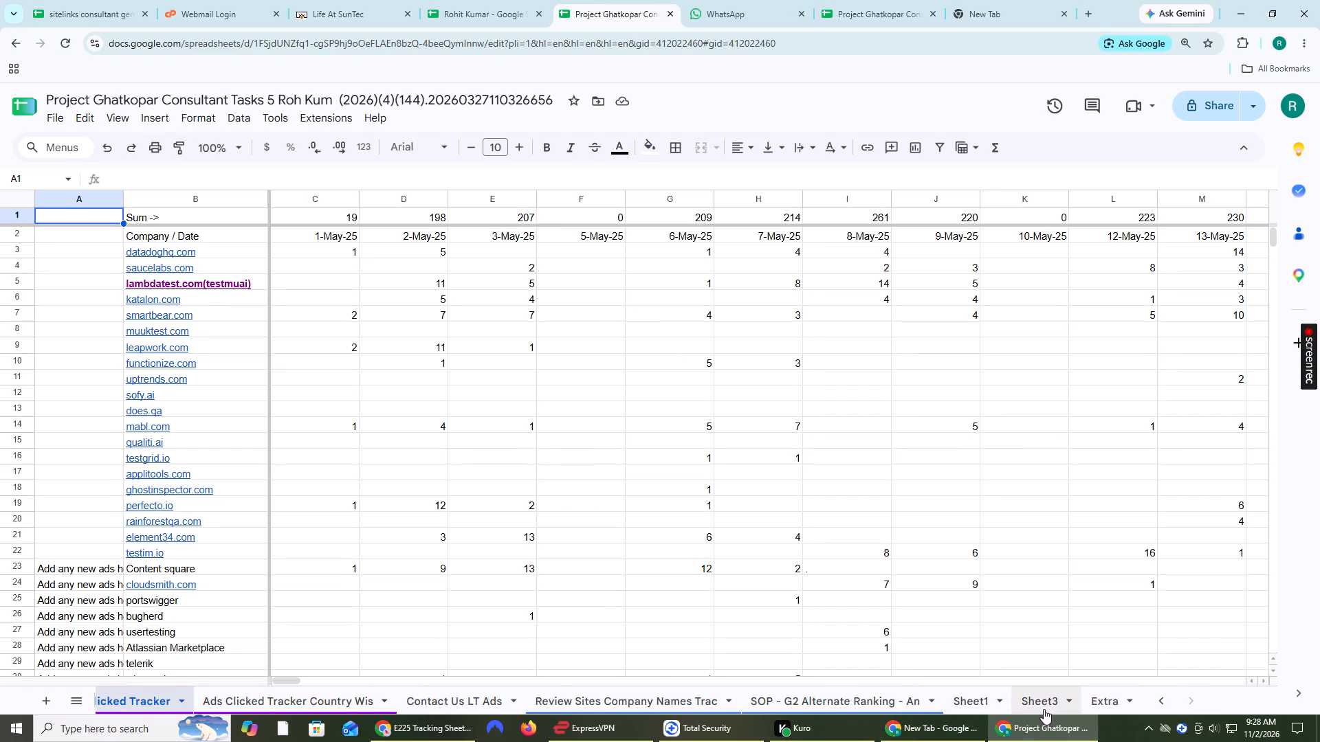
left_click(1041, 707)
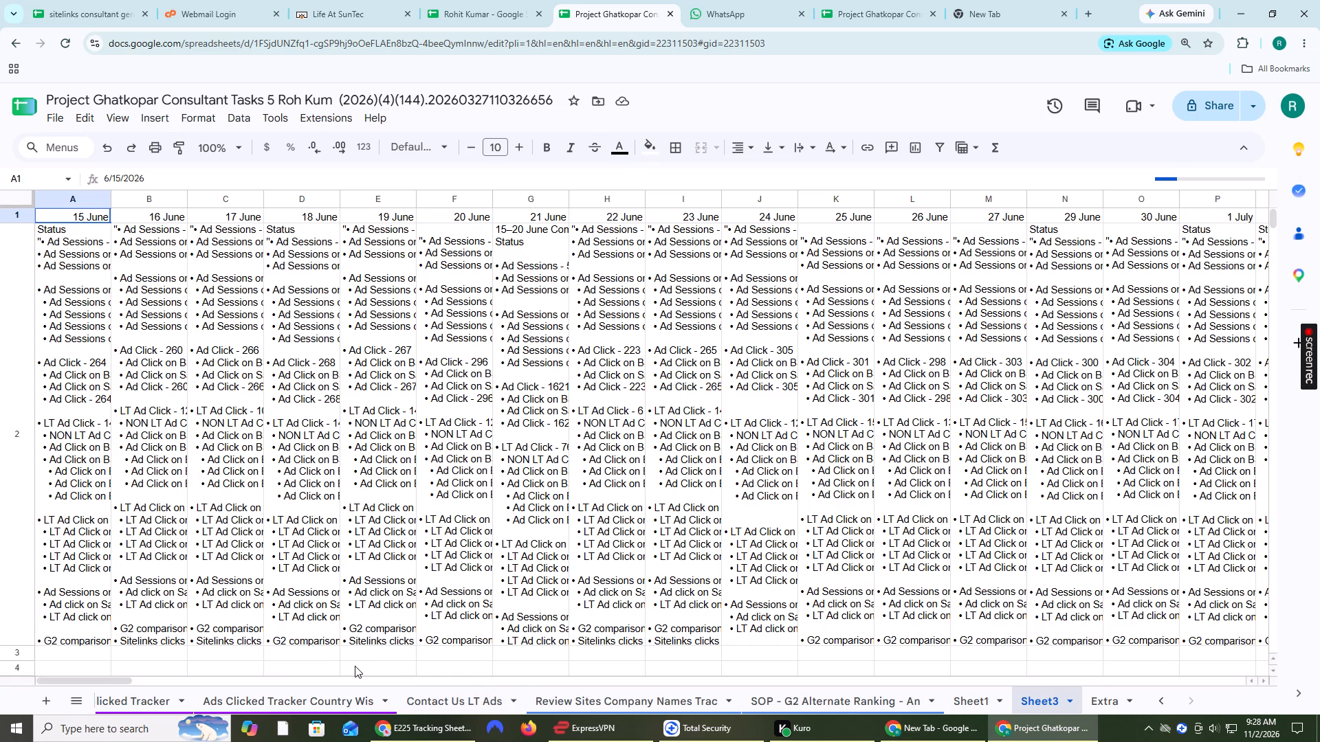
left_click_drag(97, 680, 635, 683)
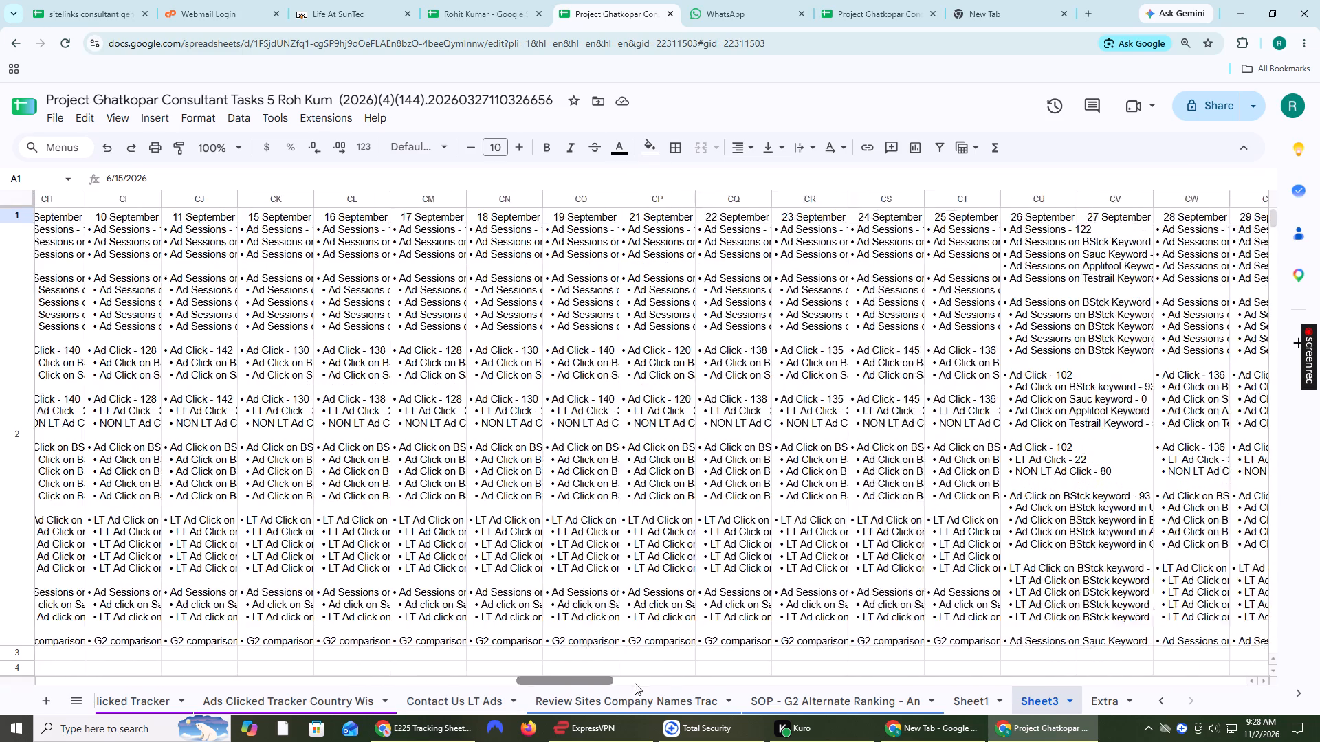
left_click_drag(635, 683, 797, 686)
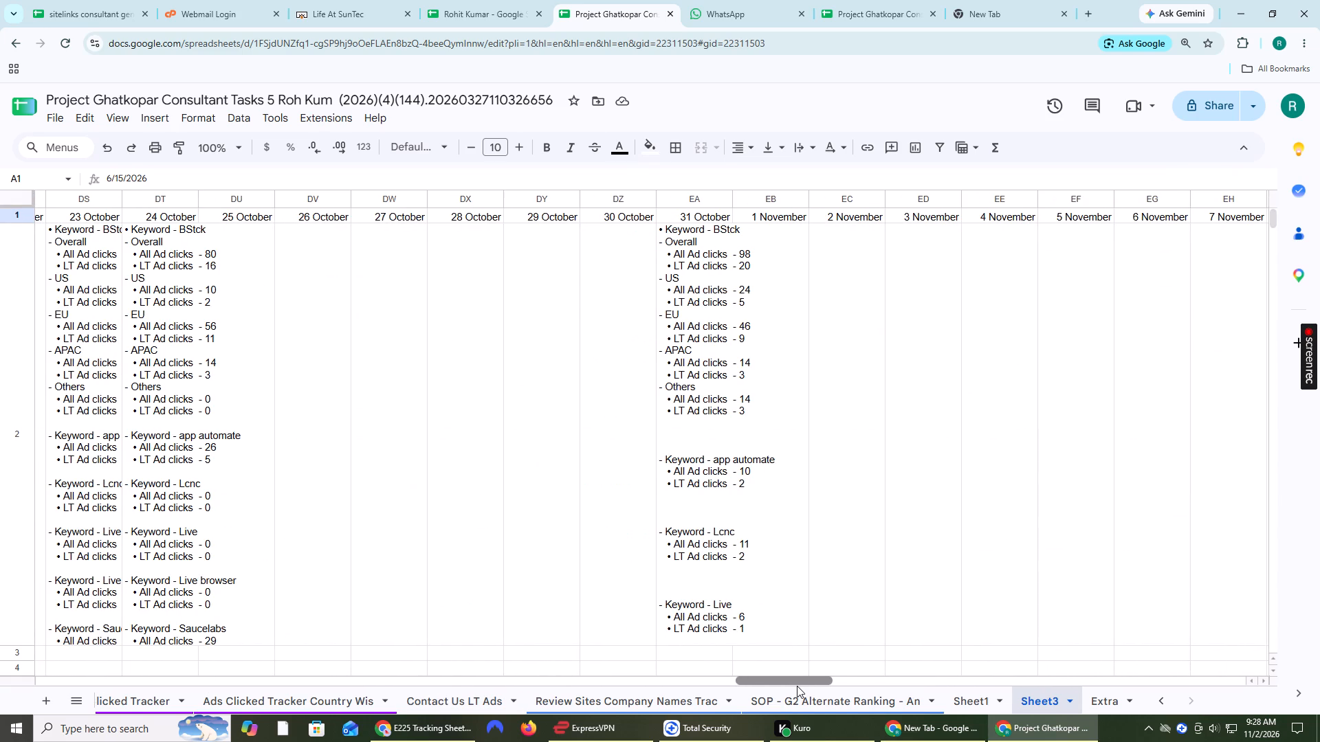
left_click_drag(797, 686, 768, 686)
double_click(525, 481)
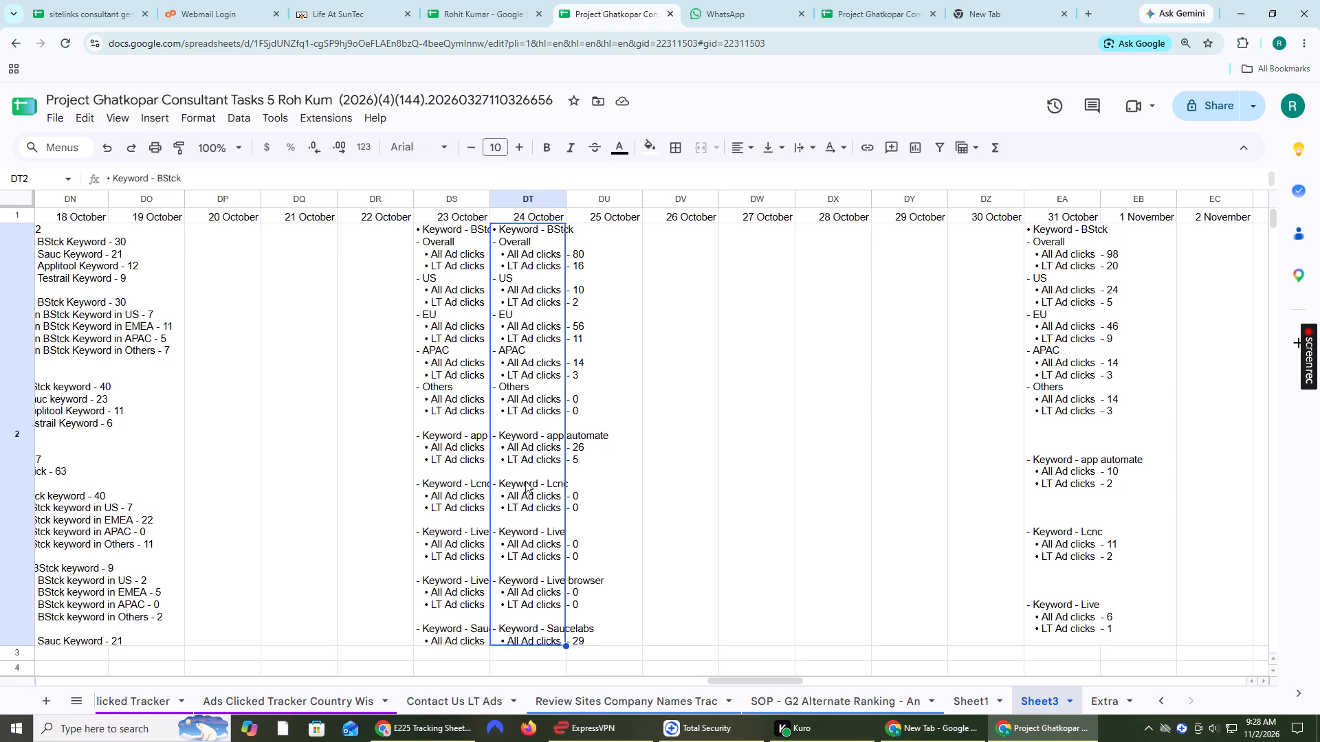
scroll(575, 530, "down", 18)
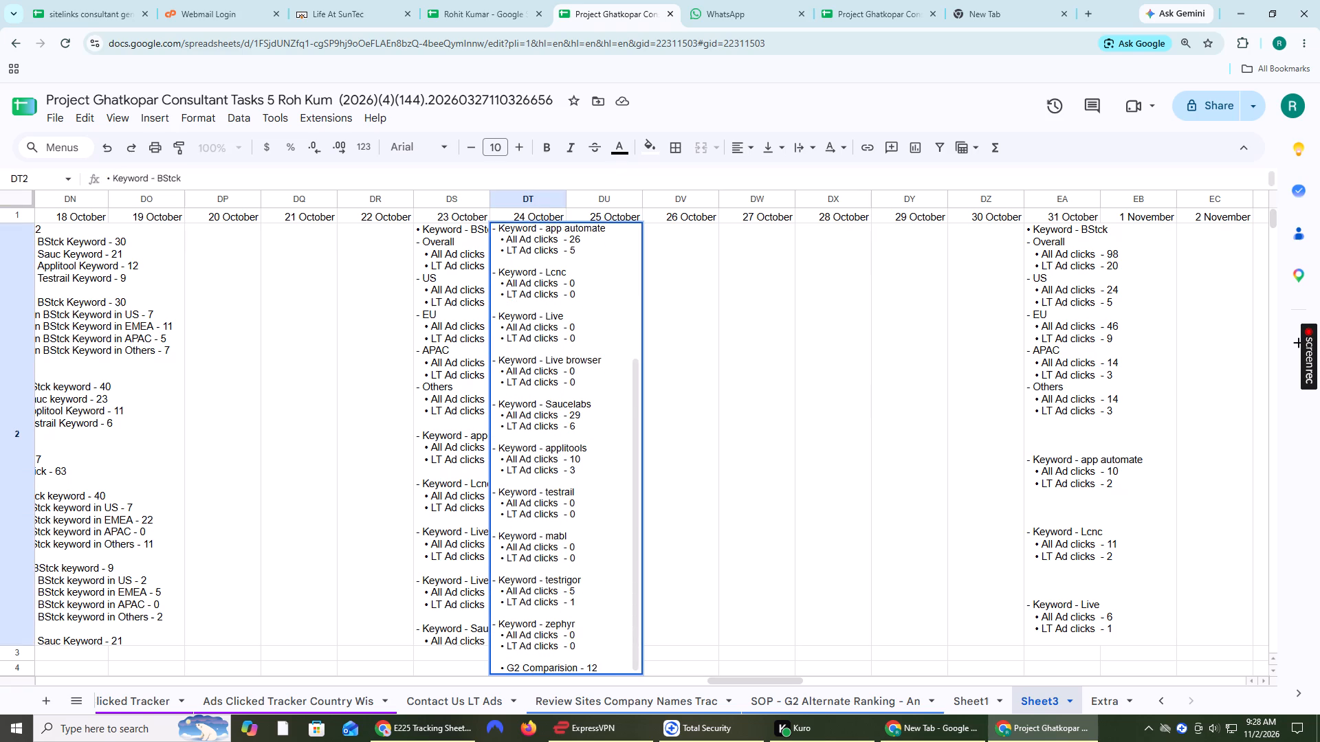
scroll(574, 524, "up", 5)
left_click(767, 435)
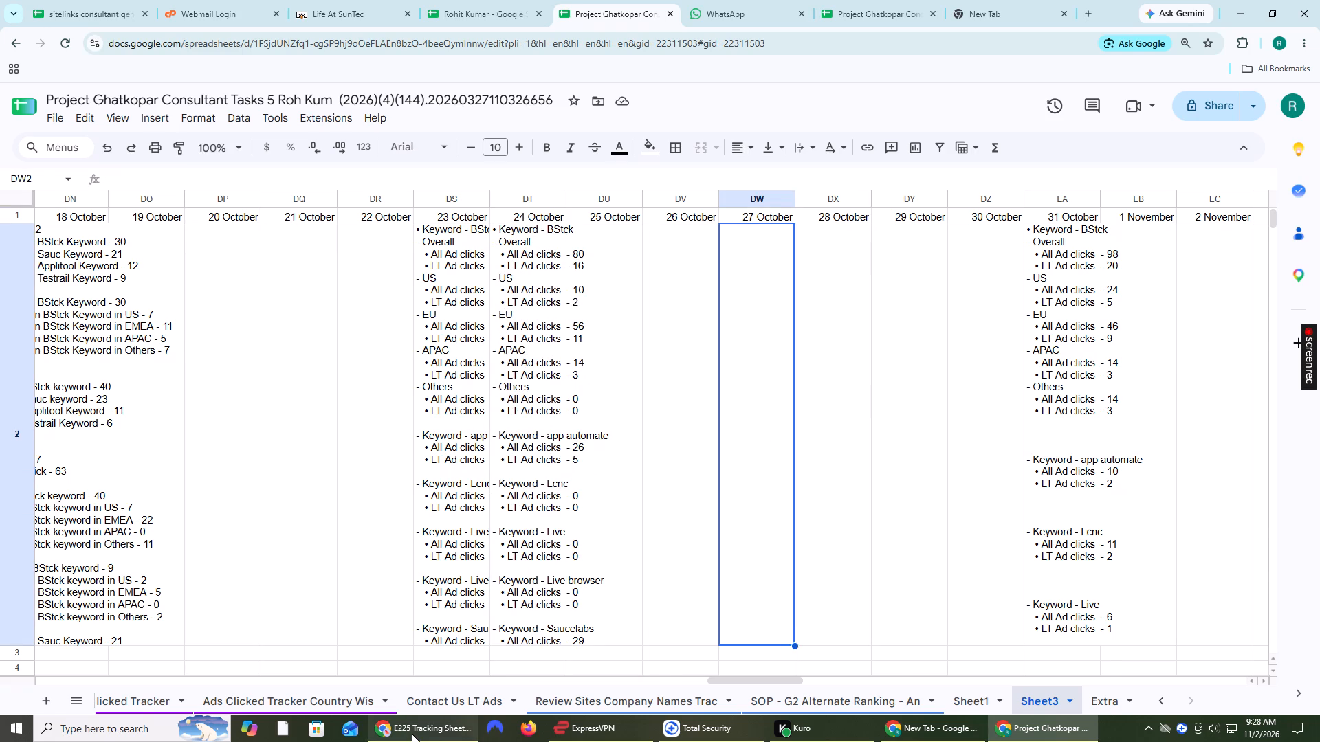
Switch to the Master Copy Sheet spreadsheet and review the daily keyword click entries on its Weekly Status sheet.
left_click(412, 734)
left_click(168, 0)
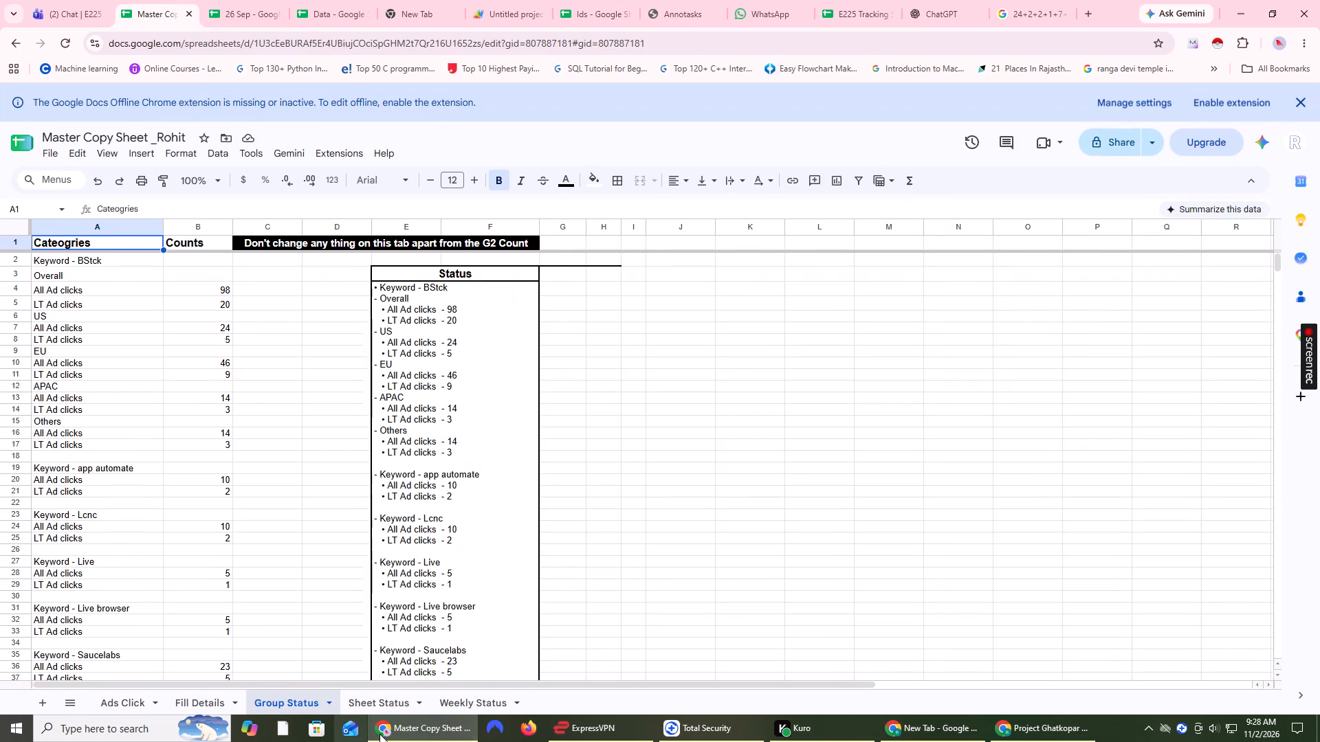
left_click(487, 706)
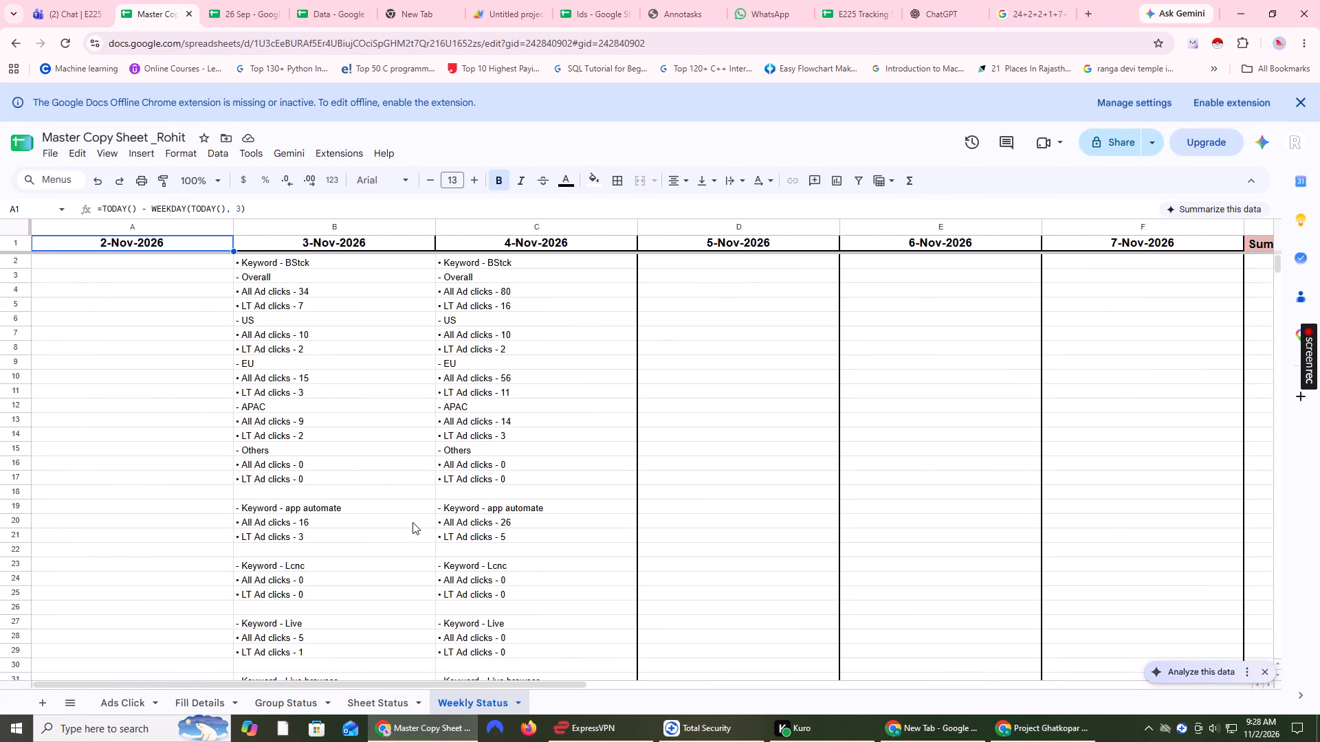
scroll(444, 524, "down", 4)
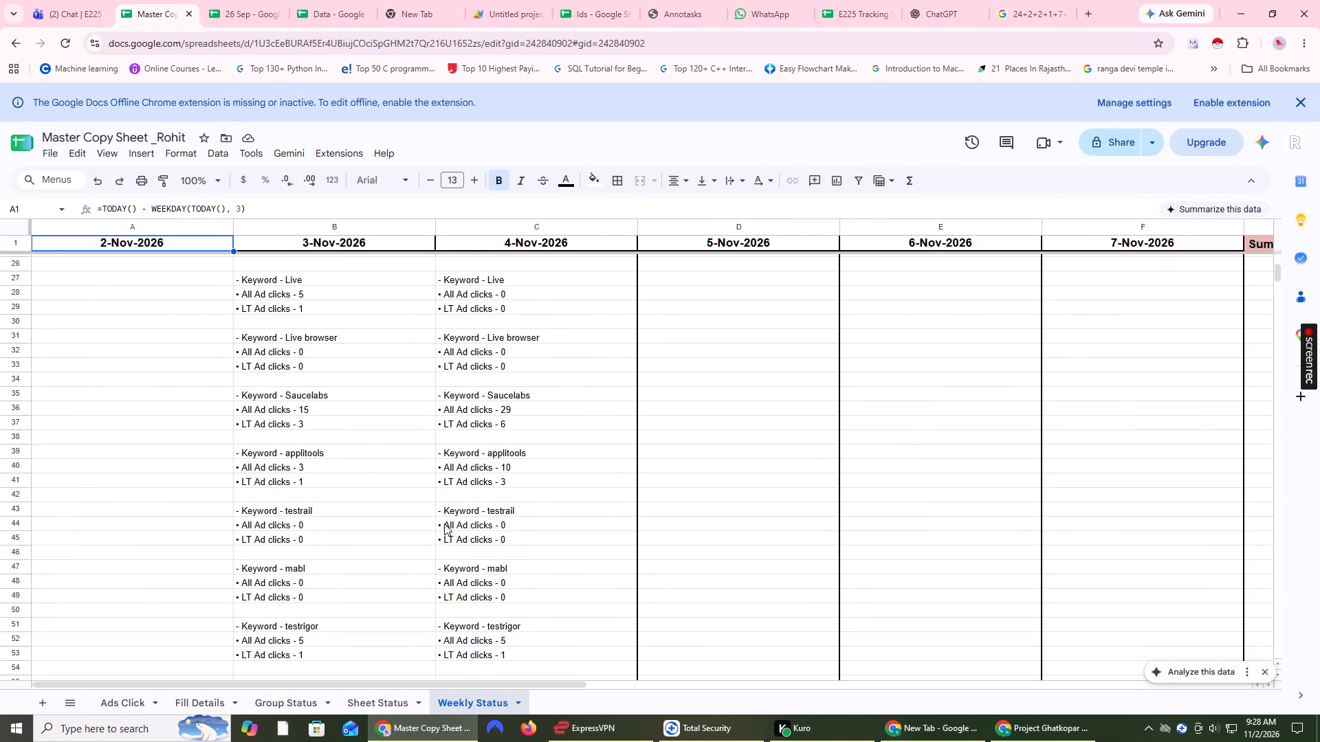
scroll(444, 524, "down", 6)
scroll(444, 524, "up", 7)
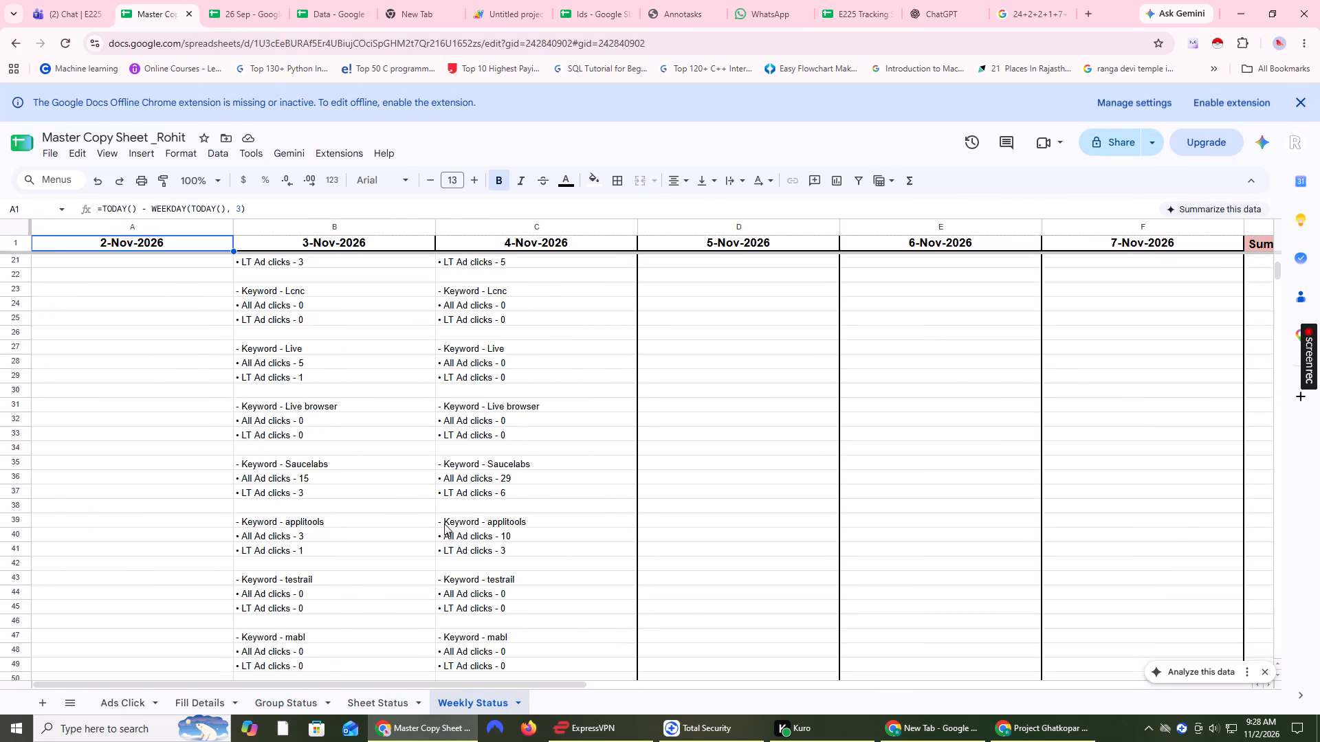
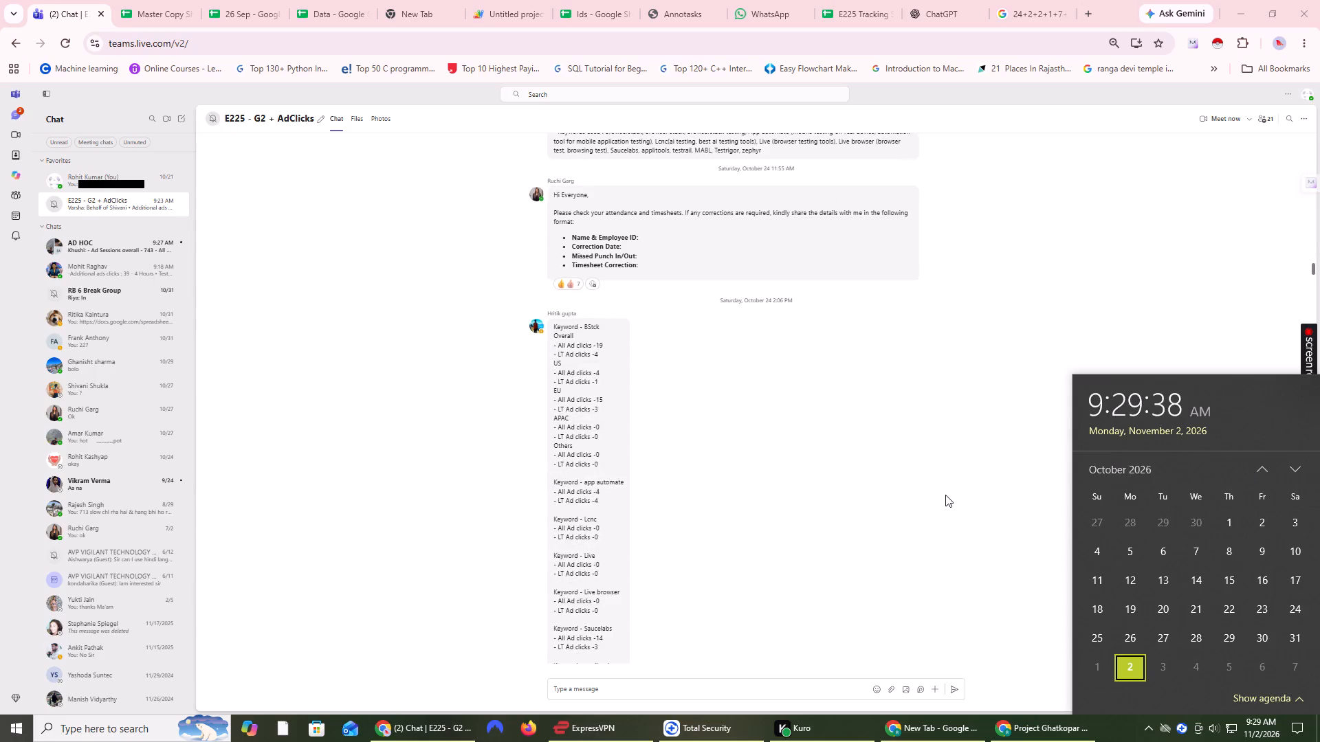
Review the team's per-keyword ad click reports posted on Saturday, October 24 in the E225 - G2 + AdClicks chat.
scroll(945, 495, "down", 3)
scroll(943, 497, "up", 2)
scroll(943, 497, "down", 9)
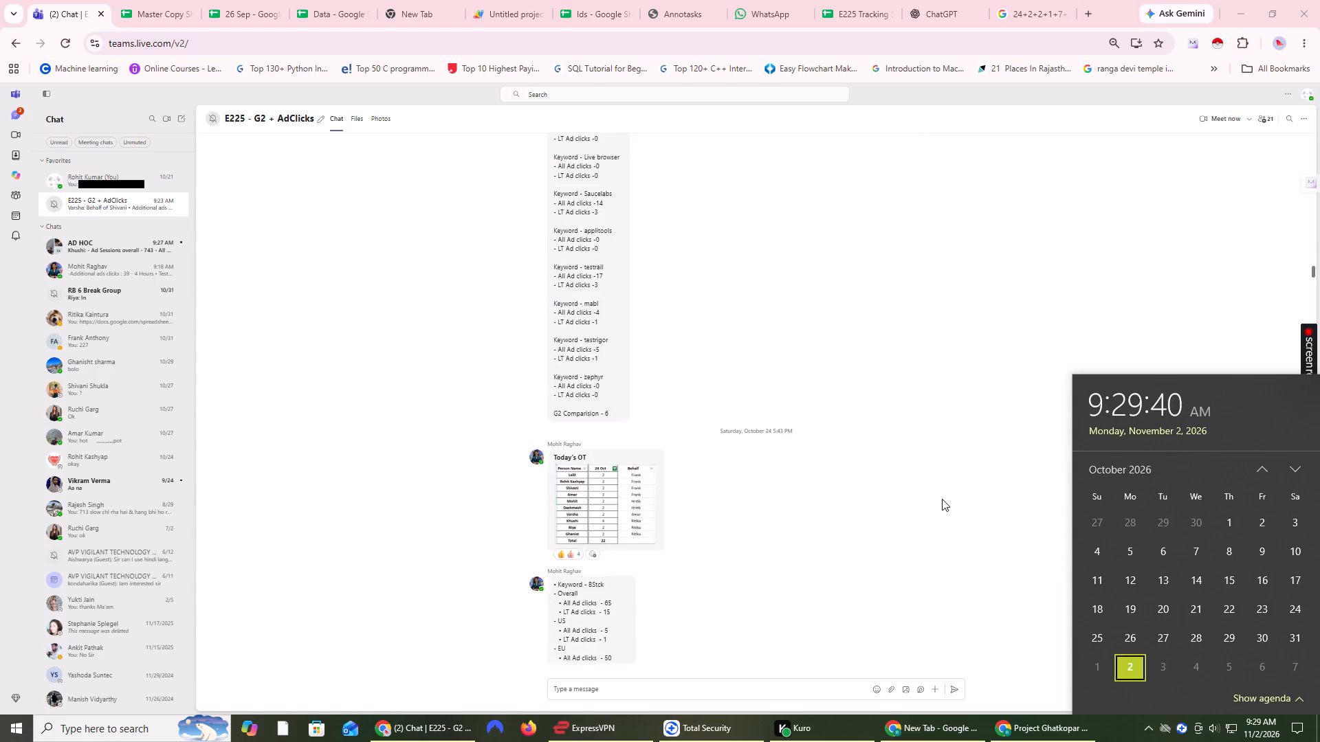
scroll(942, 499, "down", 1)
scroll(942, 499, "up", 3)
scroll(942, 499, "down", 11)
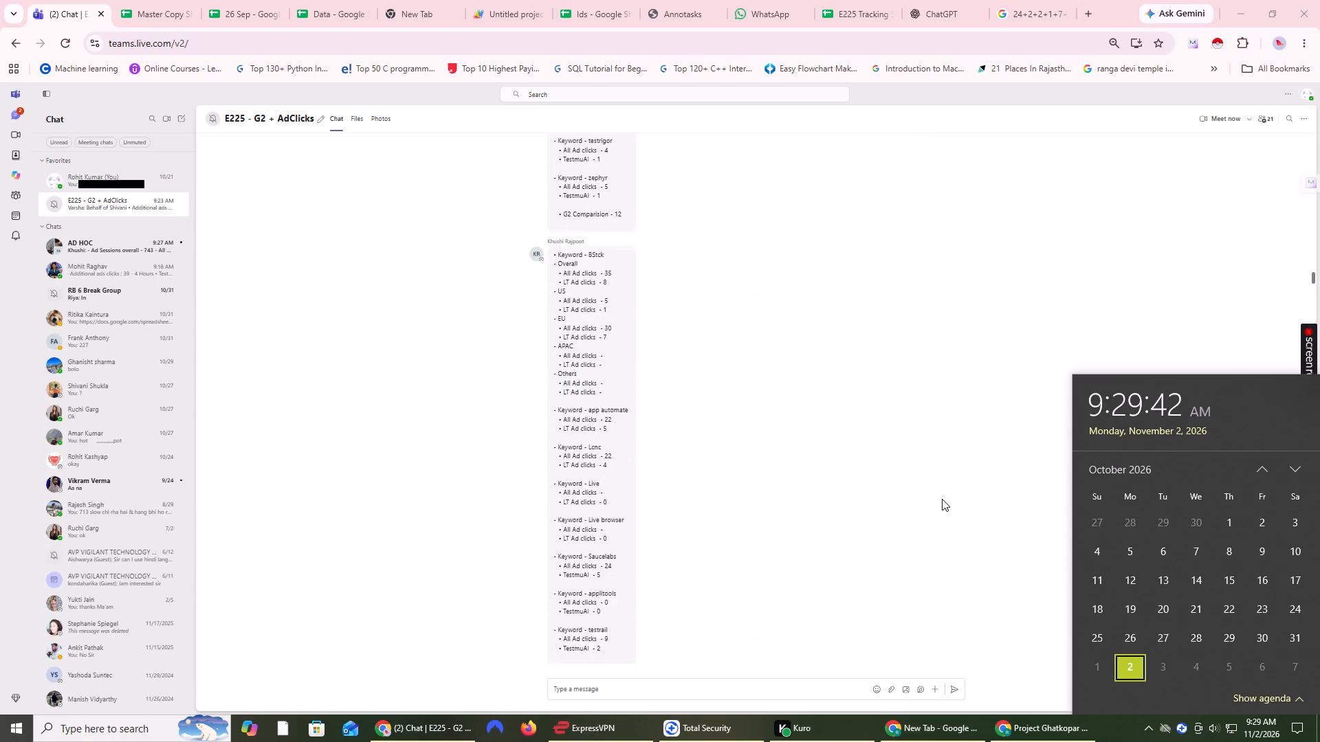
scroll(942, 499, "down", 6)
scroll(942, 499, "down", 20)
scroll(942, 499, "down", 9)
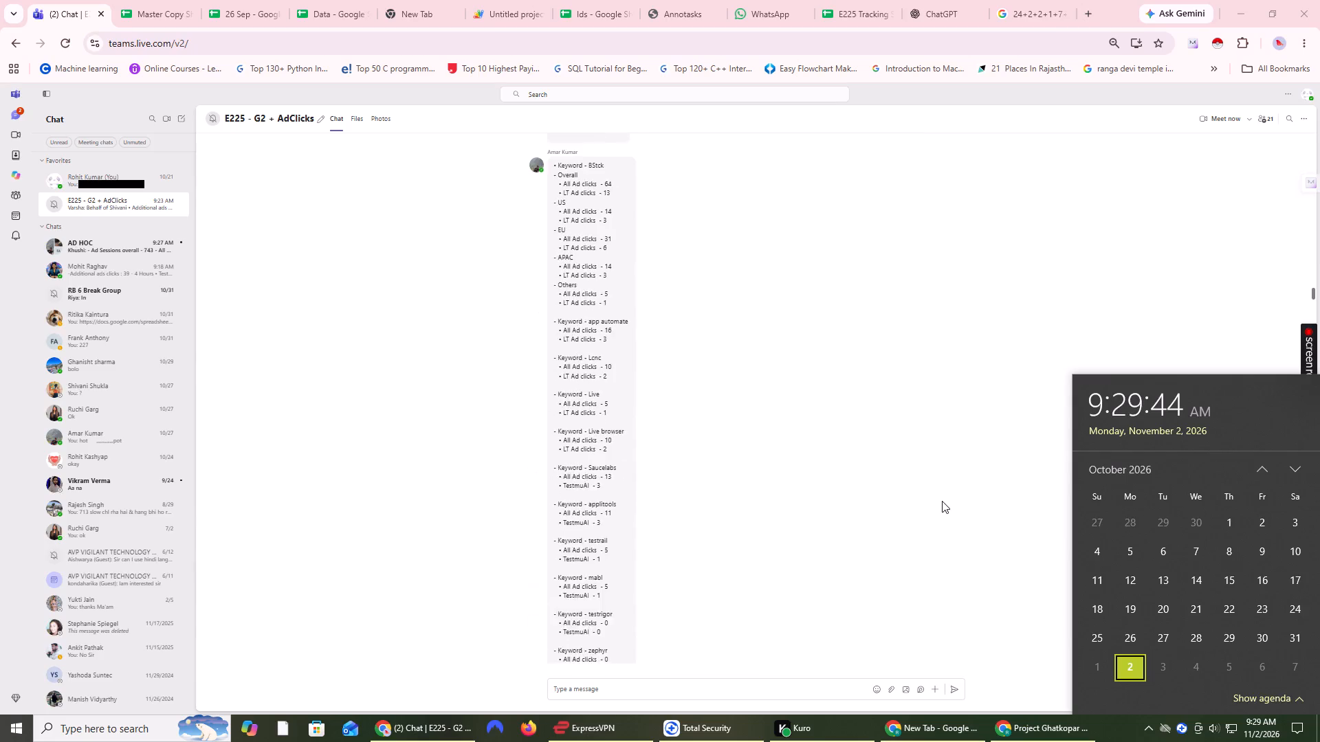
scroll(942, 501, "down", 18)
scroll(942, 501, "down", 11)
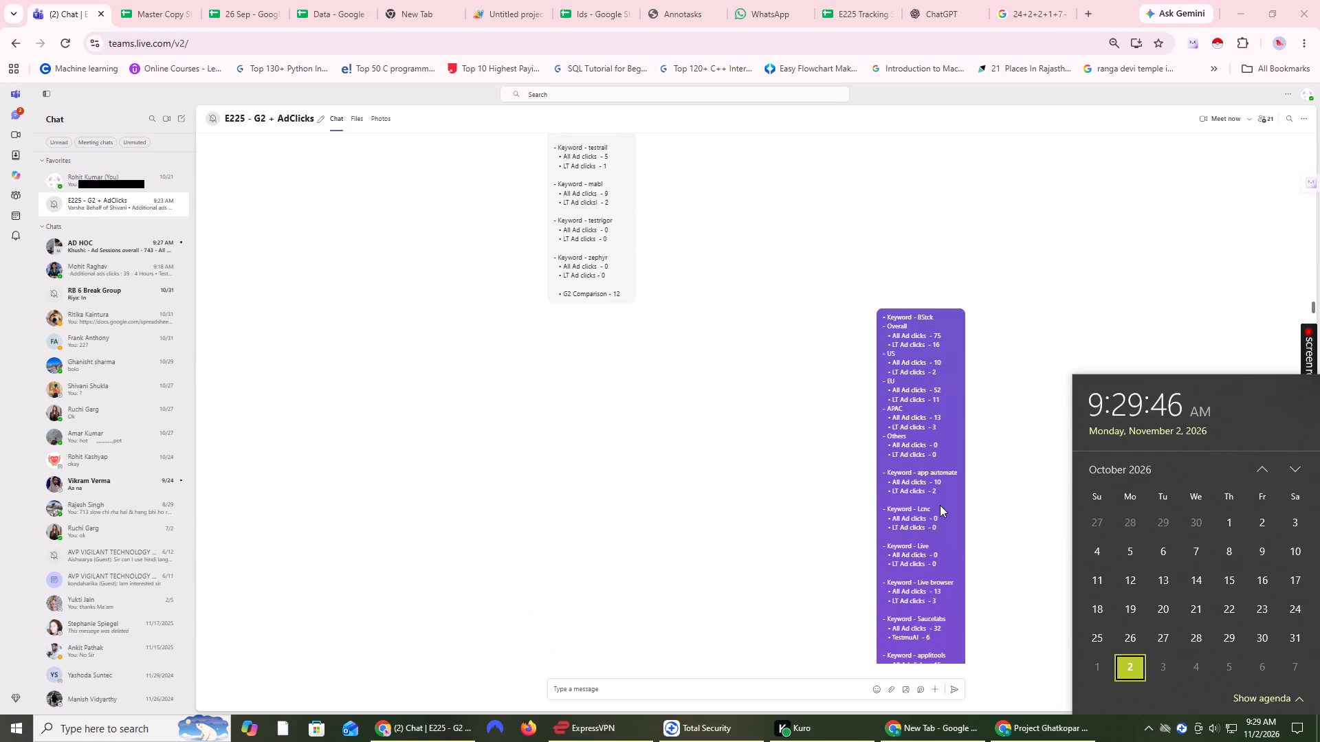
scroll(940, 505, "down", 5)
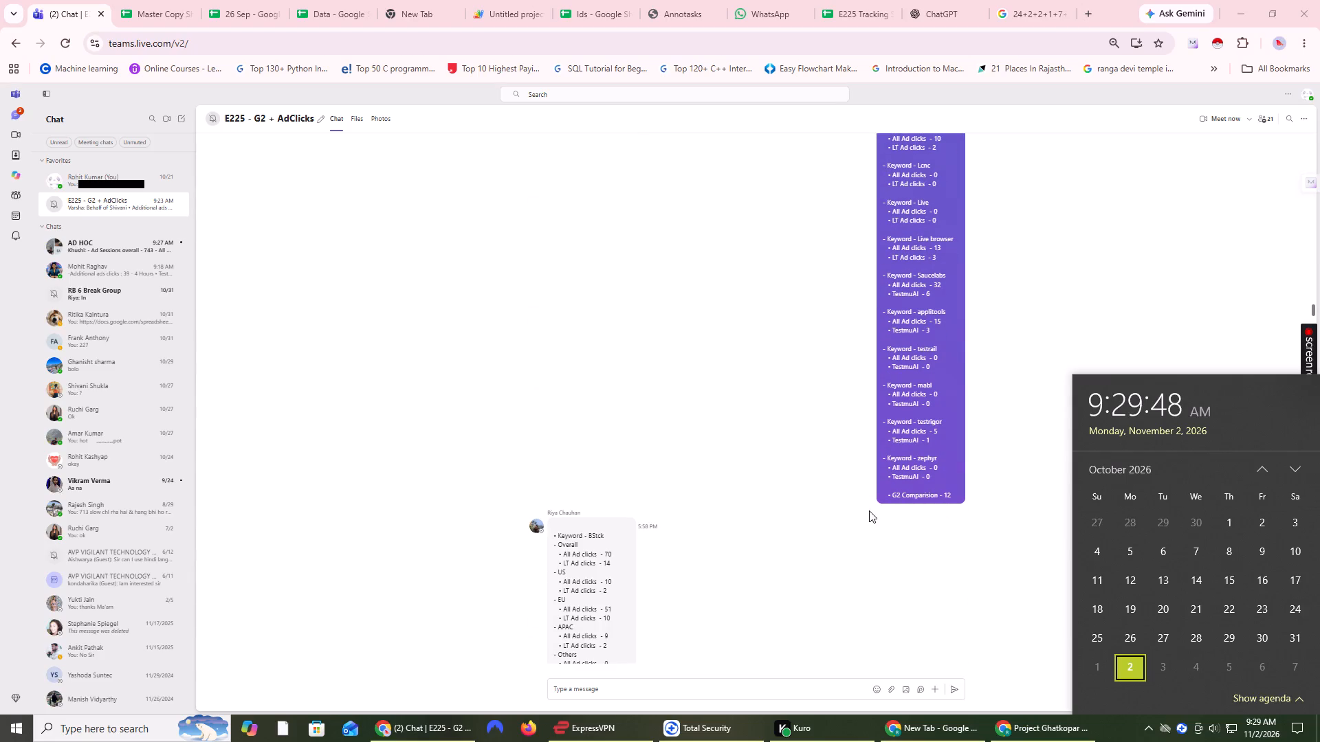
scroll(859, 510, "down", 20)
scroll(859, 510, "down", 2)
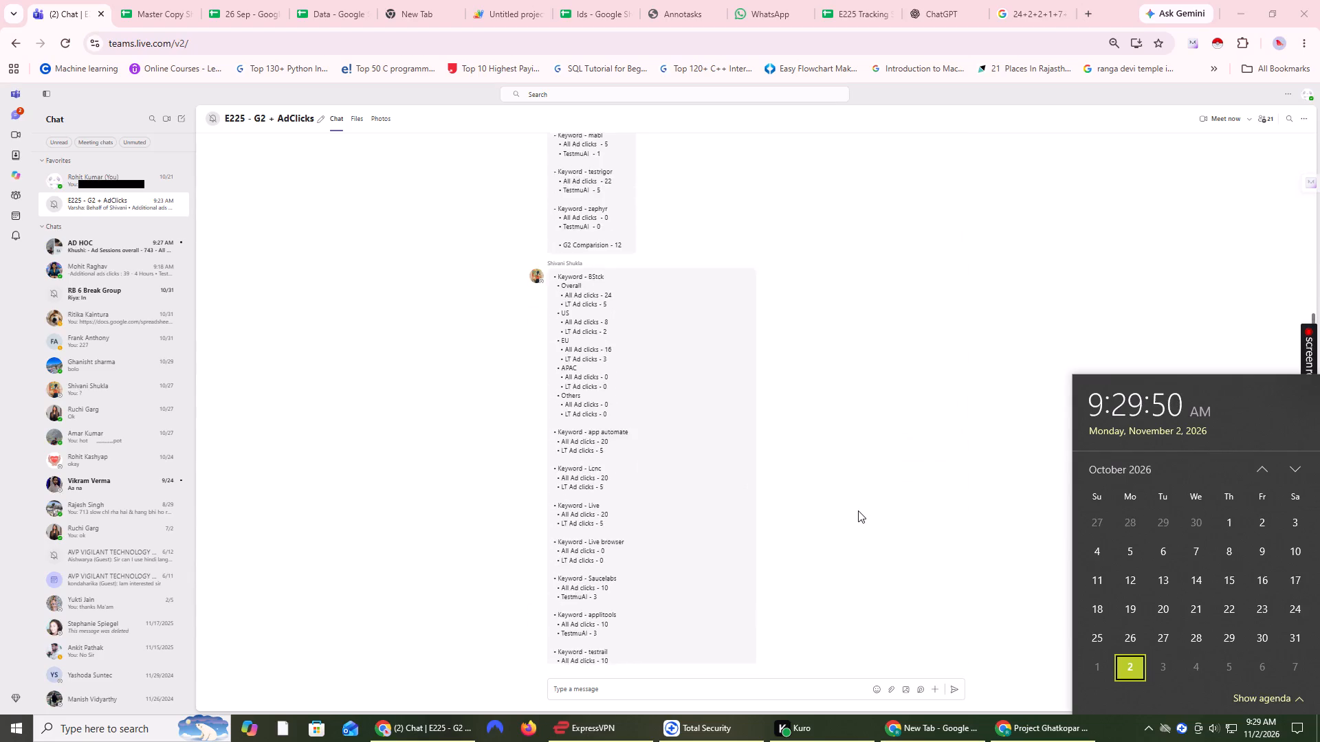
scroll(858, 510, "down", 8)
scroll(858, 510, "up", 2)
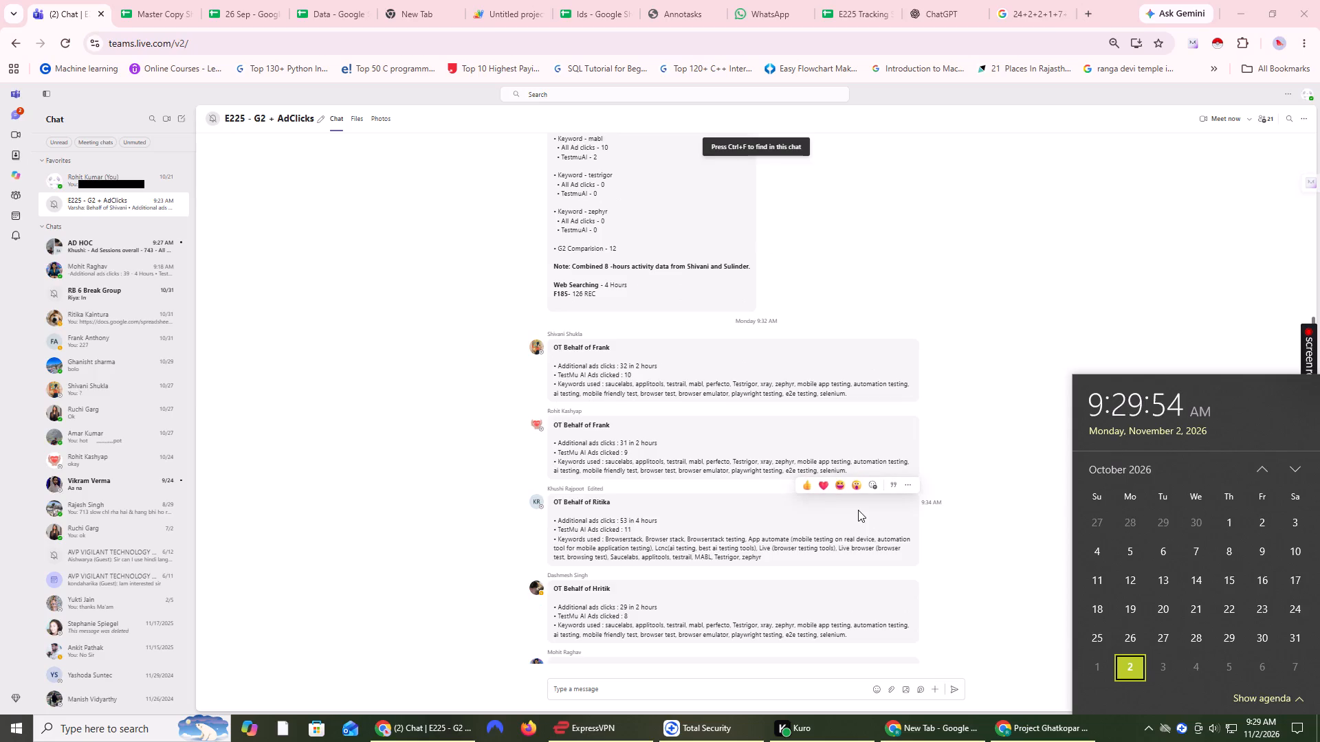
Review Monday's overtime ad click messages and per-keyword reports in the group chat, through to the own report sent at 5:55 PM.
scroll(645, 554, "down", 6)
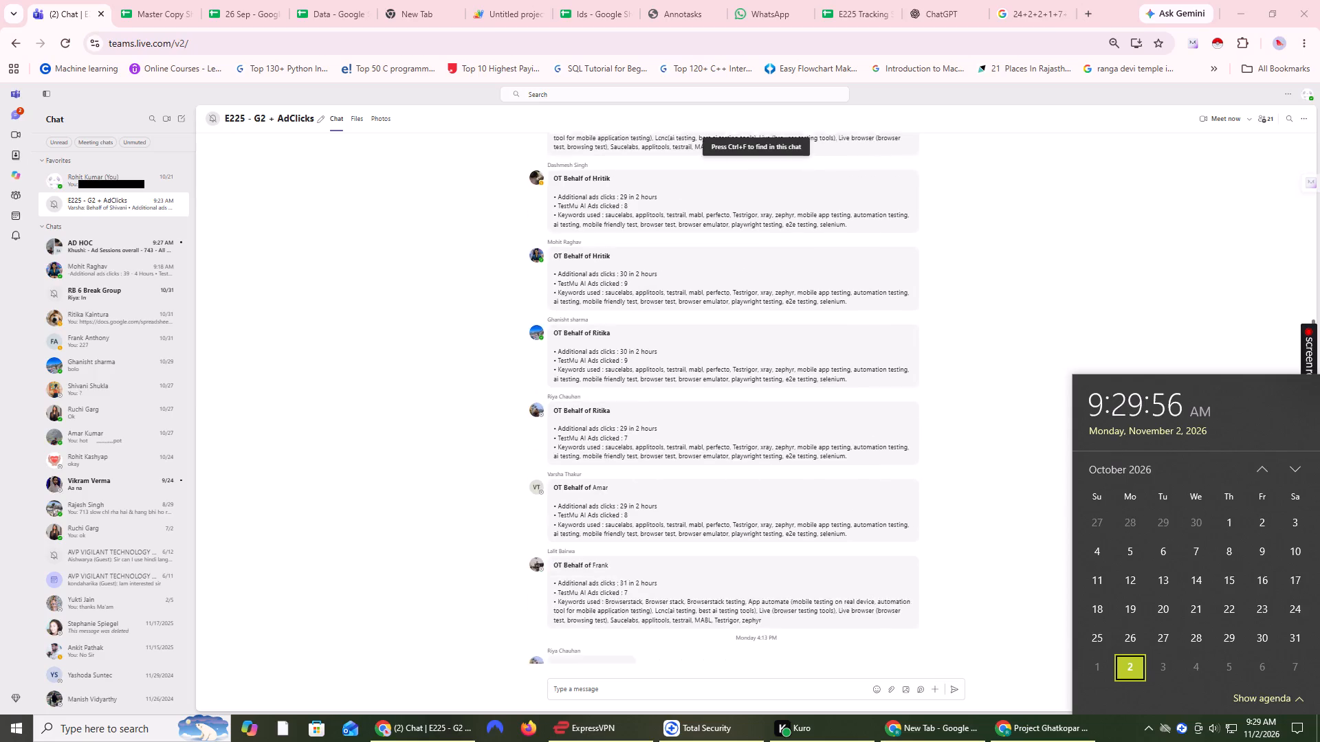
scroll(645, 554, "down", 17)
scroll(645, 554, "down", 5)
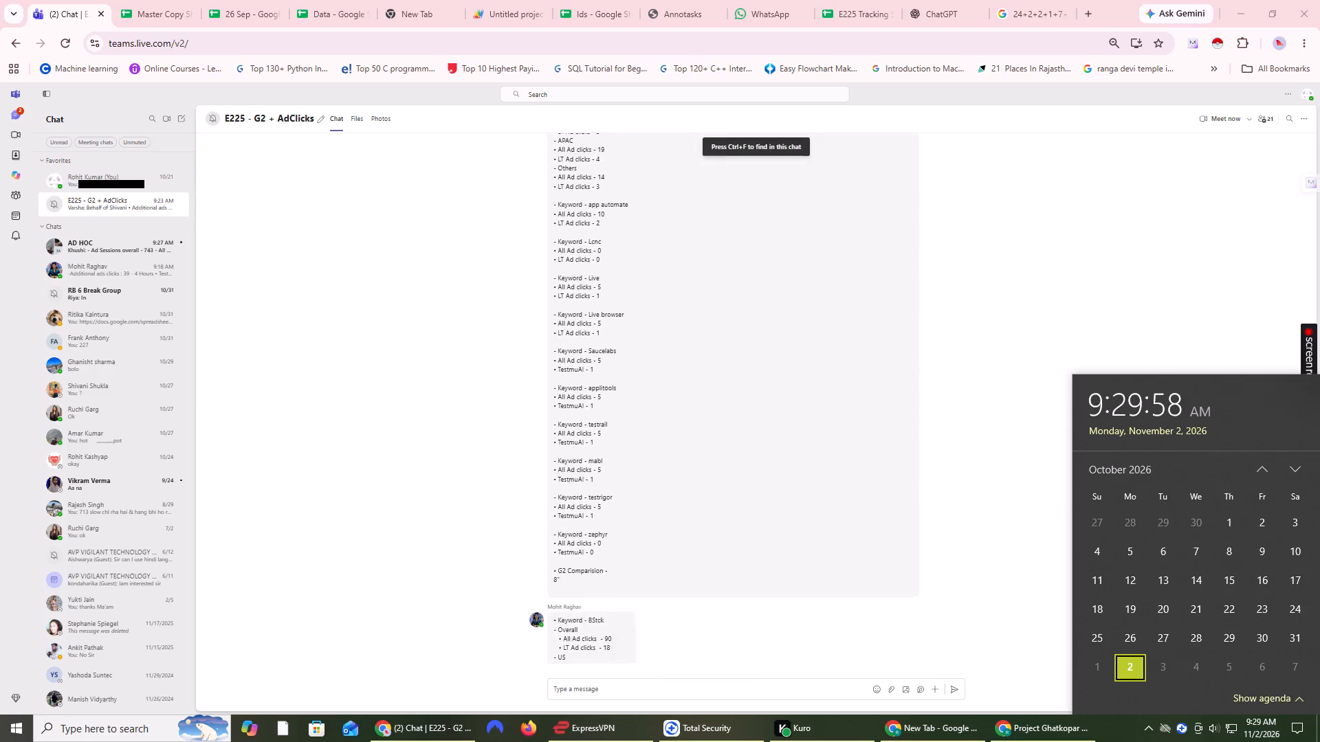
scroll(645, 554, "down", 16)
scroll(645, 554, "down", 13)
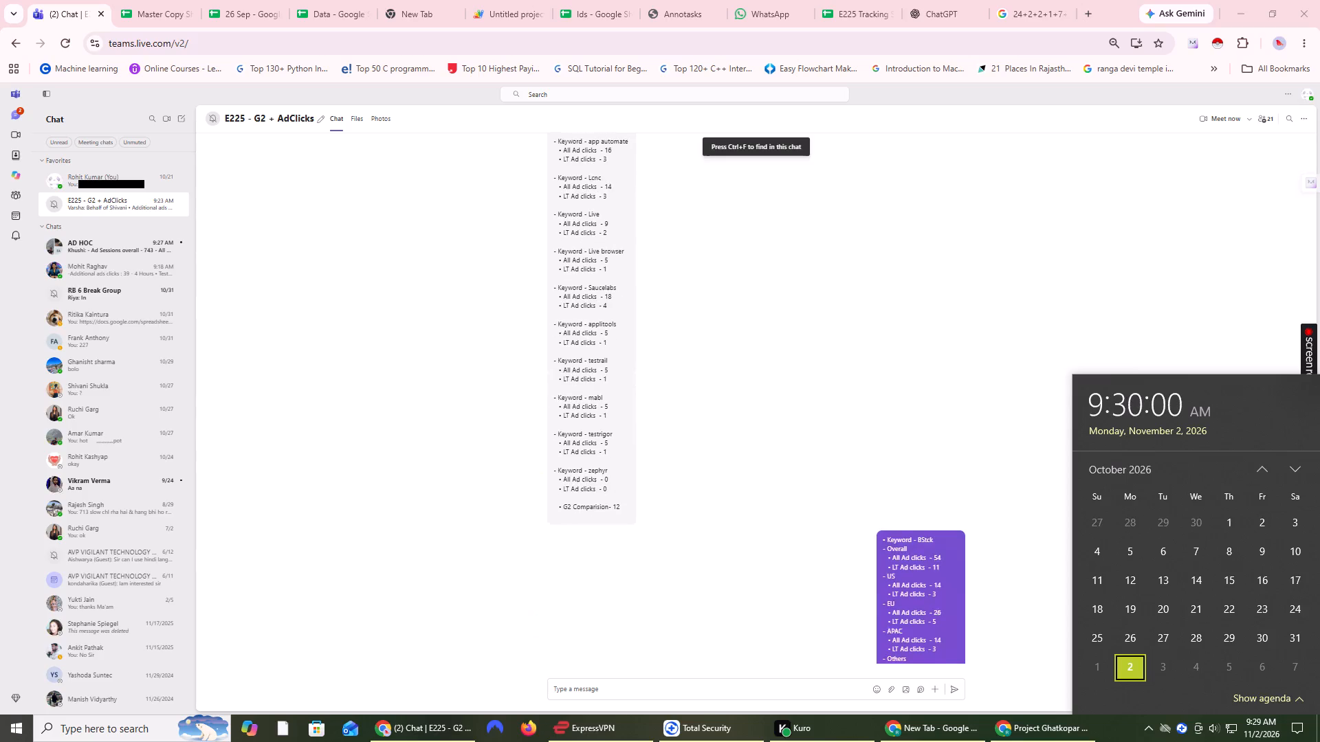
scroll(645, 554, "down", 6)
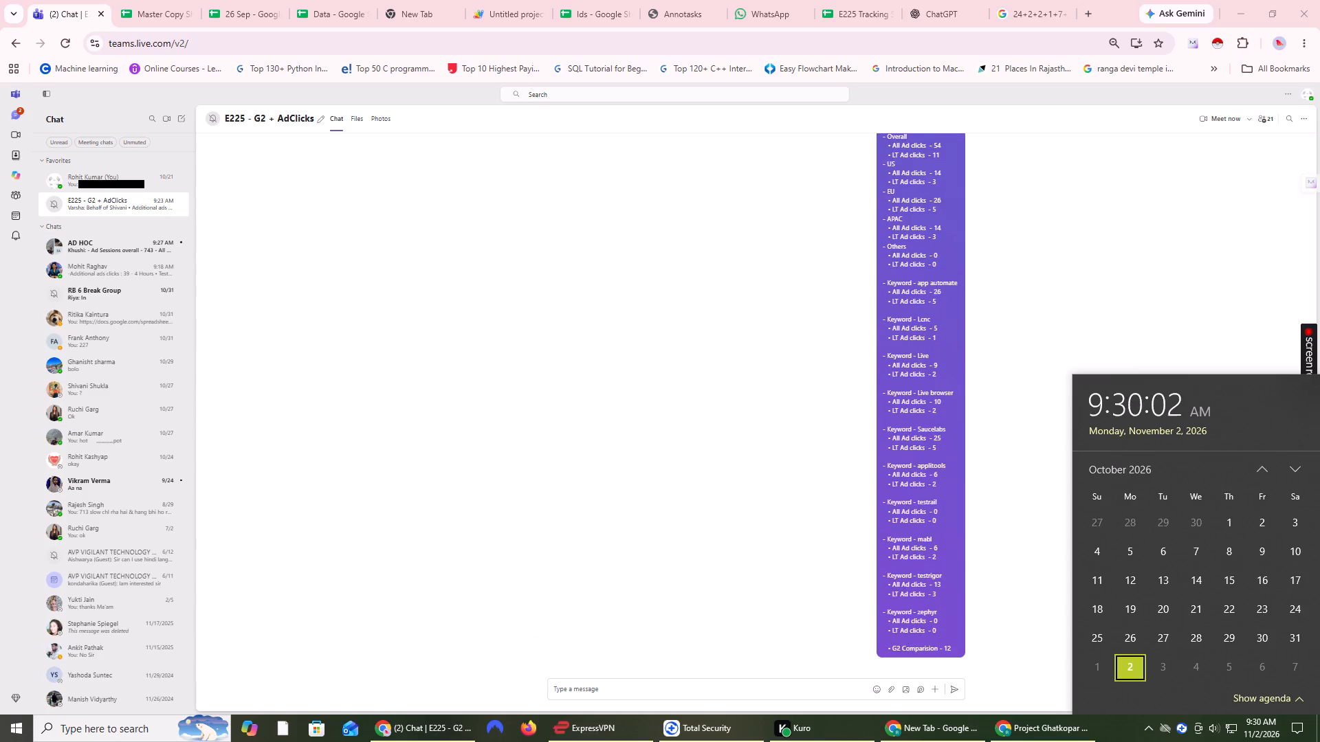
scroll(645, 554, "up", 1)
scroll(645, 554, "down", 1)
scroll(645, 554, "up", 1)
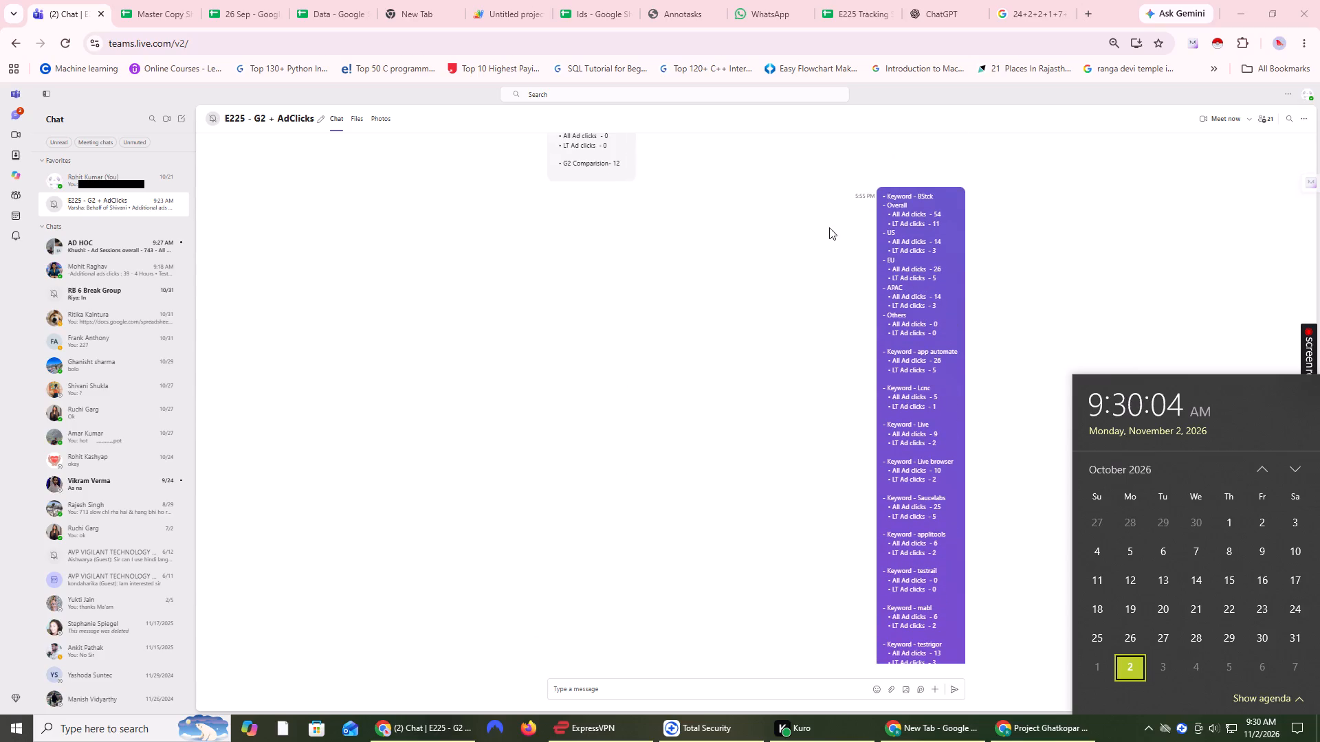
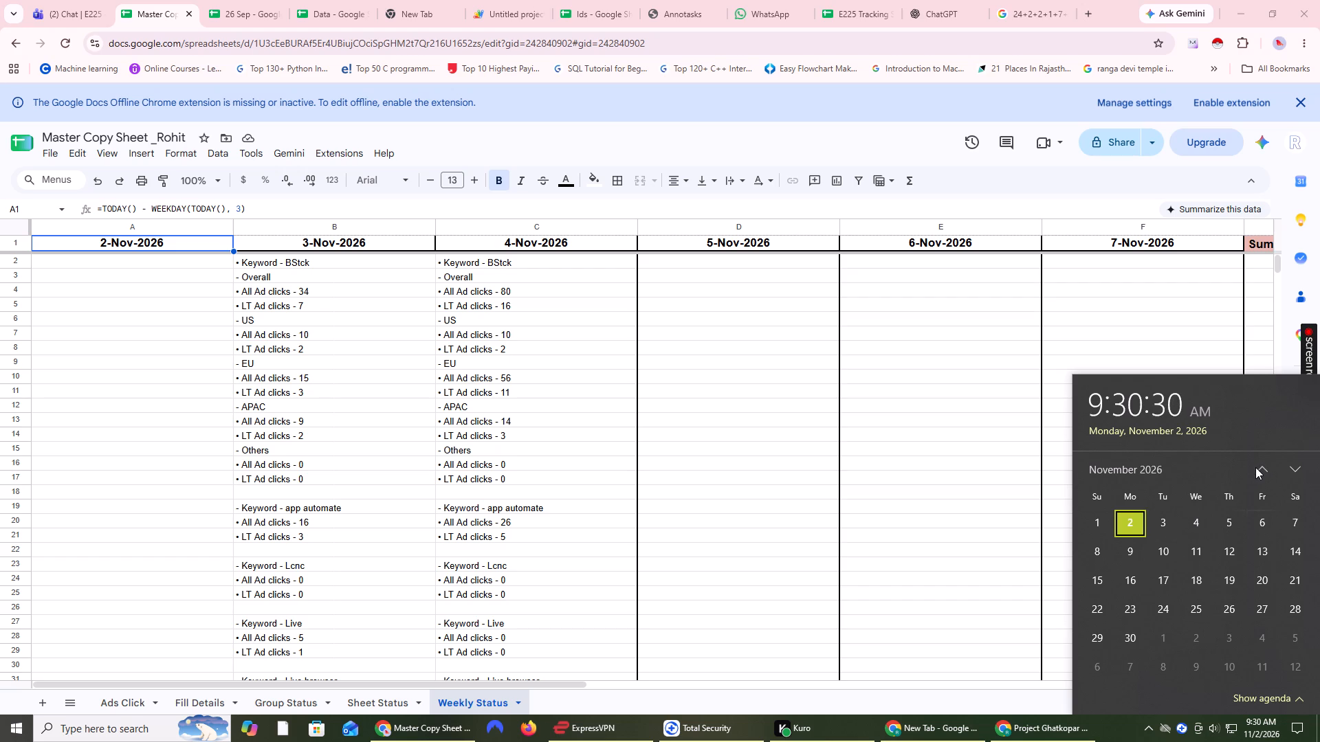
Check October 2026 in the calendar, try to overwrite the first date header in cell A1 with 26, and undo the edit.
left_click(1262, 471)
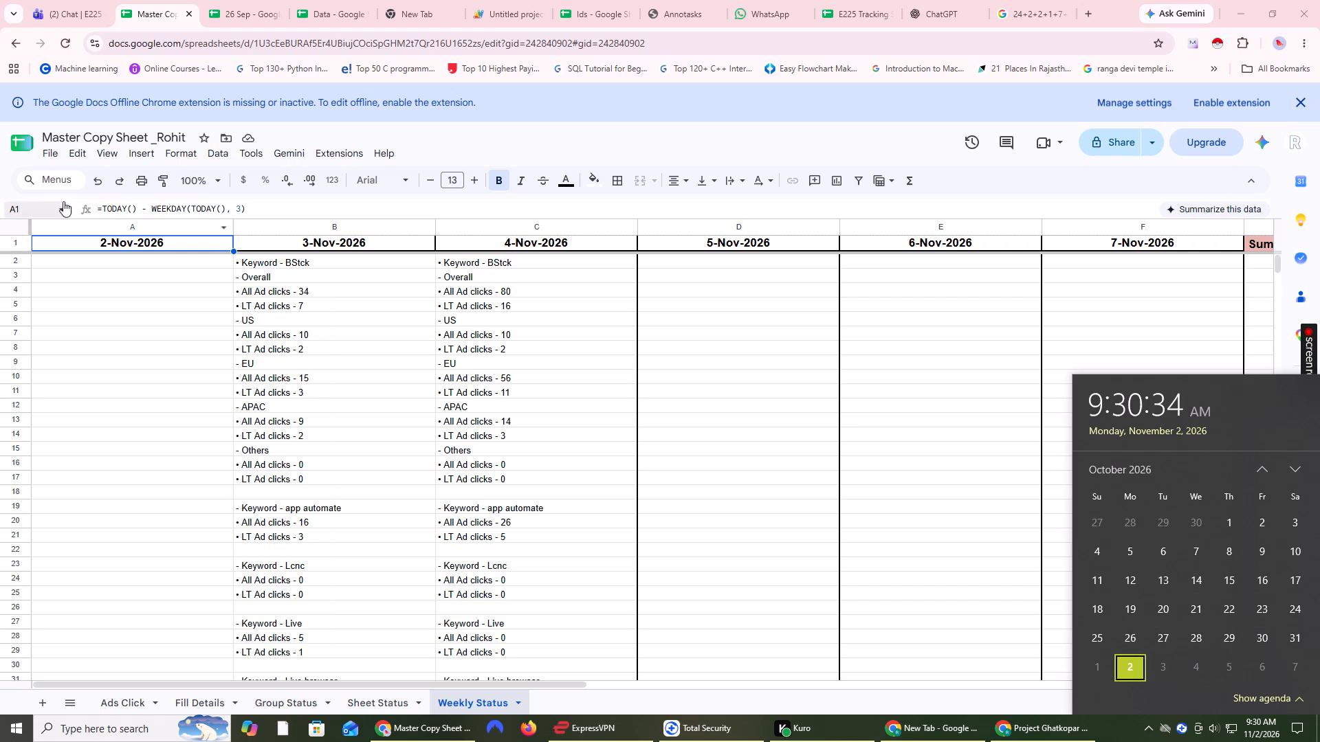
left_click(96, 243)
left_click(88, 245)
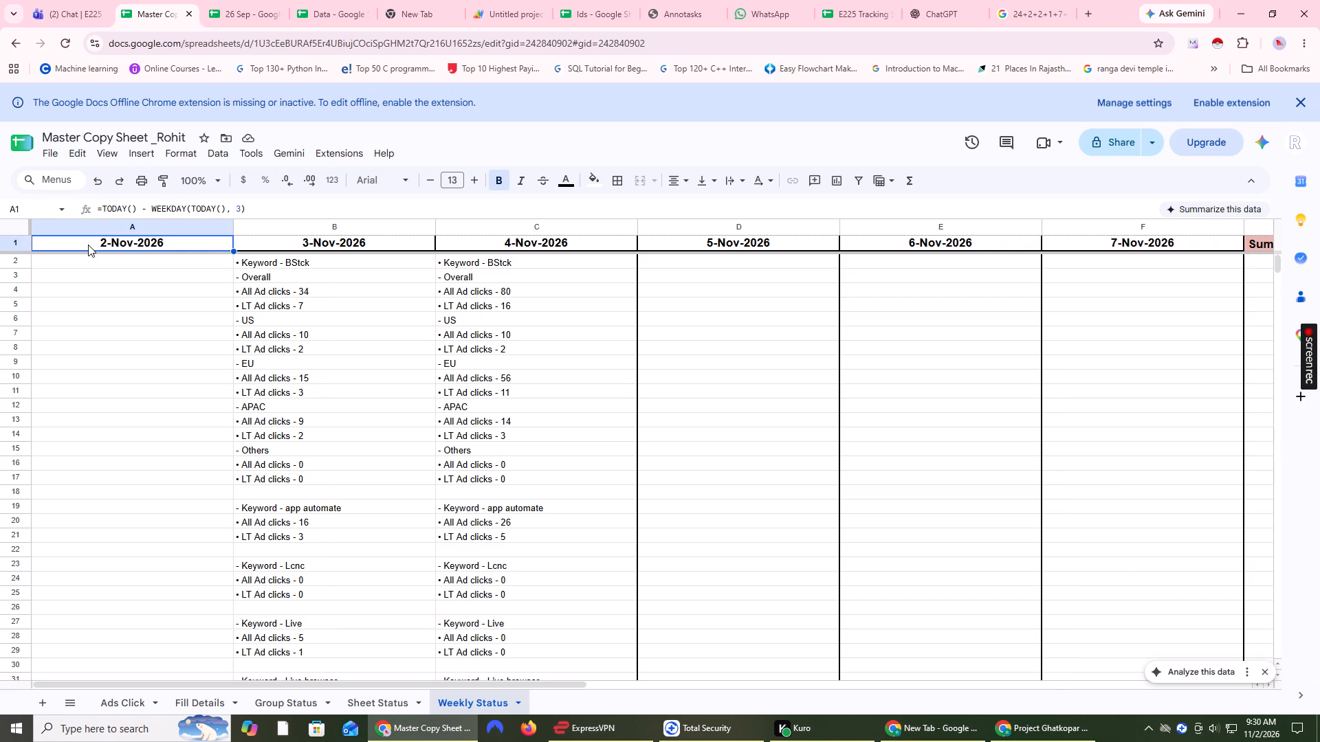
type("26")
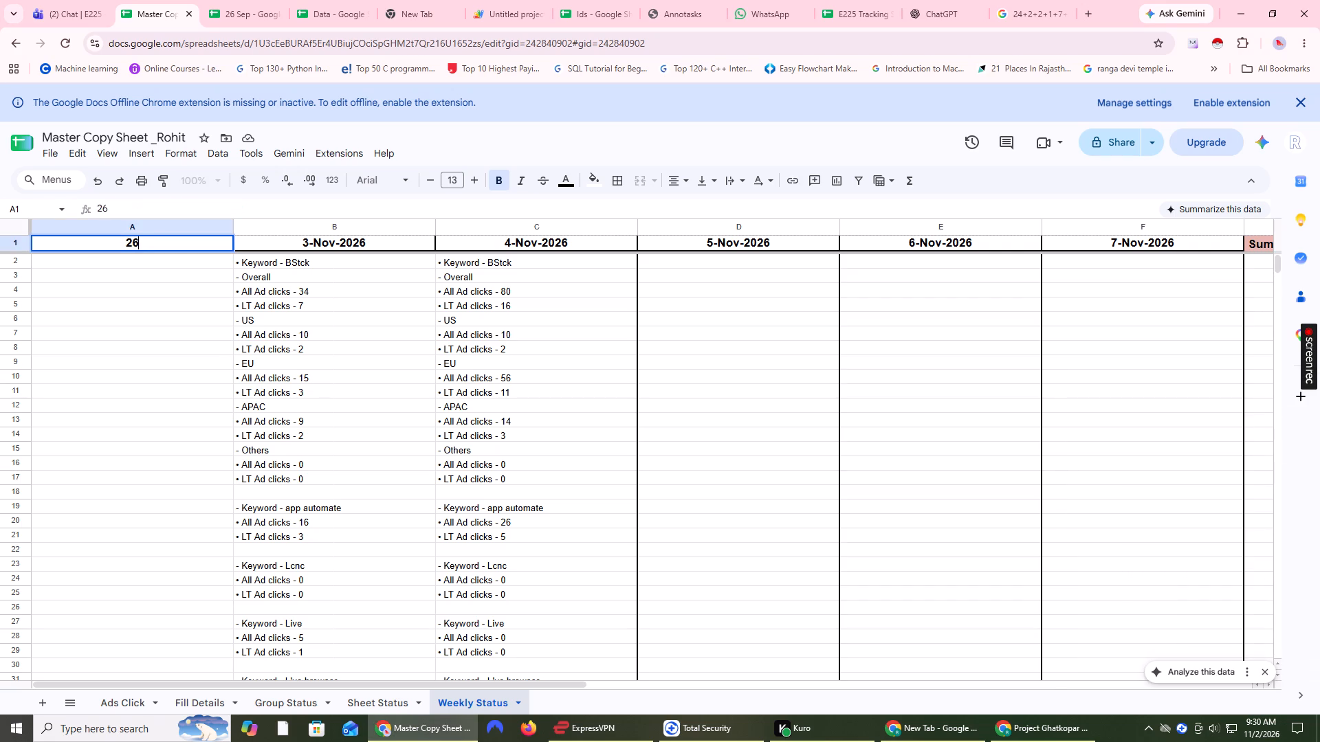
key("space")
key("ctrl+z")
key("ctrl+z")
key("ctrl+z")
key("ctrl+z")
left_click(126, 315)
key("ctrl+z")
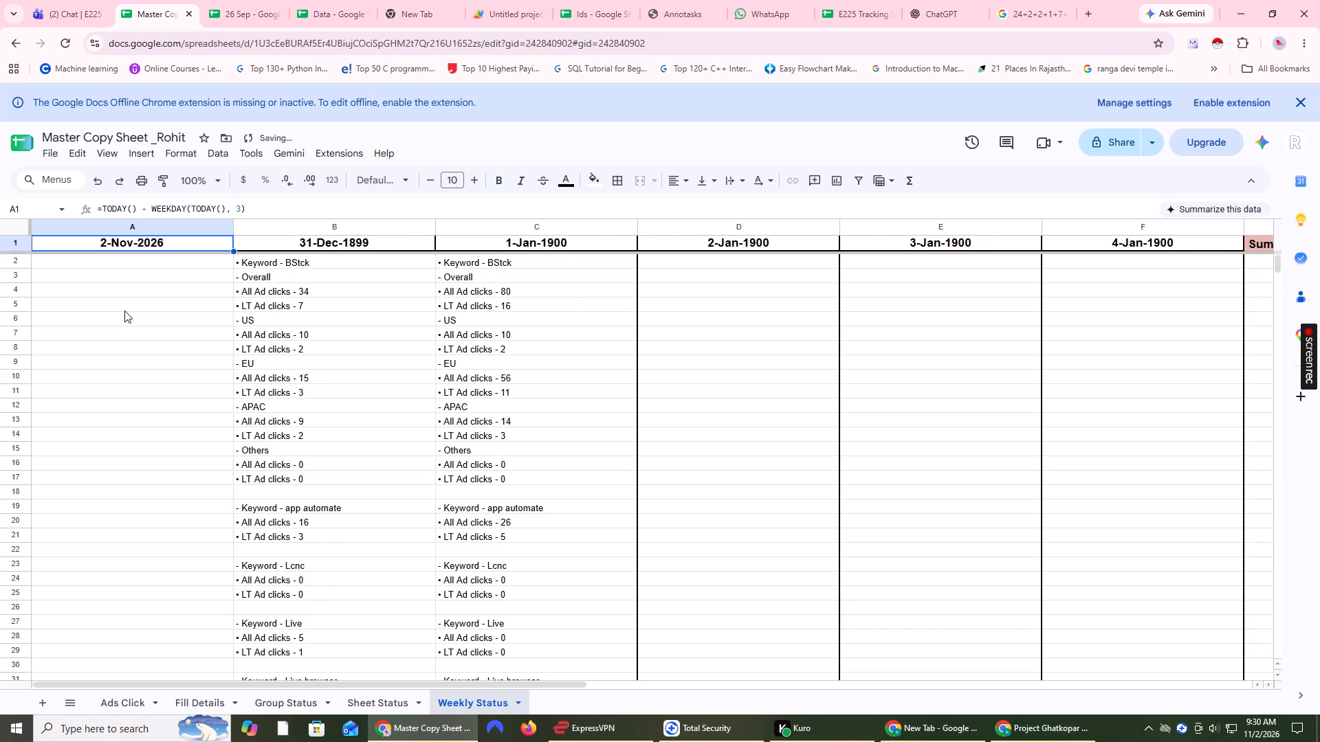
Paste the copied per-keyword ad click report into the first date column of the Weekly Status sheet, starting at cell A2, and check the entries.
left_click(96, 256)
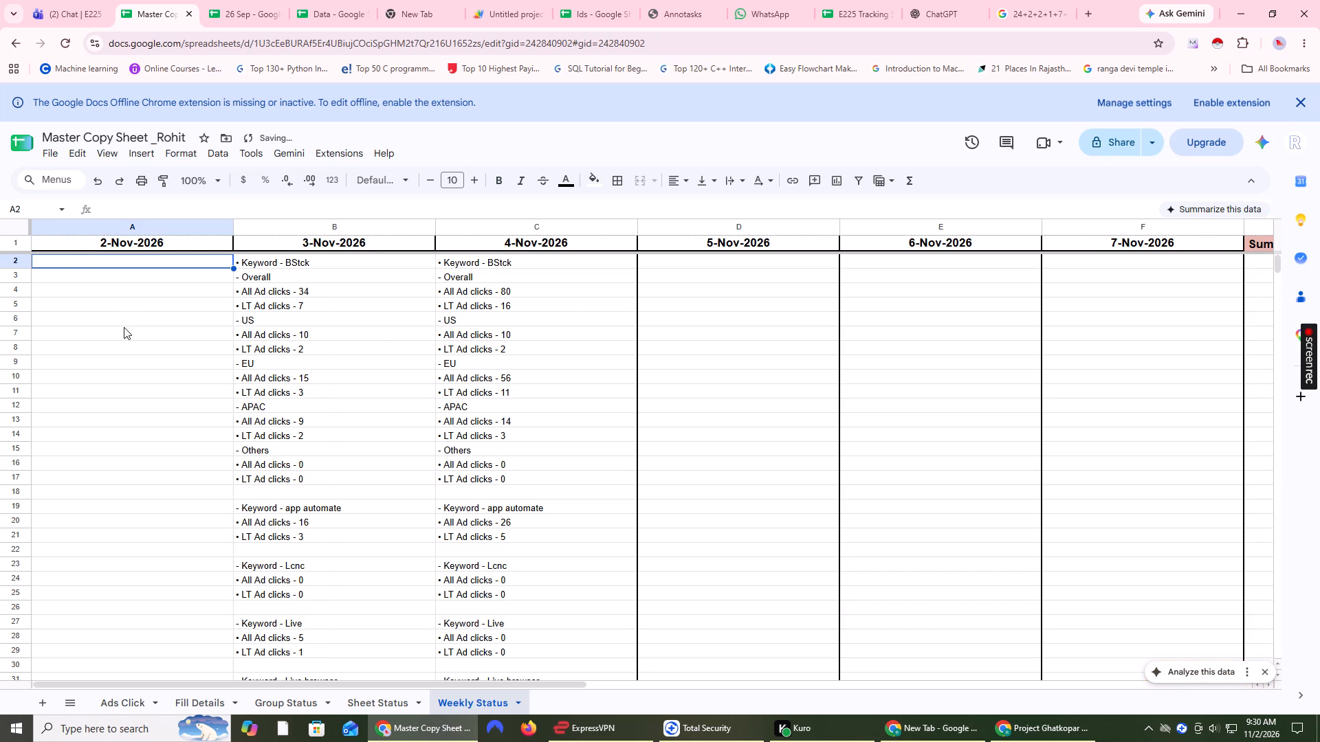
scroll(124, 327, "up", 2)
left_click(111, 260)
key("ctrl+v")
left_click(309, 487)
scroll(108, 492, "down", 6)
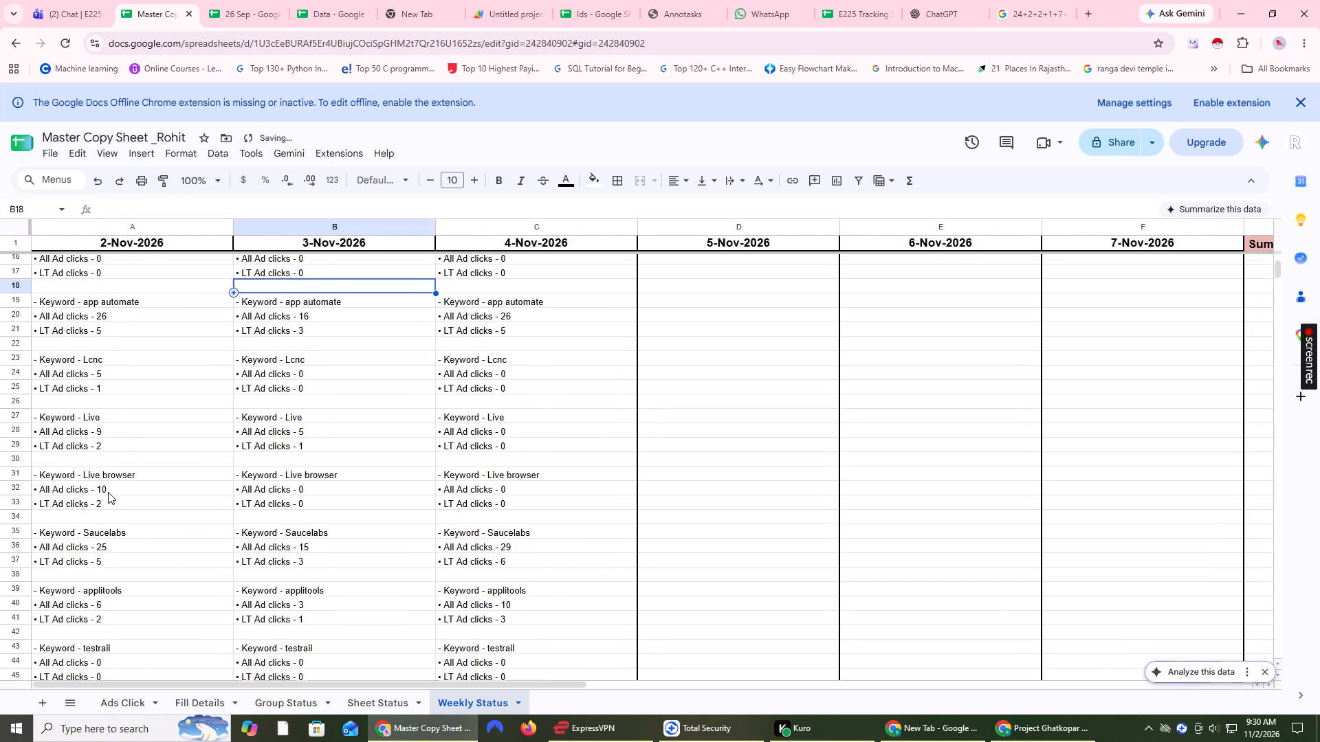
scroll(111, 486, "down", 5)
scroll(113, 486, "up", 4)
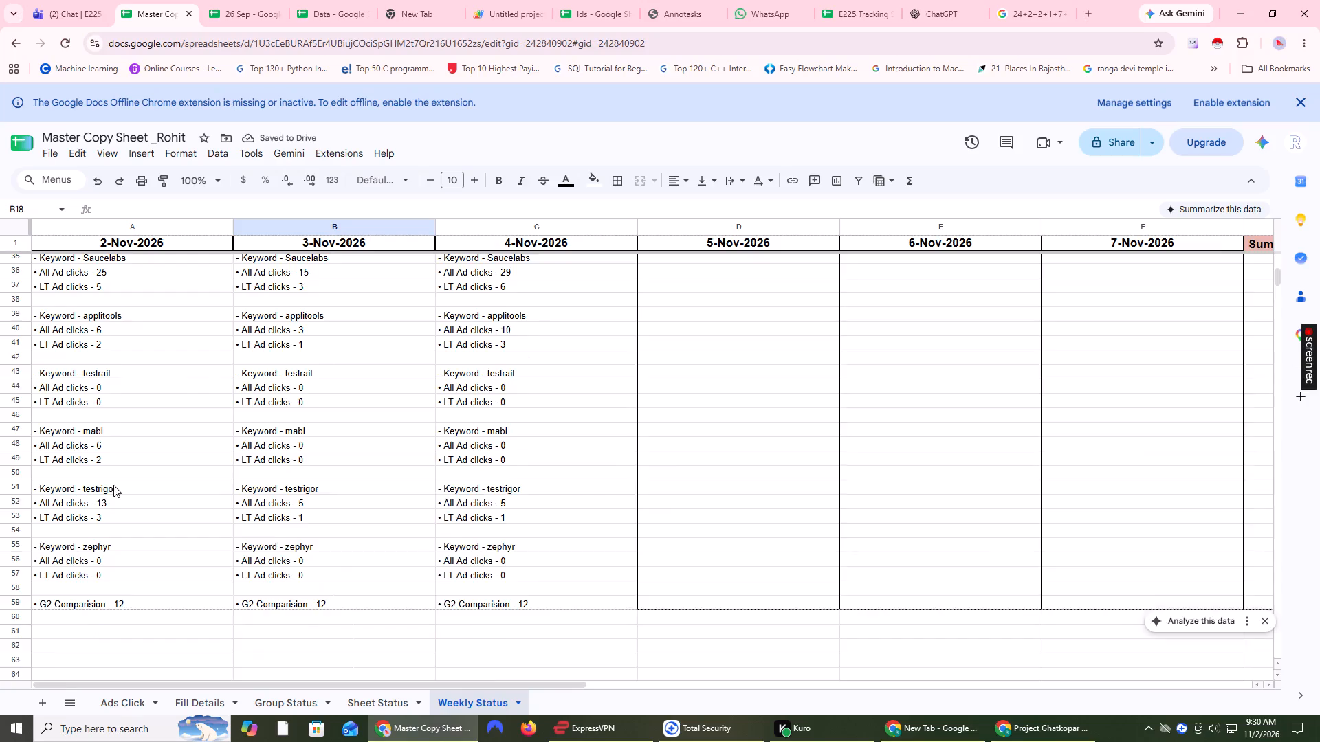
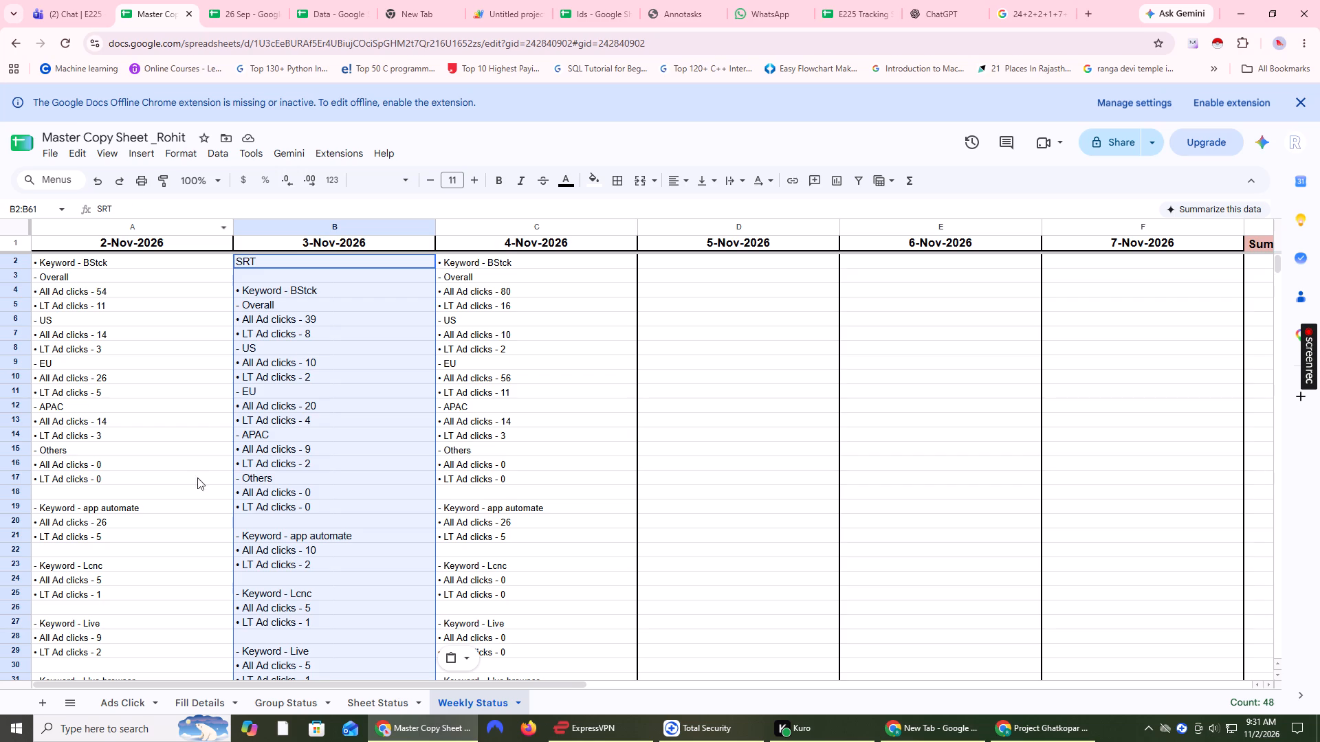
Open the Group Status sheet to view the per-keyword ad click counts and status text.
left_click(300, 709)
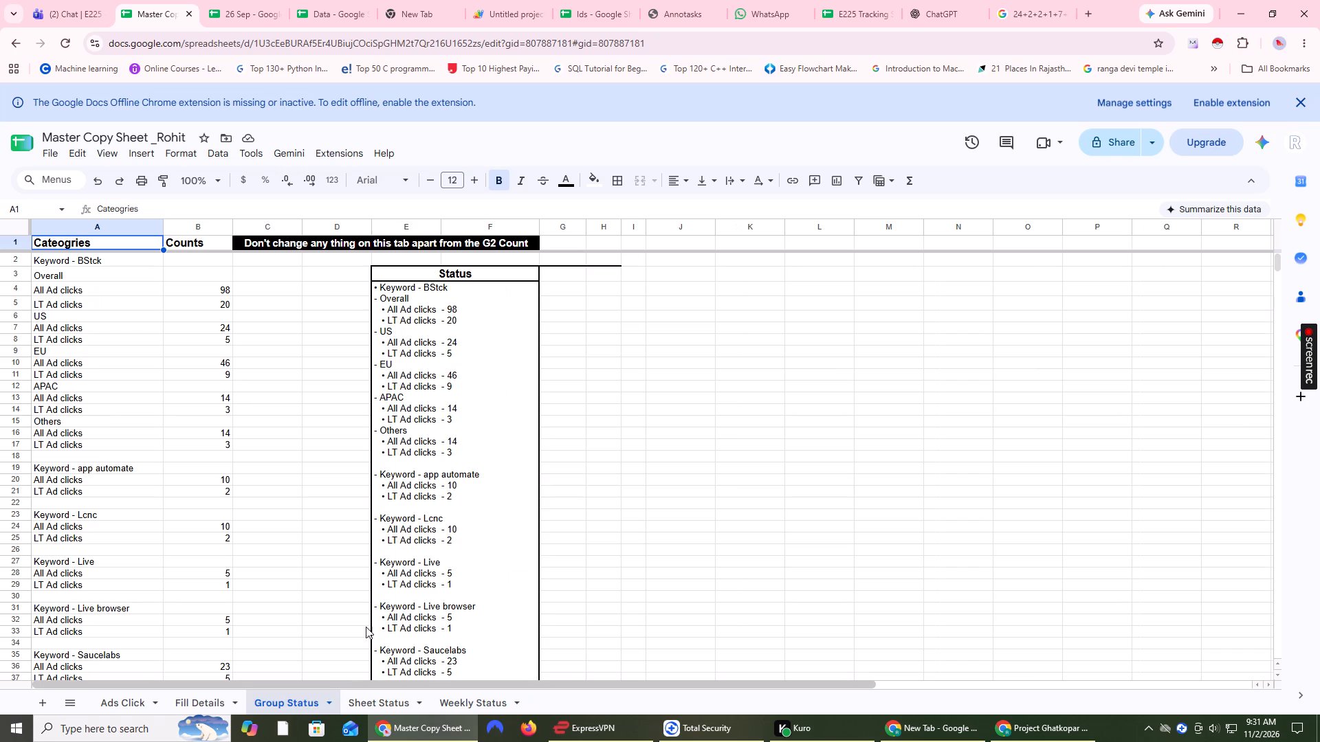
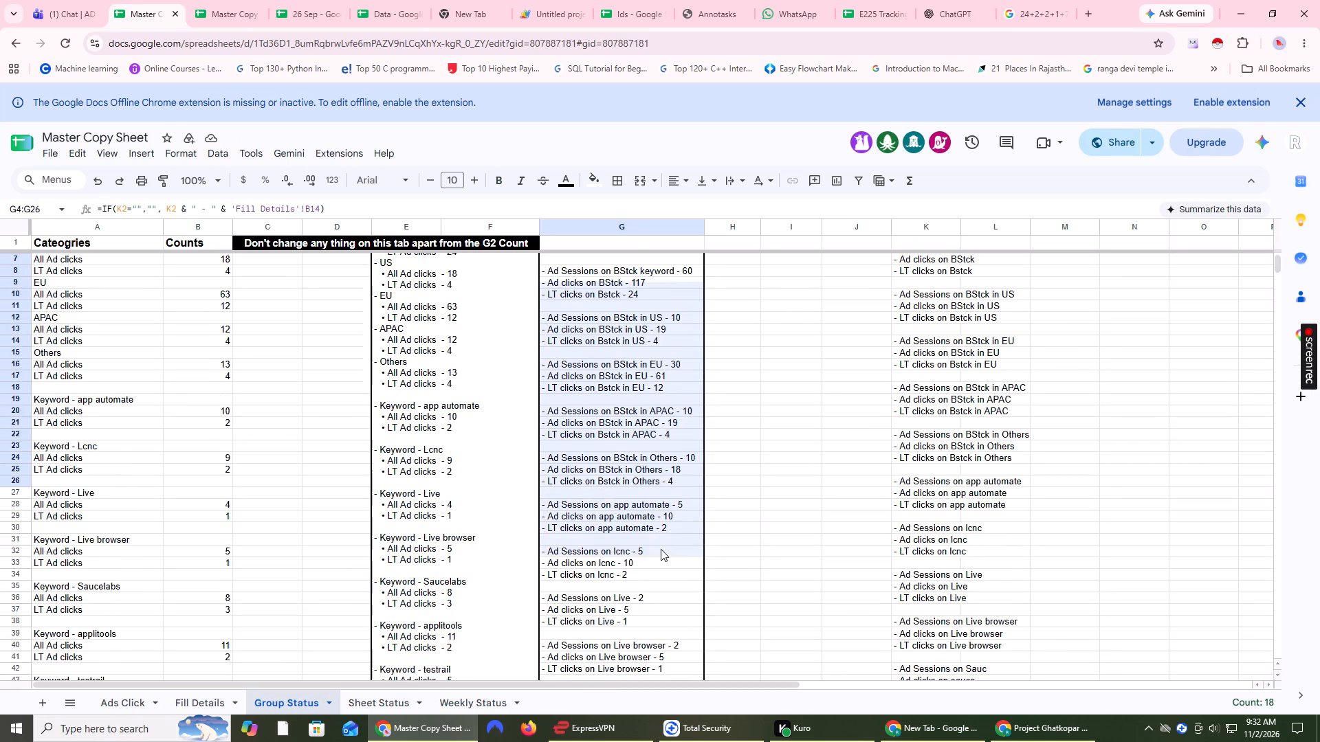
Review the Group Status text through the G2 Comparisons line and check it against the Weekly Status sheet.
left_click_drag(661, 549, 659, 575)
scroll(661, 550, "down", 5)
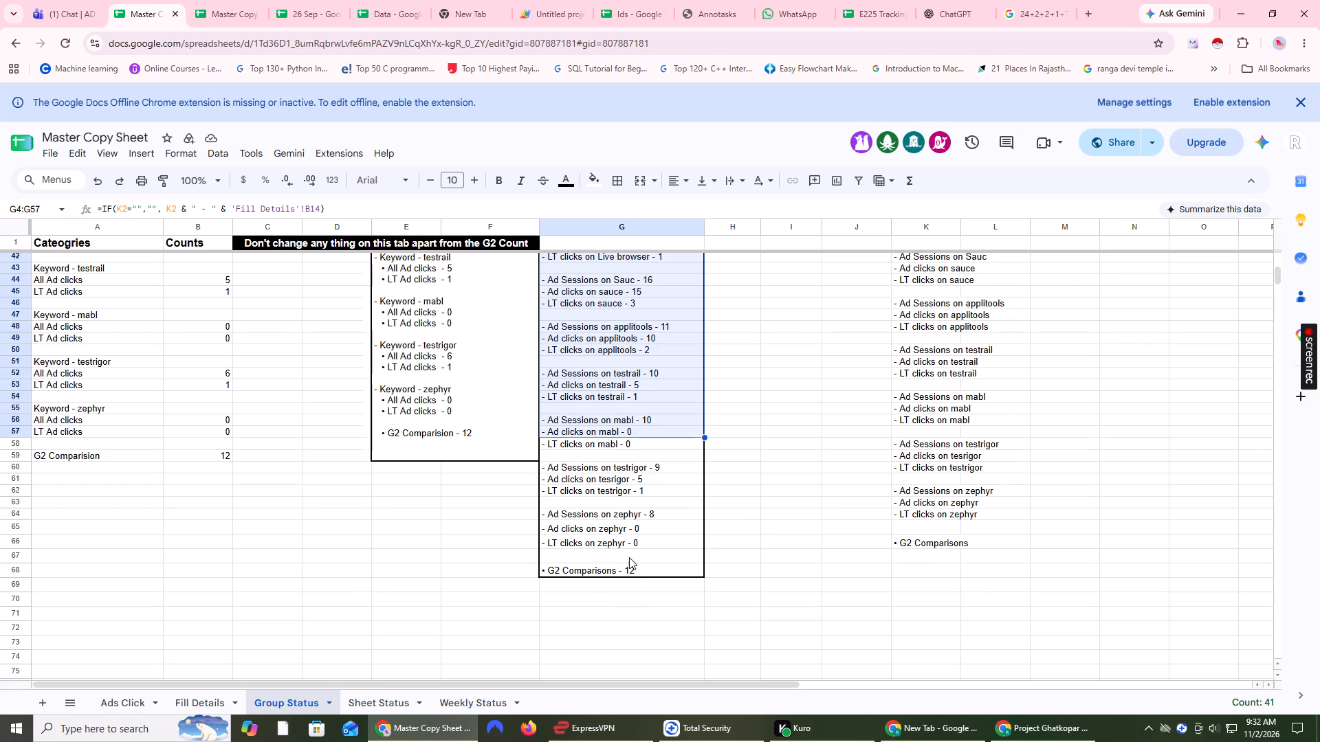
left_click(474, 698)
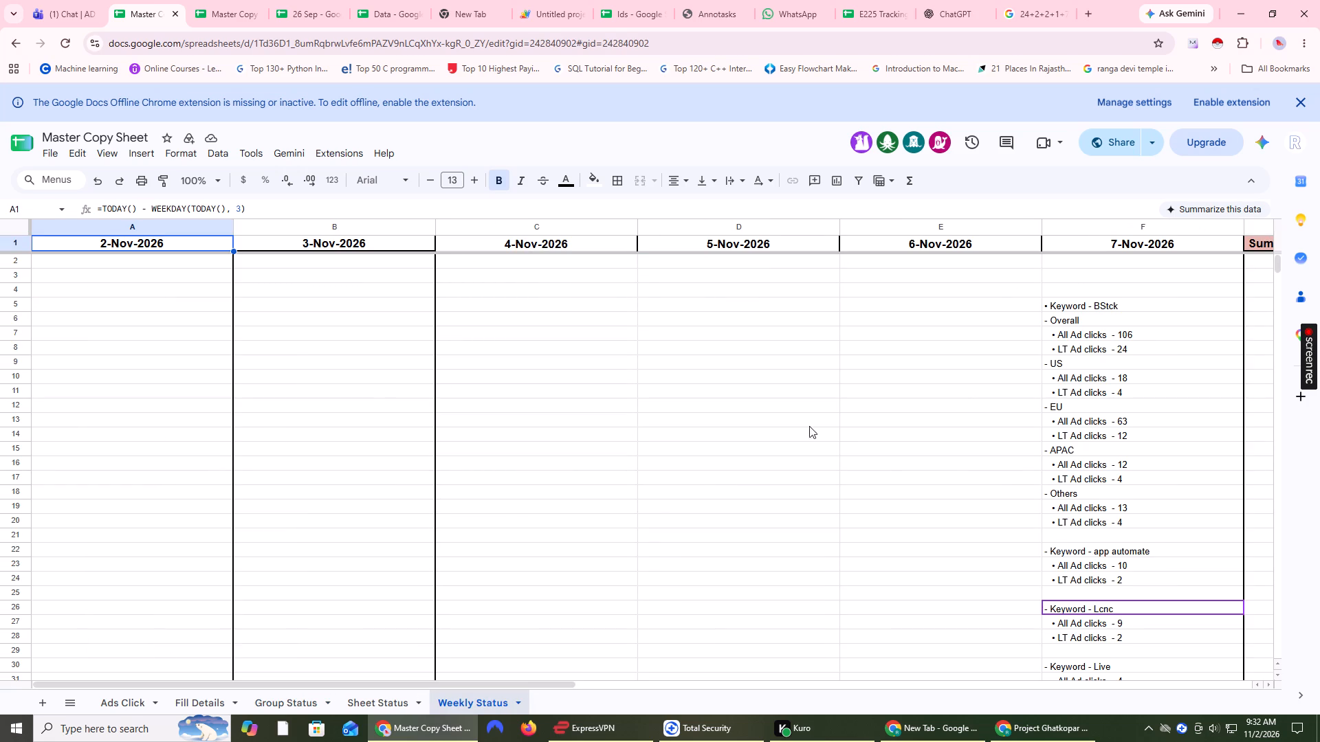
left_click(261, 710)
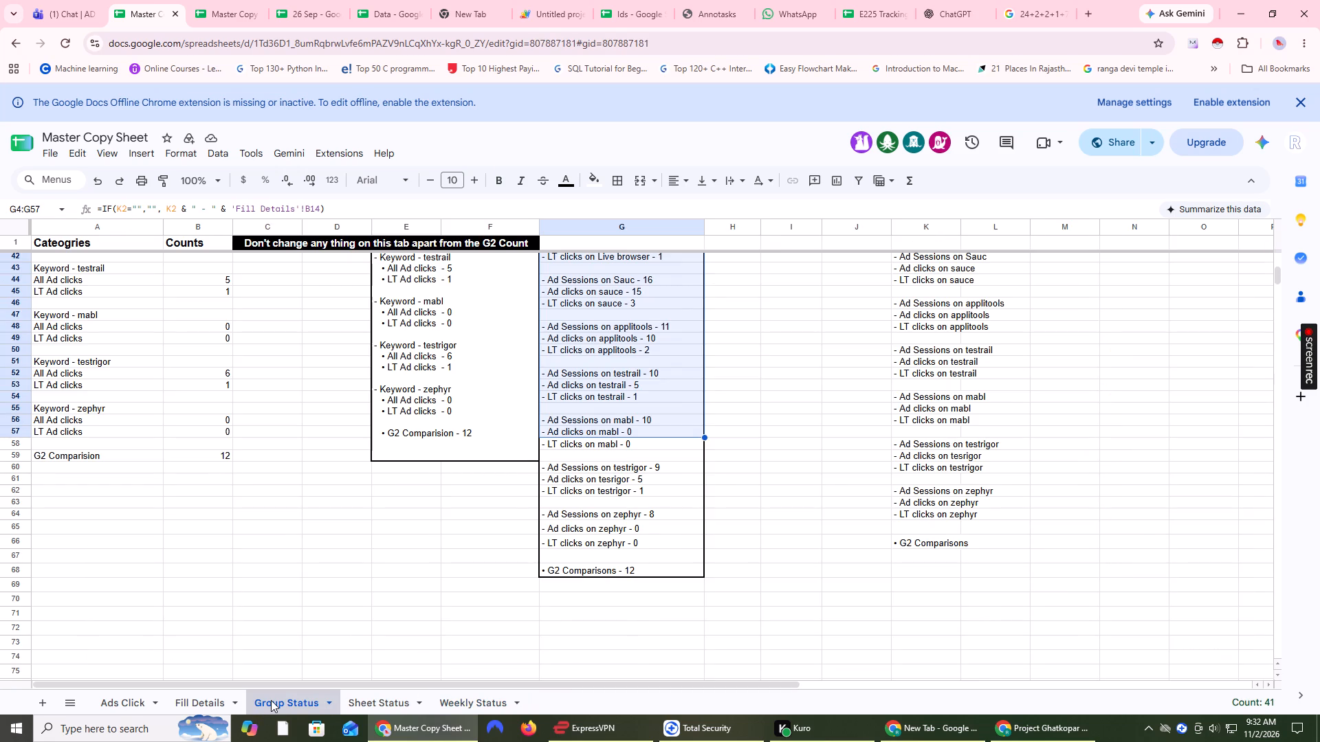
left_click(476, 706)
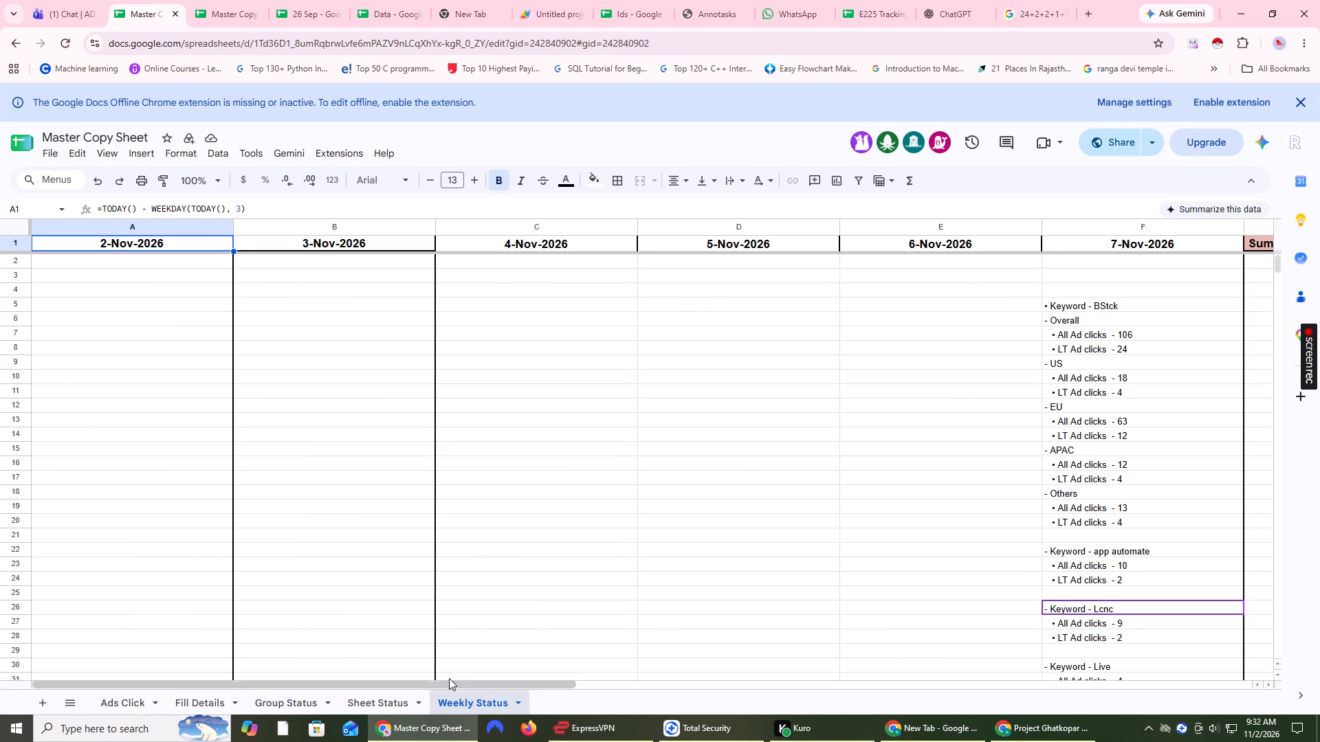
Make a copy of the Master Copy Sheet named "Copy of Master Copy Sheet" and close the original spreadsheet.
left_click(56, 157)
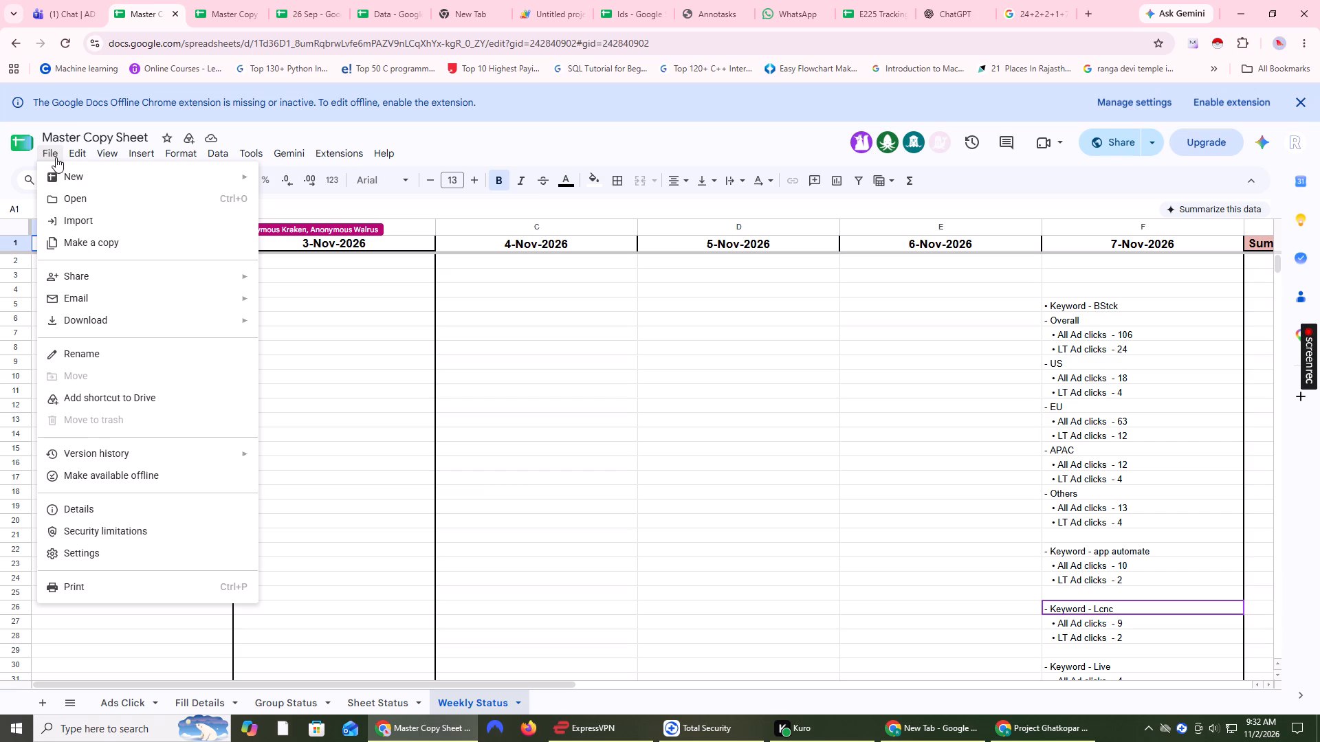
left_click(82, 246)
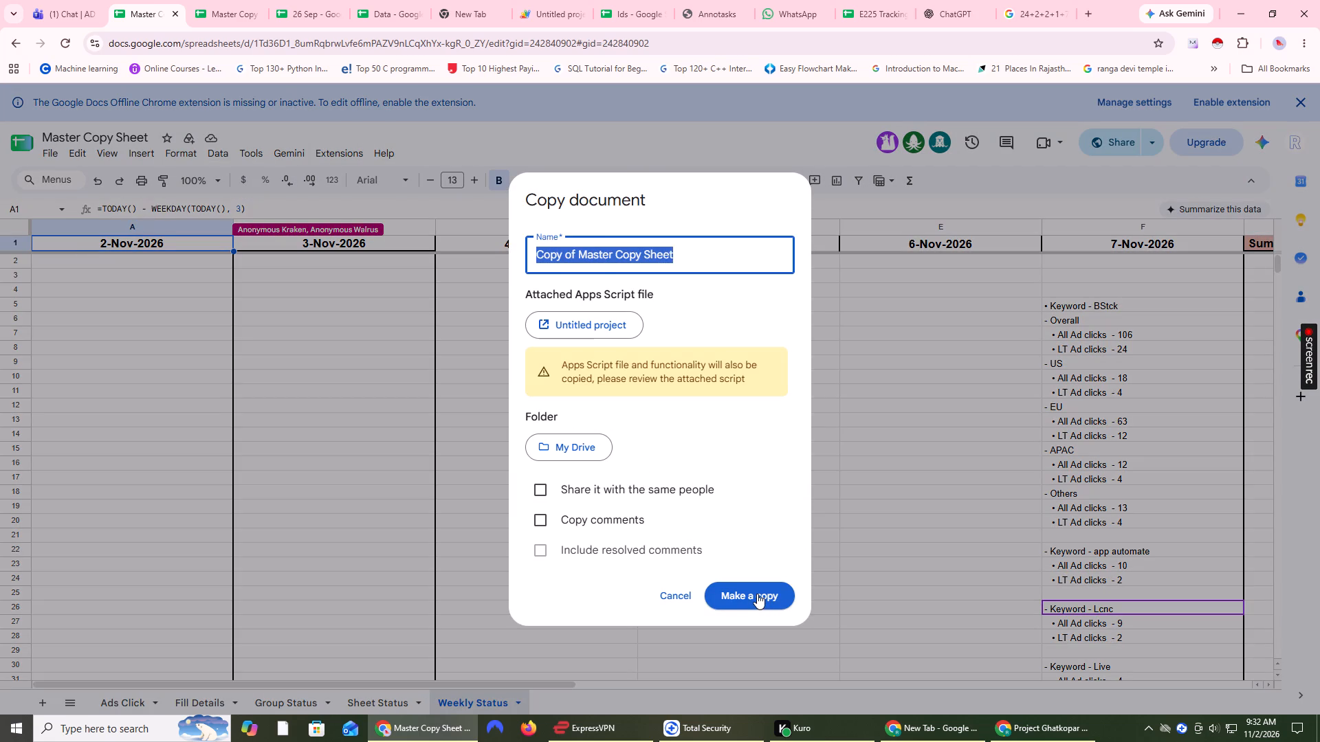
left_click(756, 593)
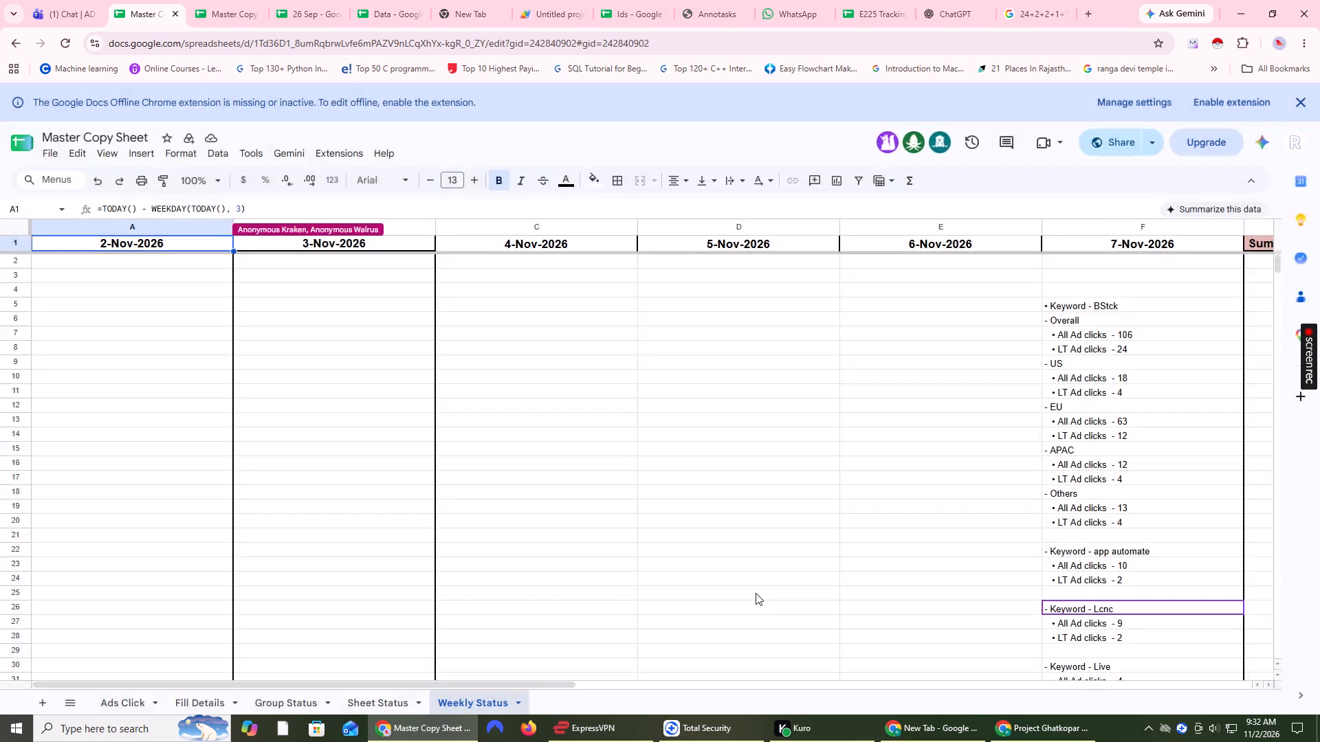
left_click(163, 11)
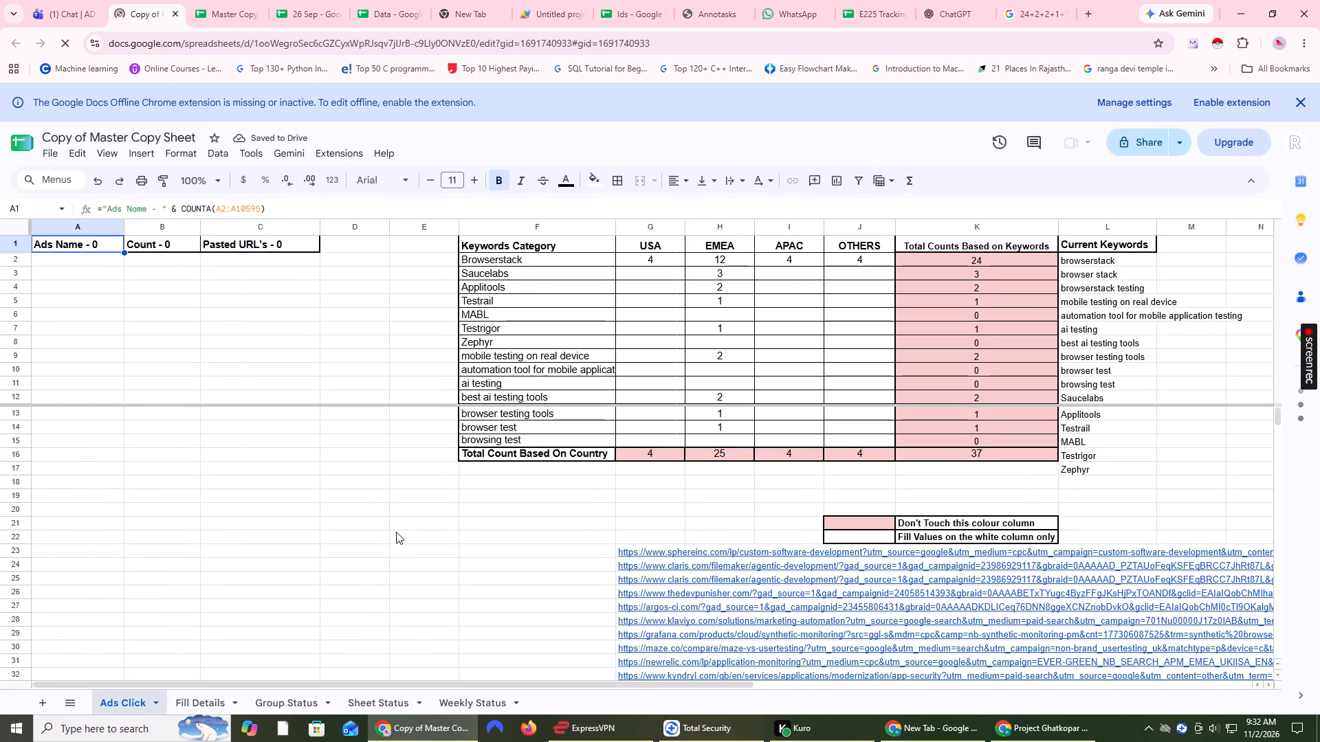
Open the Weekly Status sheet in the copied spreadsheet and look over its daily columns.
left_click(450, 702)
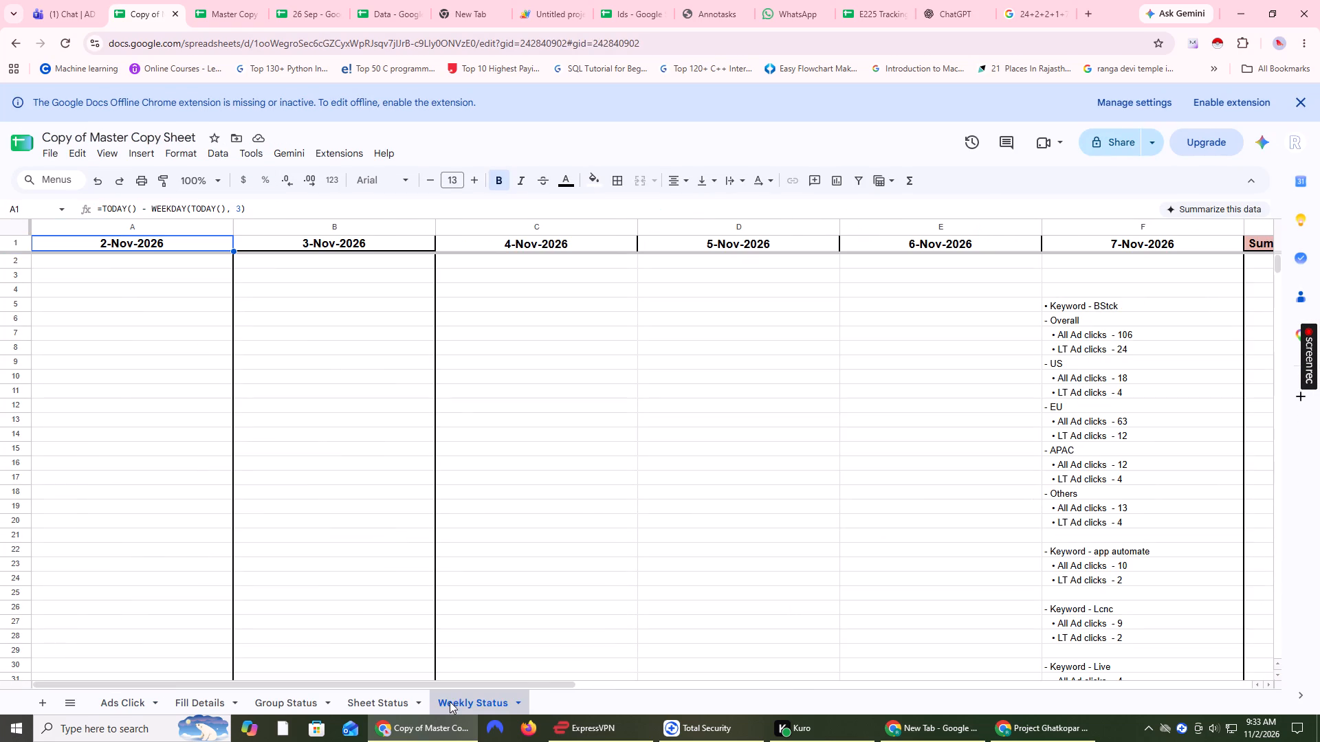
scroll(551, 547, "down", 13)
scroll(551, 547, "up", 5)
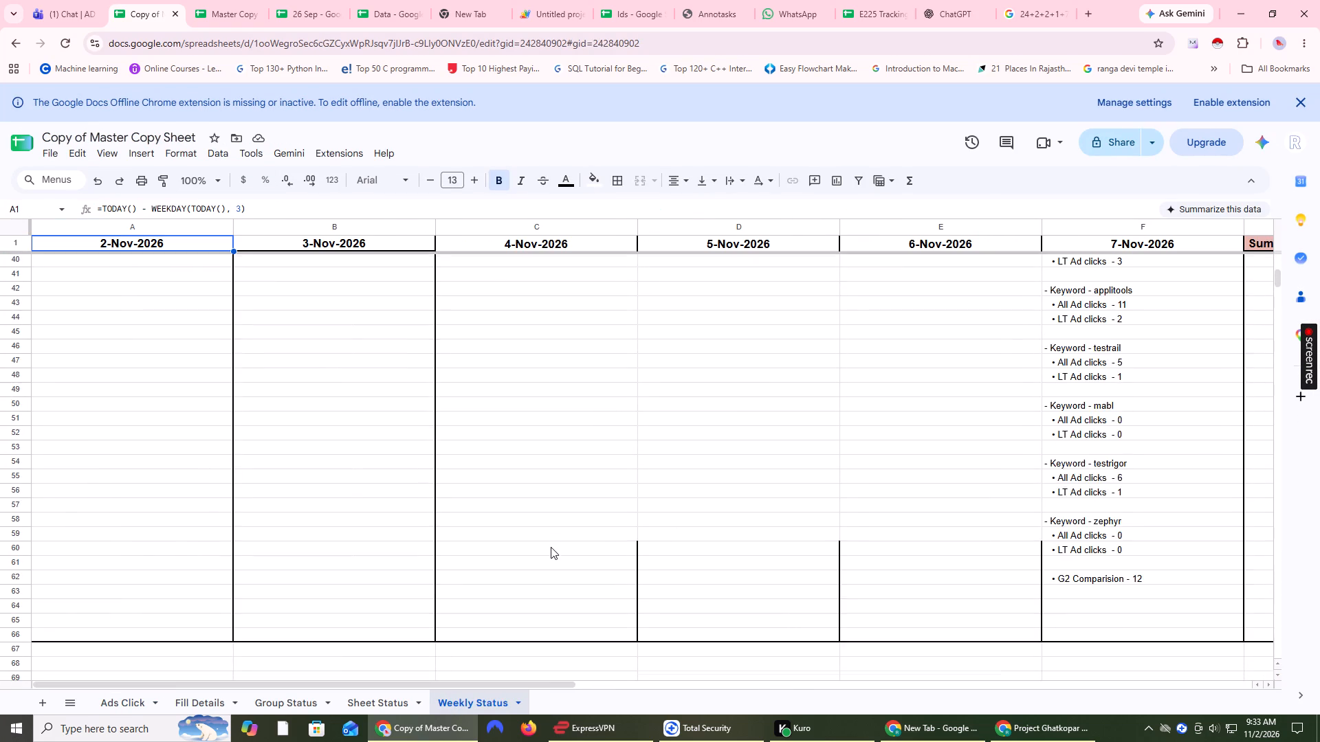
scroll(551, 547, "up", 9)
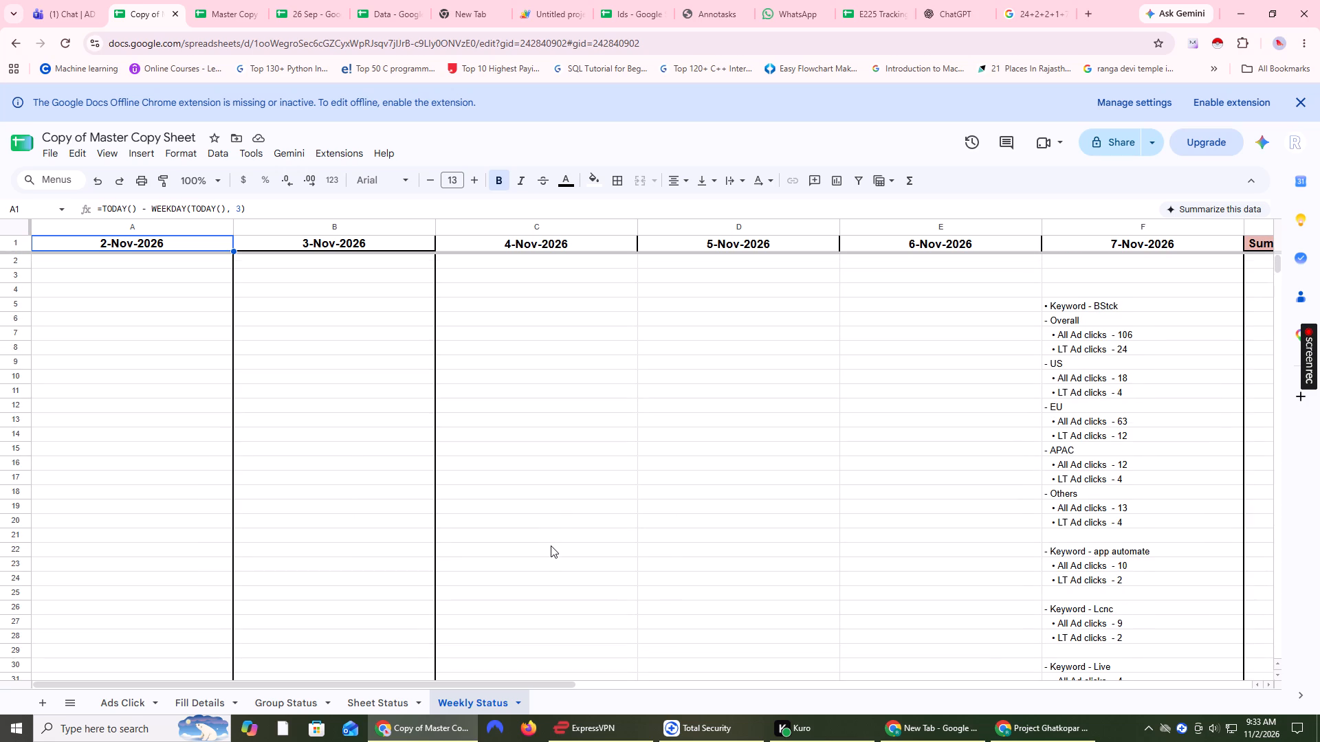
View the Weekly Status sheet of "Master Copy Sheet _Rohit" for the daily reports pasted under each date, checking the 26 Sep spreadsheet too.
left_click(227, 0)
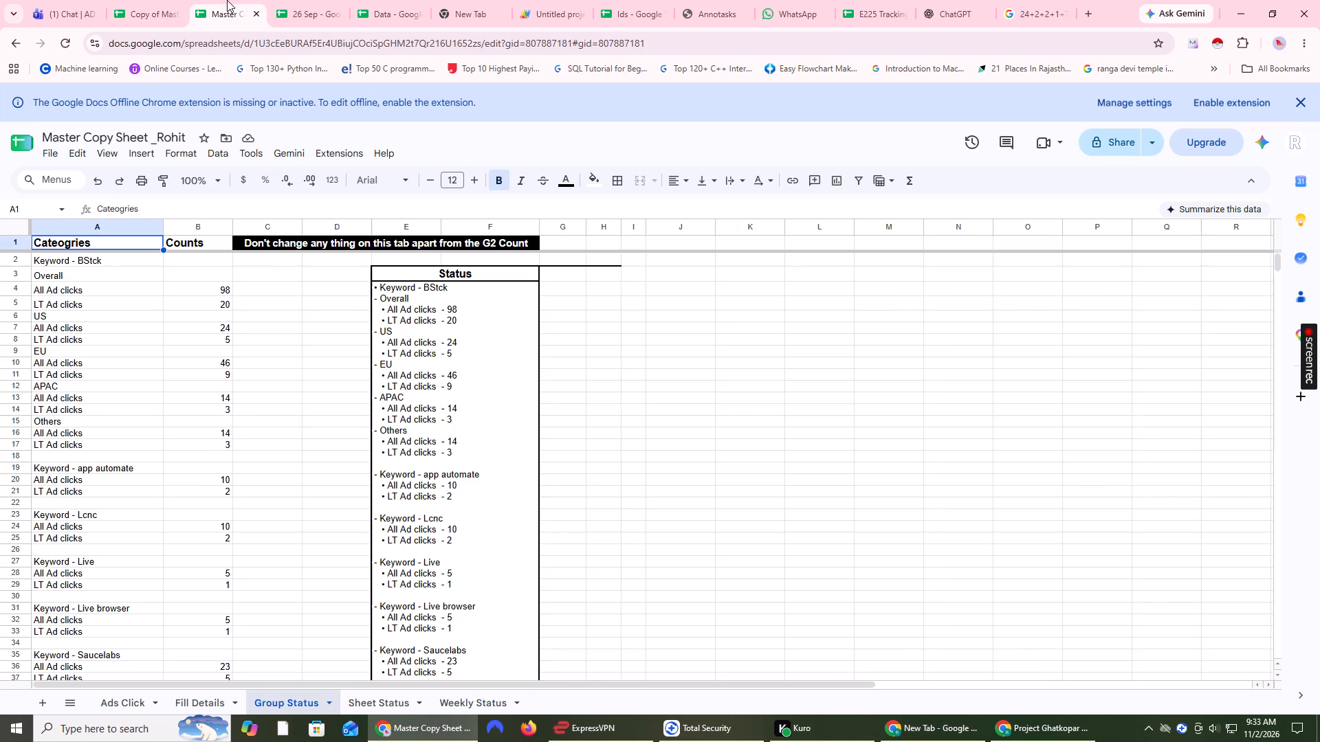
left_click(473, 702)
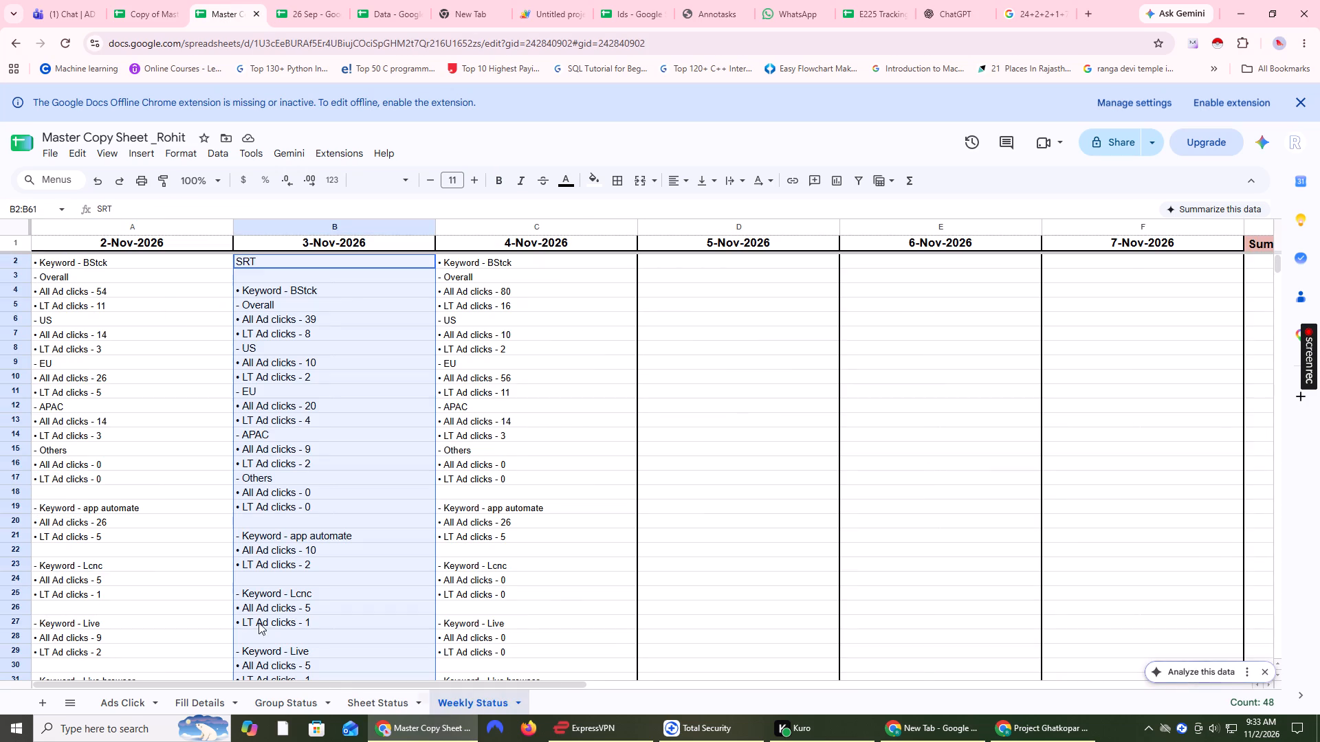
left_click(320, 5)
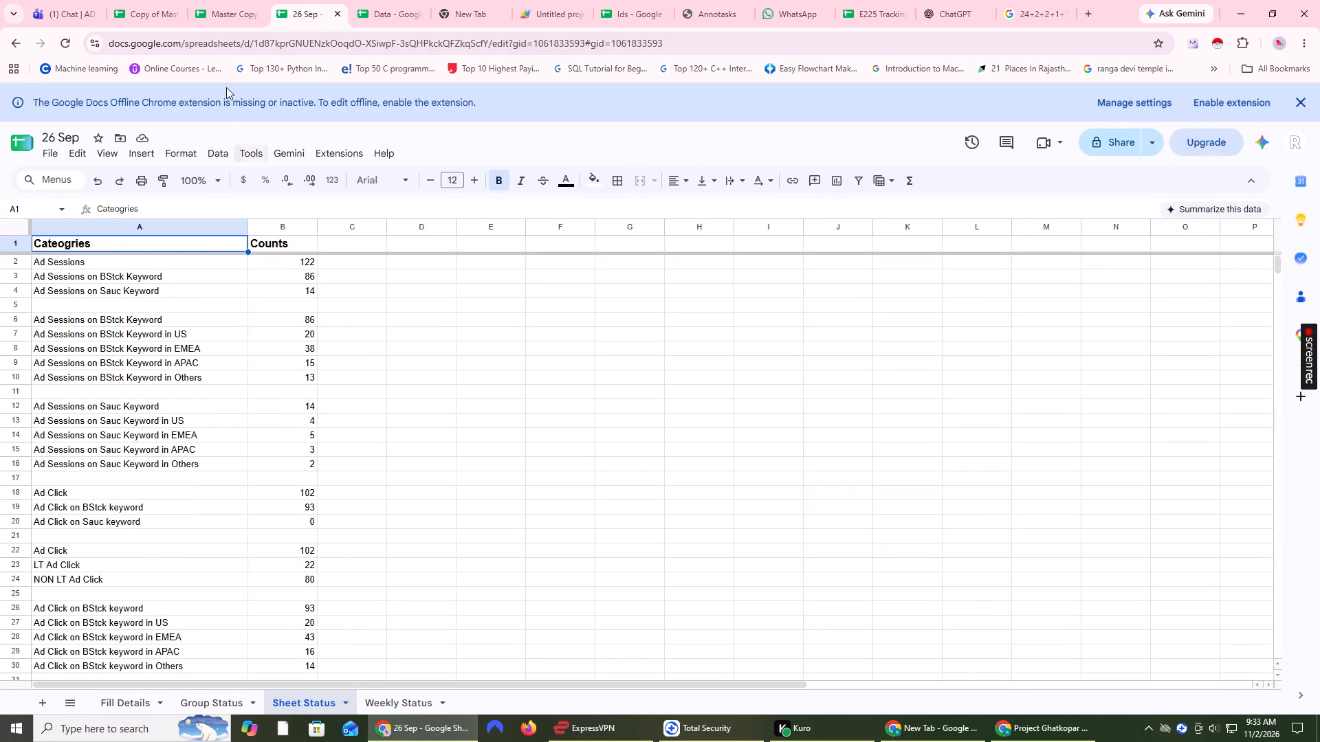
left_click(227, 0)
left_click(558, 473)
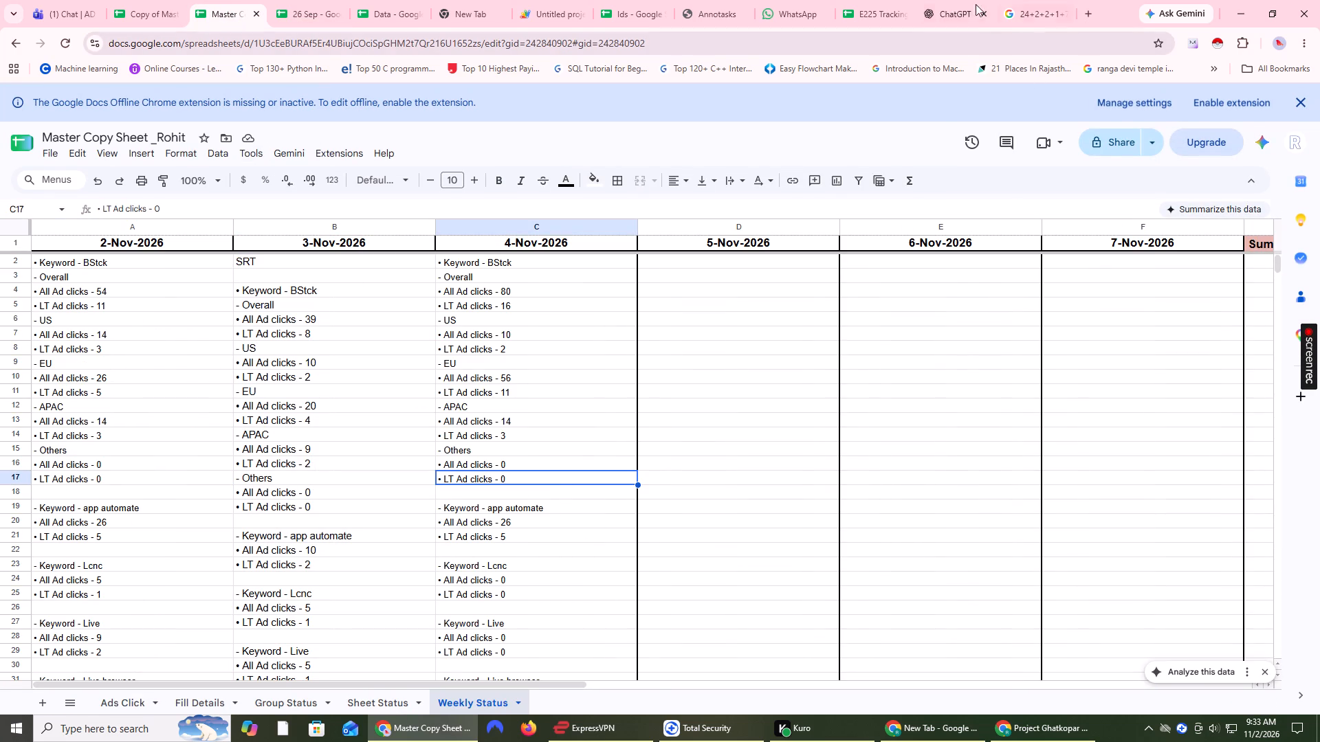
Switch to ChatGPT.
left_click(952, 0)
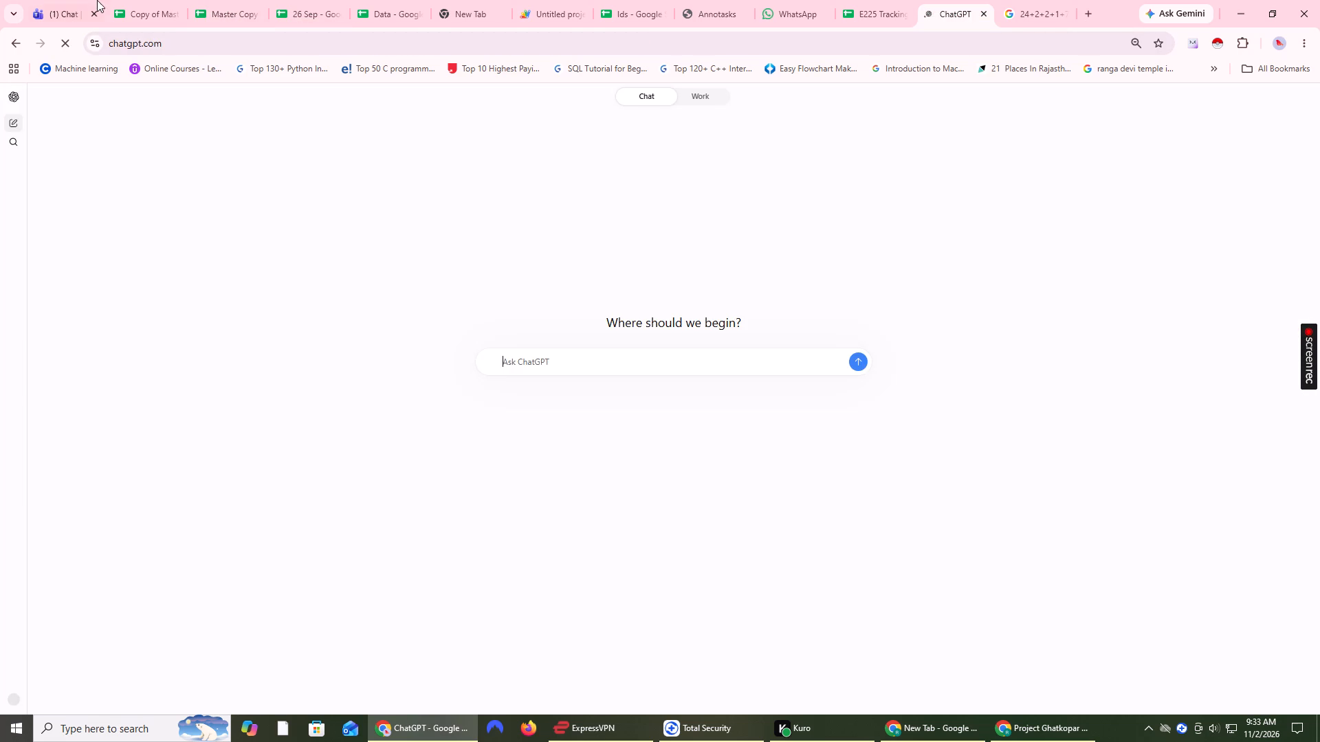
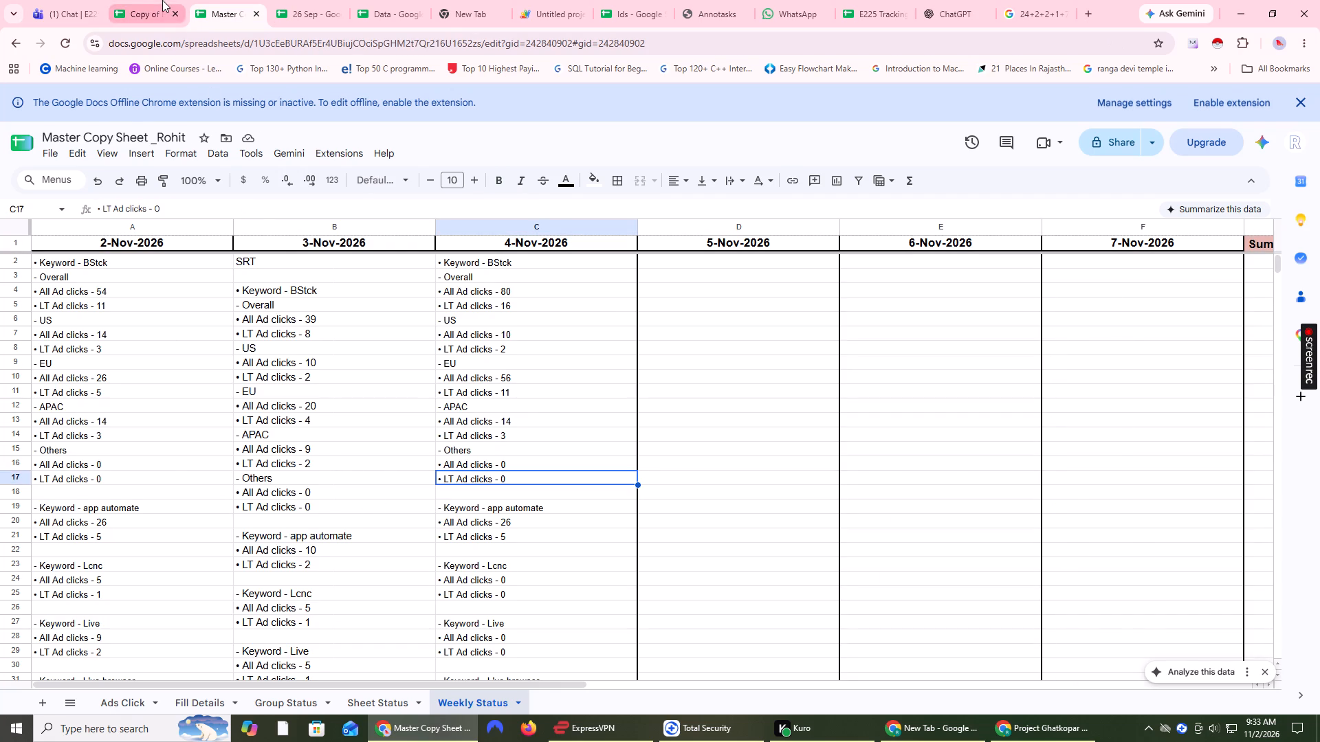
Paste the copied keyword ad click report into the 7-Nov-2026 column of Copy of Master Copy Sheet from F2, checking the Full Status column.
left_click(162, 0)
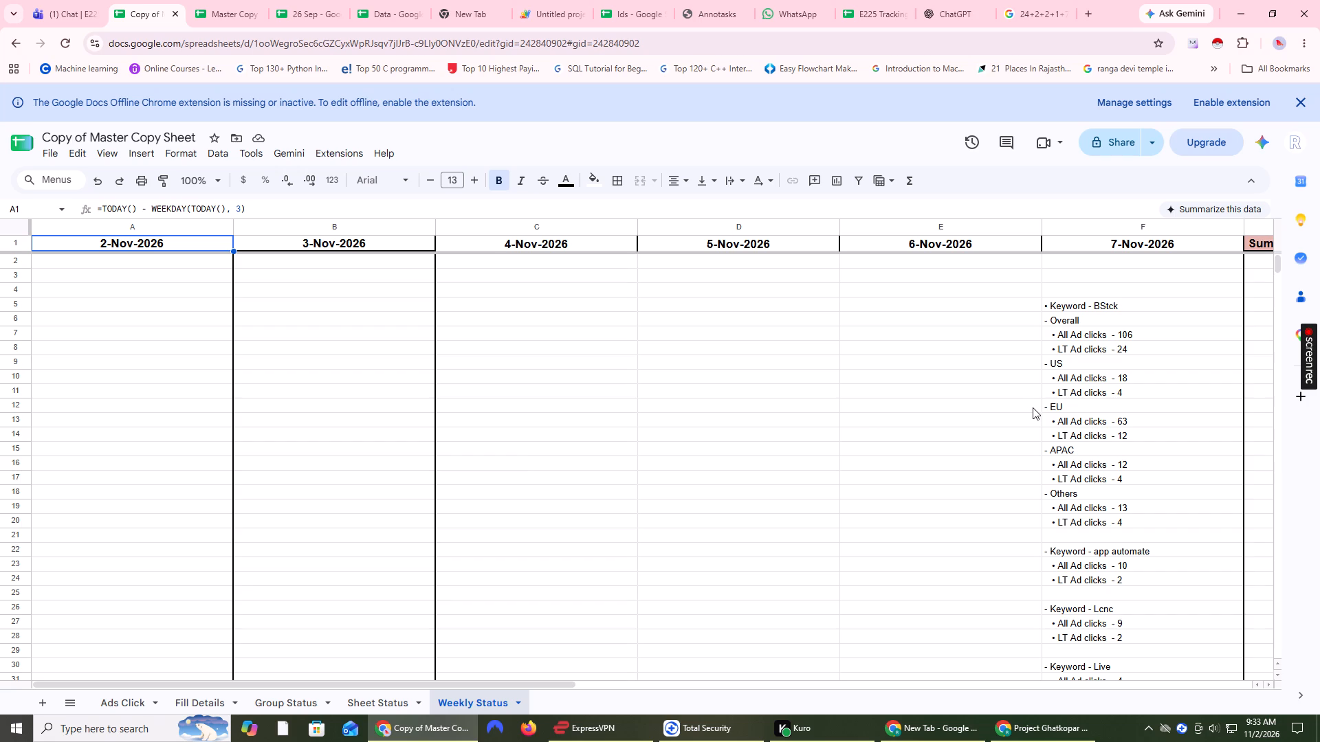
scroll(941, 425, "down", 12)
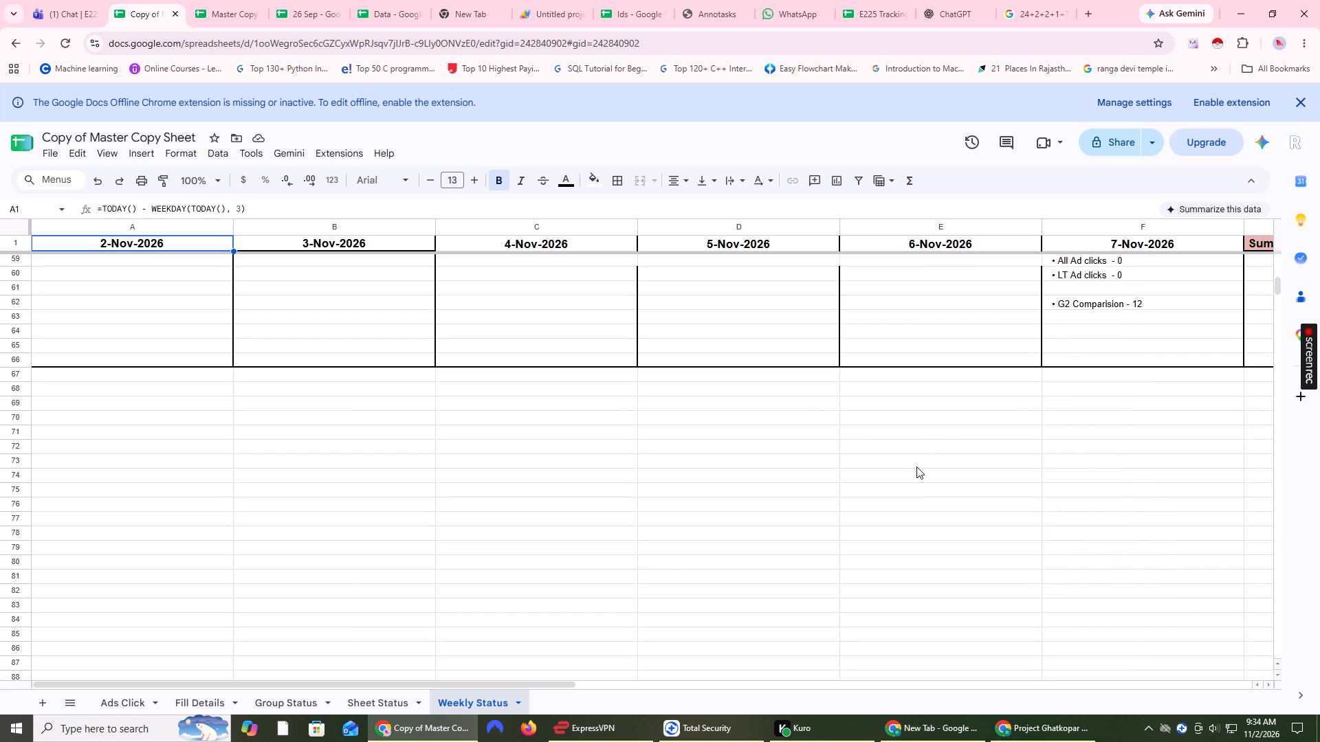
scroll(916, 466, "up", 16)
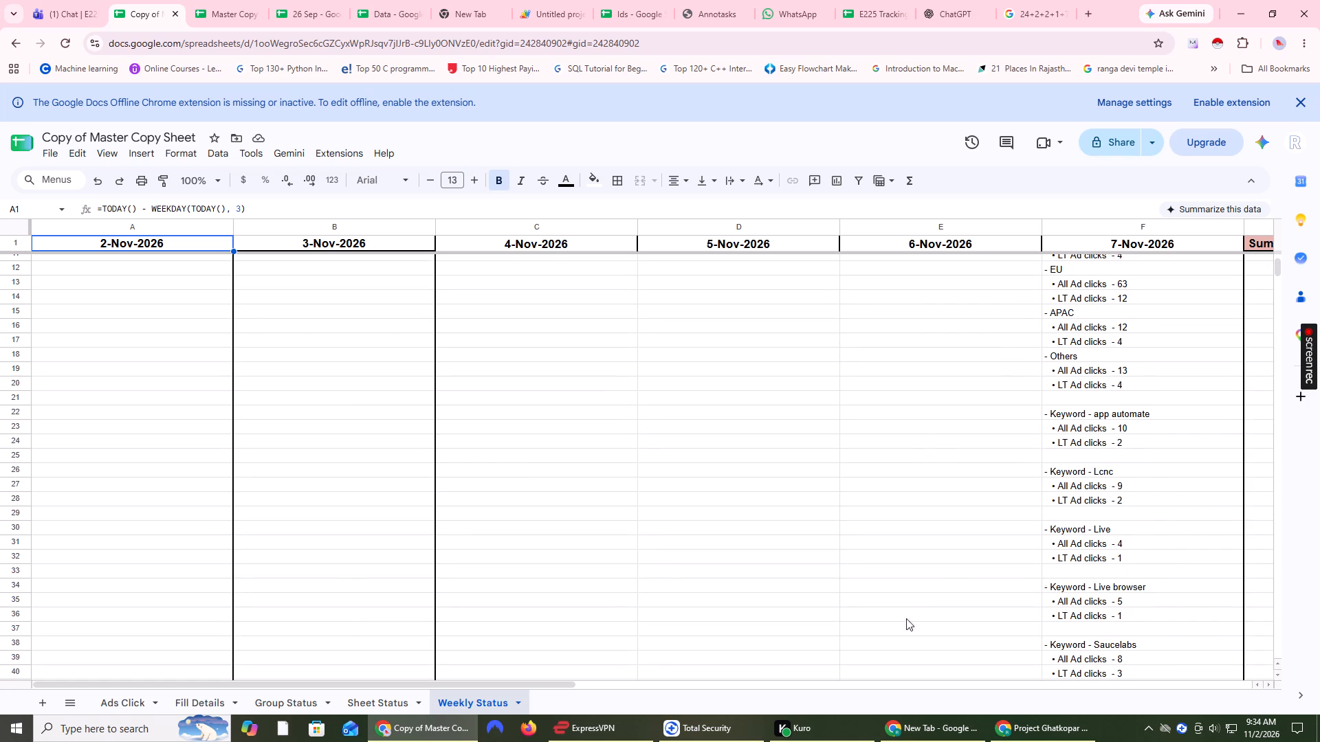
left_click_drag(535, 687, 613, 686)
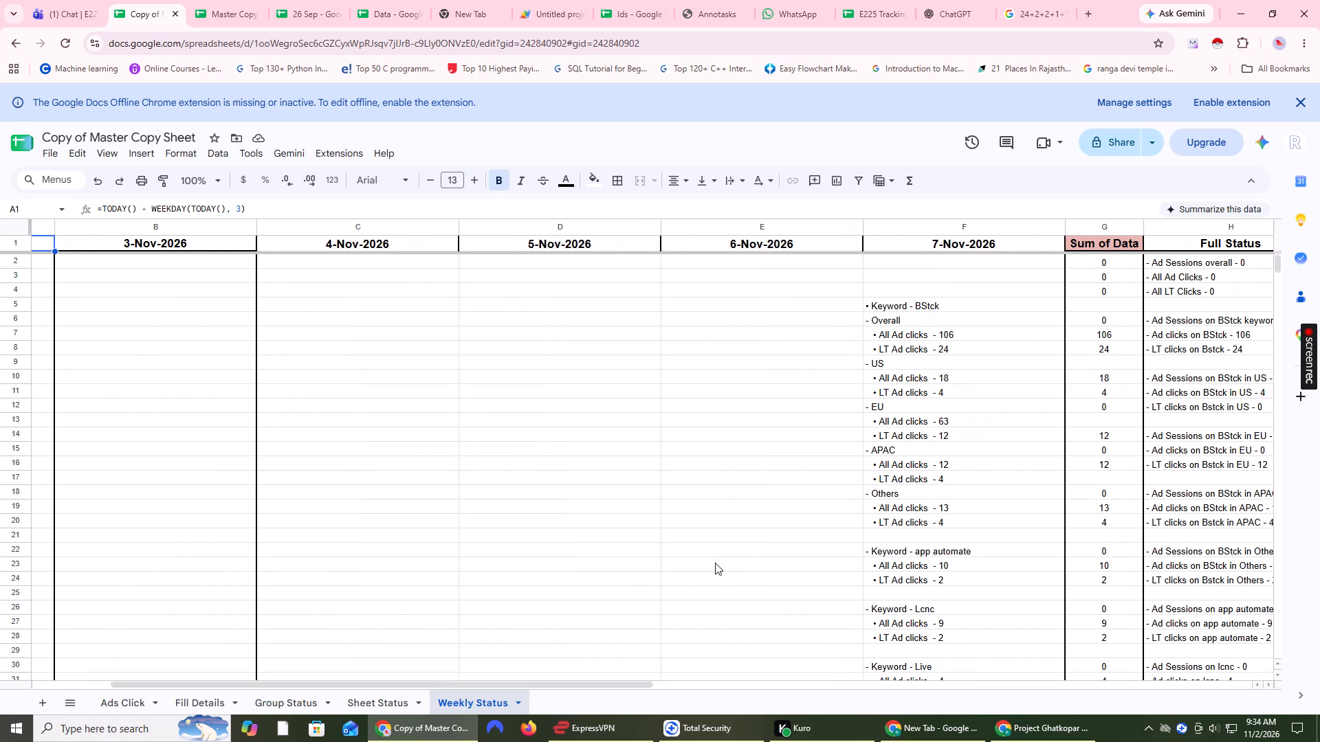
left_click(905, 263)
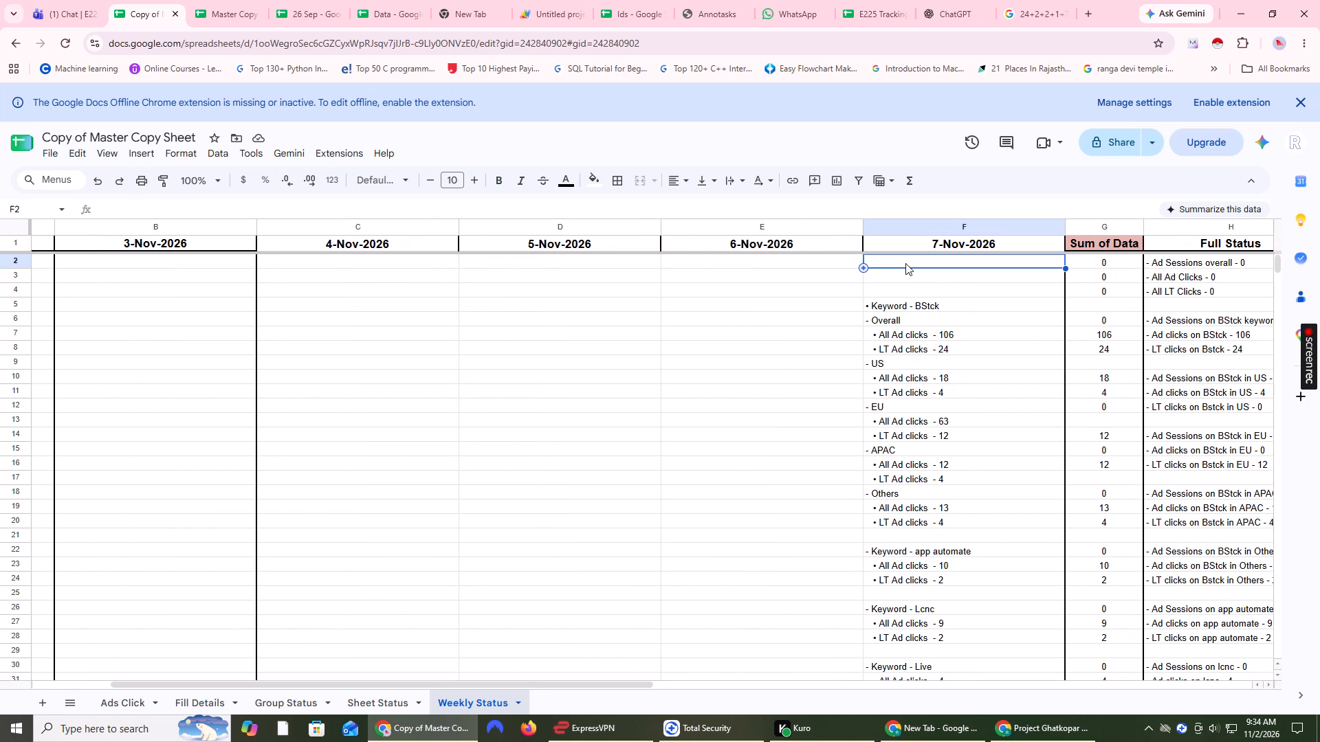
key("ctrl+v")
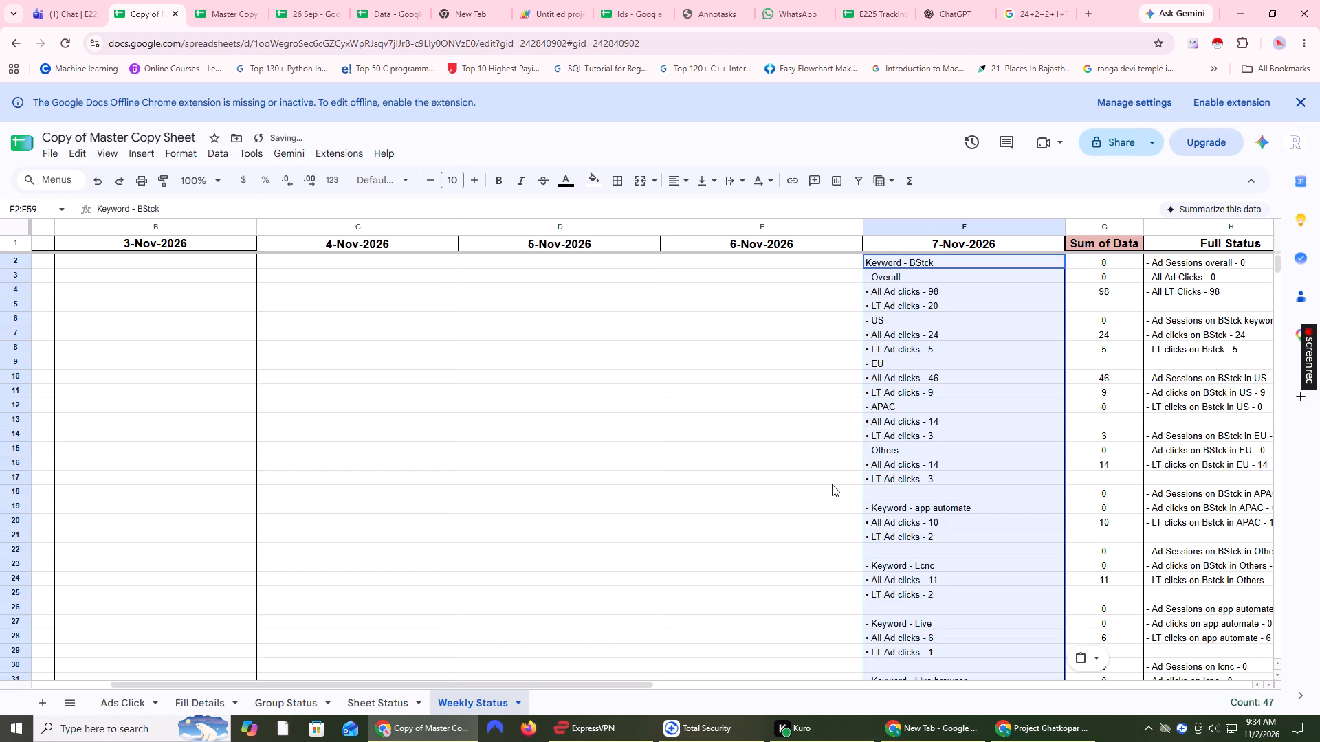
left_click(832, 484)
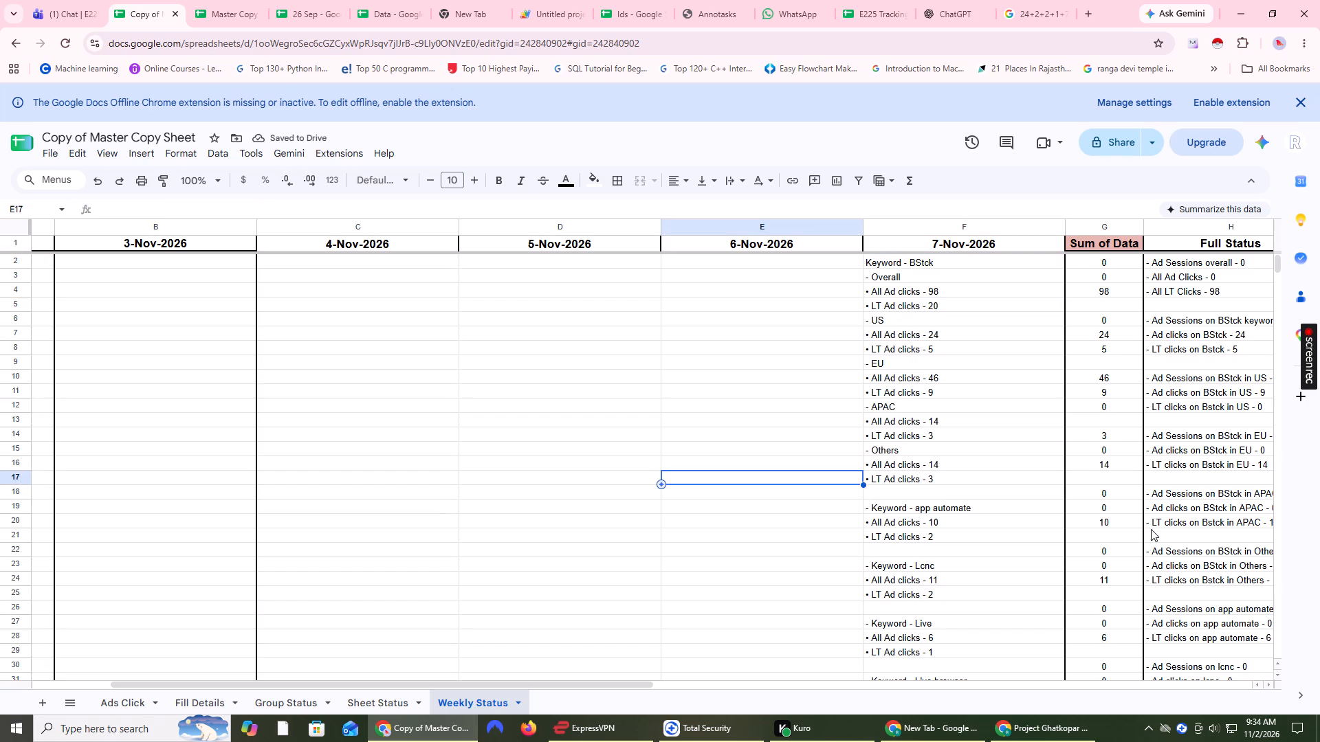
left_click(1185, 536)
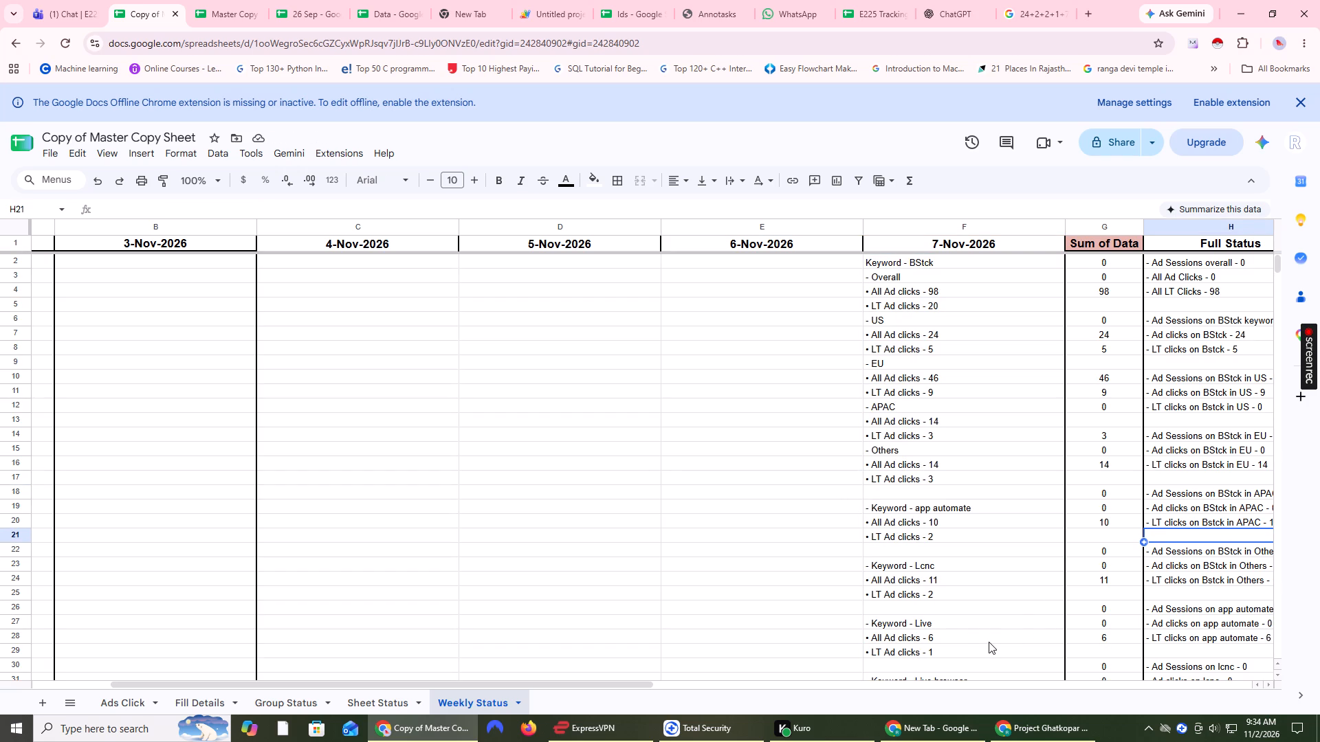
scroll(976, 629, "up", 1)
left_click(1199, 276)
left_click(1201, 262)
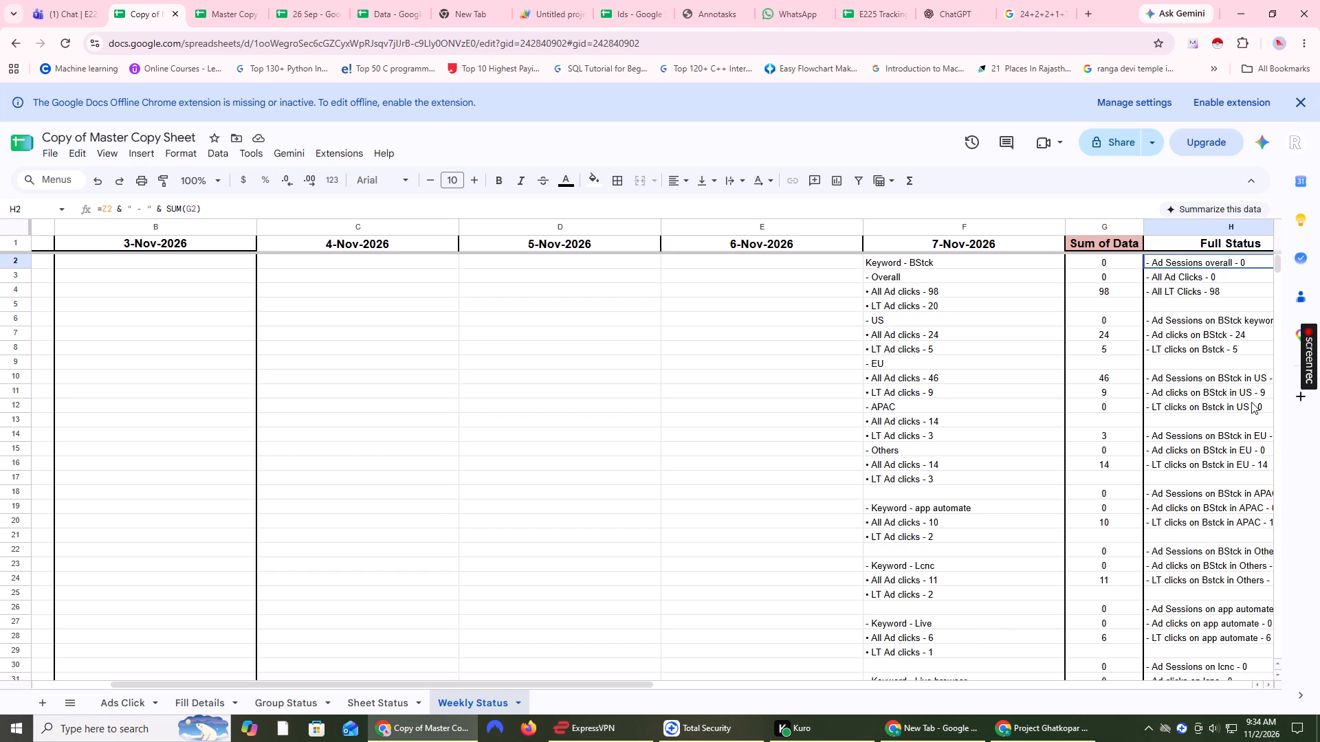
Clear the report text from F2:F63 in the 7-Nov-2026 column and check the Sum of Data formula in G2.
scroll(1240, 379, "up", 4)
scroll(989, 277, "up", 2)
left_click_drag(973, 264, 952, 444)
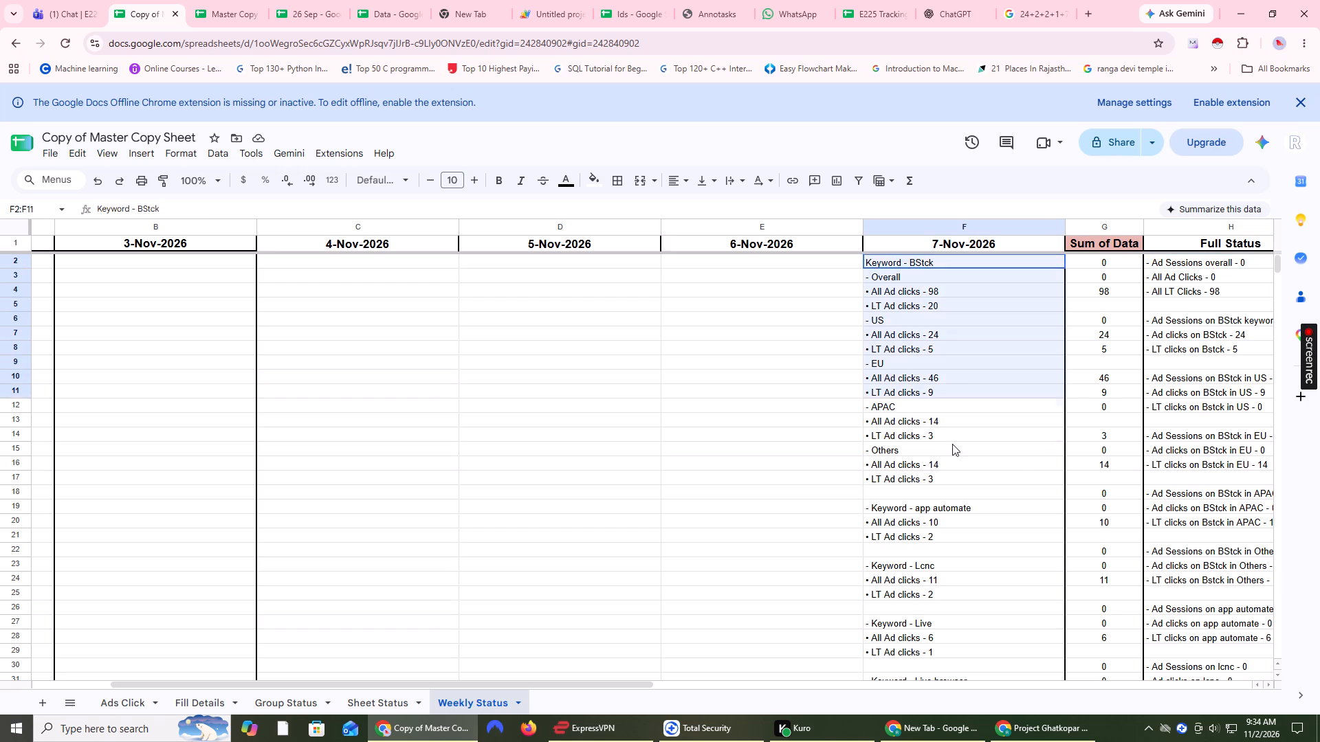
left_click_drag(952, 444, 915, 589)
scroll(940, 471, "down", 7)
scroll(915, 637, "down", 2)
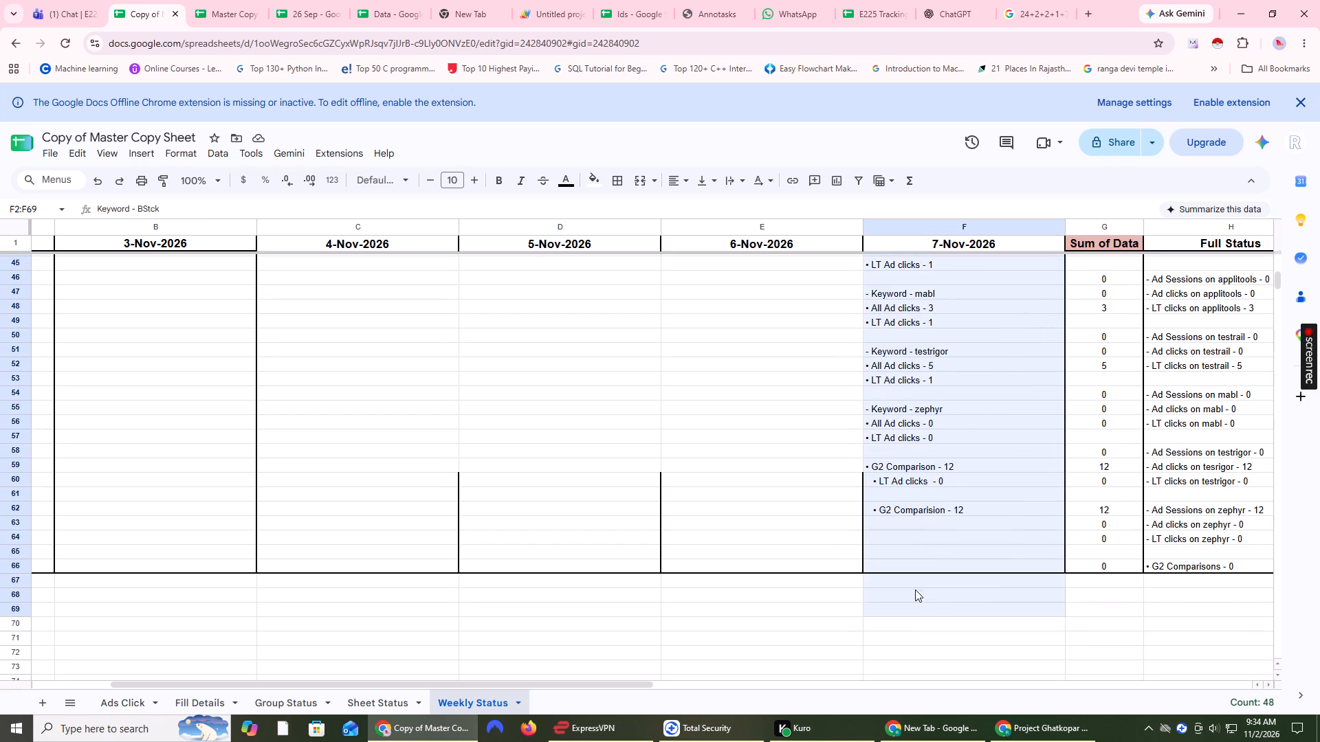
left_click_drag(915, 589, 924, 527)
key("Delete")
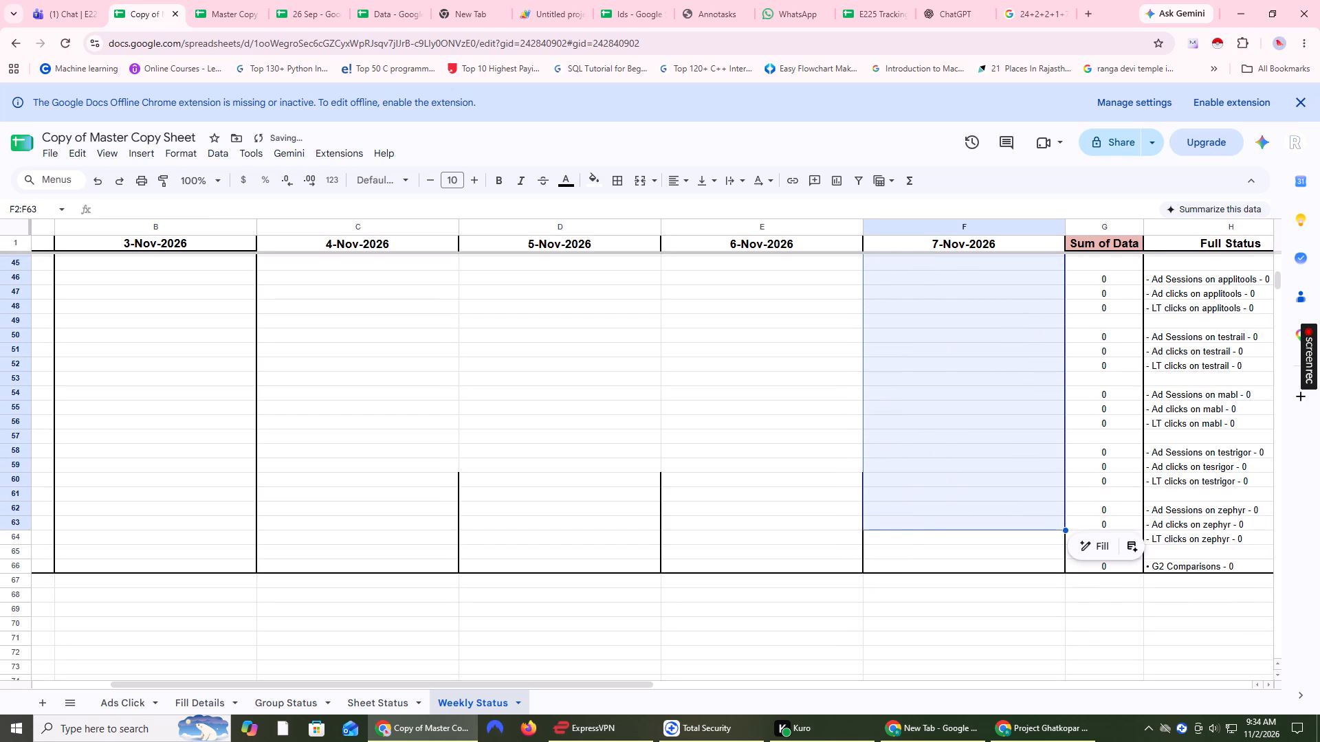
scroll(924, 490, "up", 11)
left_click(1096, 269)
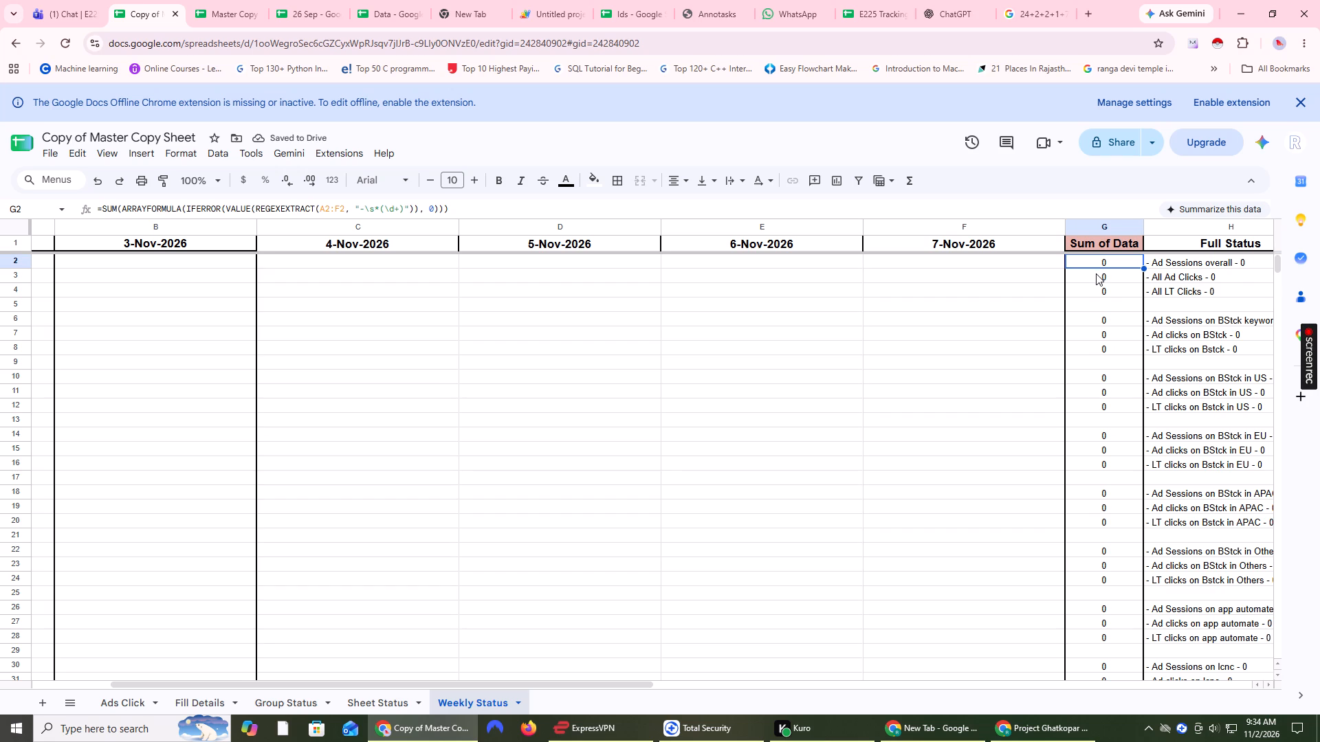
Open the Group Status sheet and select the Weekly Status text in G4:G68 to look it over.
left_click(357, 701)
left_click(299, 700)
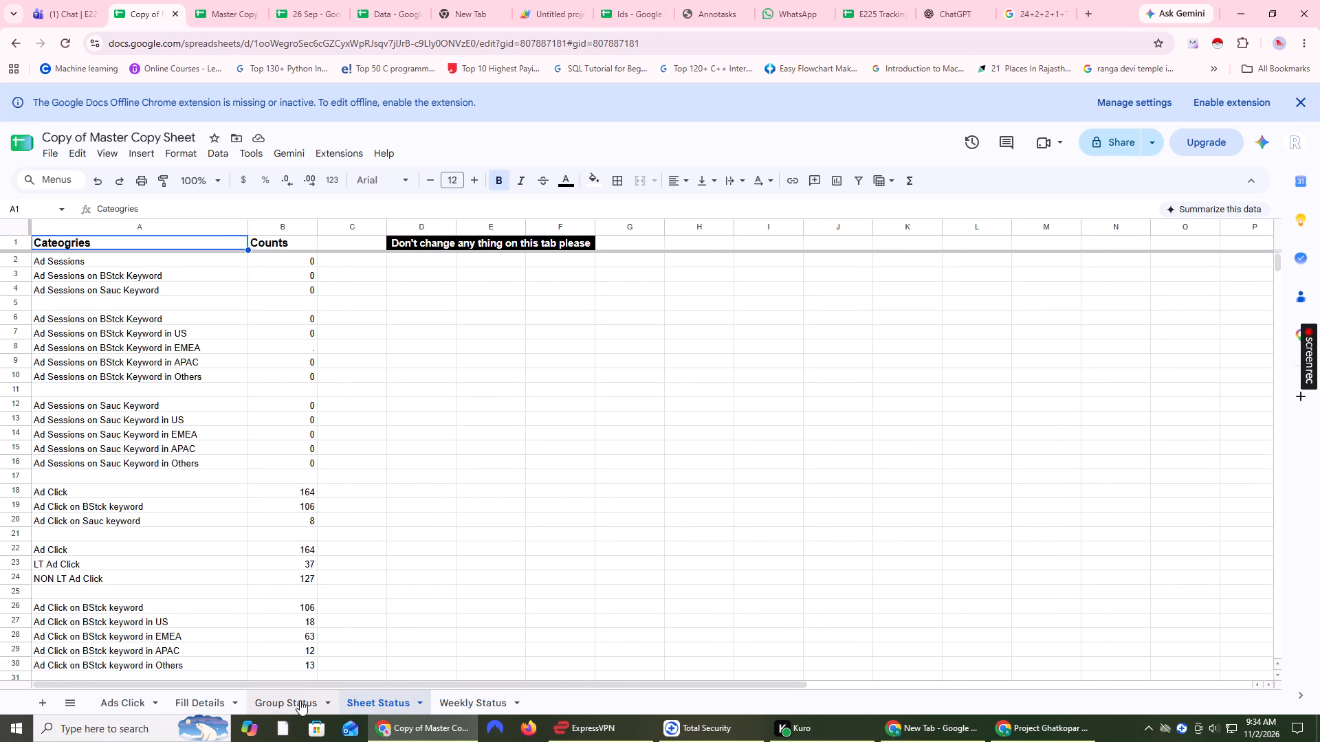
left_click_drag(632, 295, 626, 572)
scroll(631, 454, "down", 2)
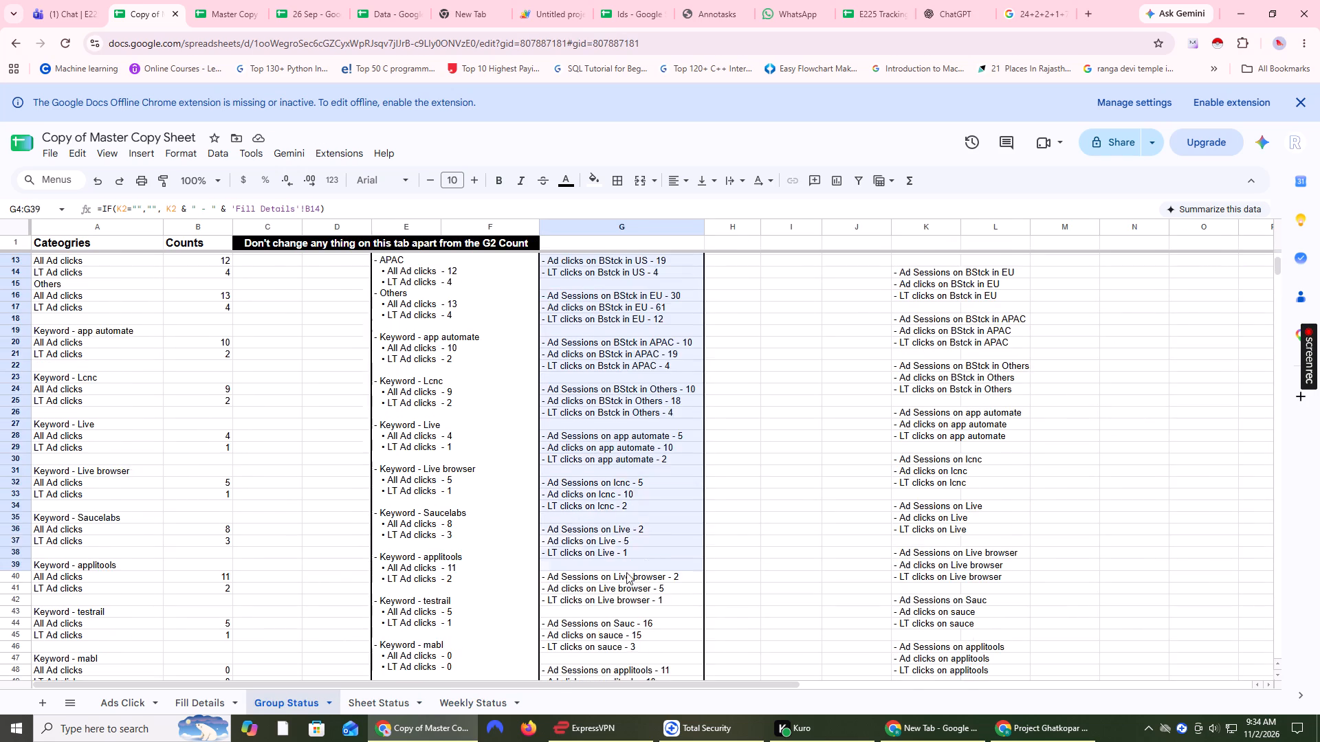
left_click_drag(626, 572, 632, 499)
scroll(626, 573, "down", 6)
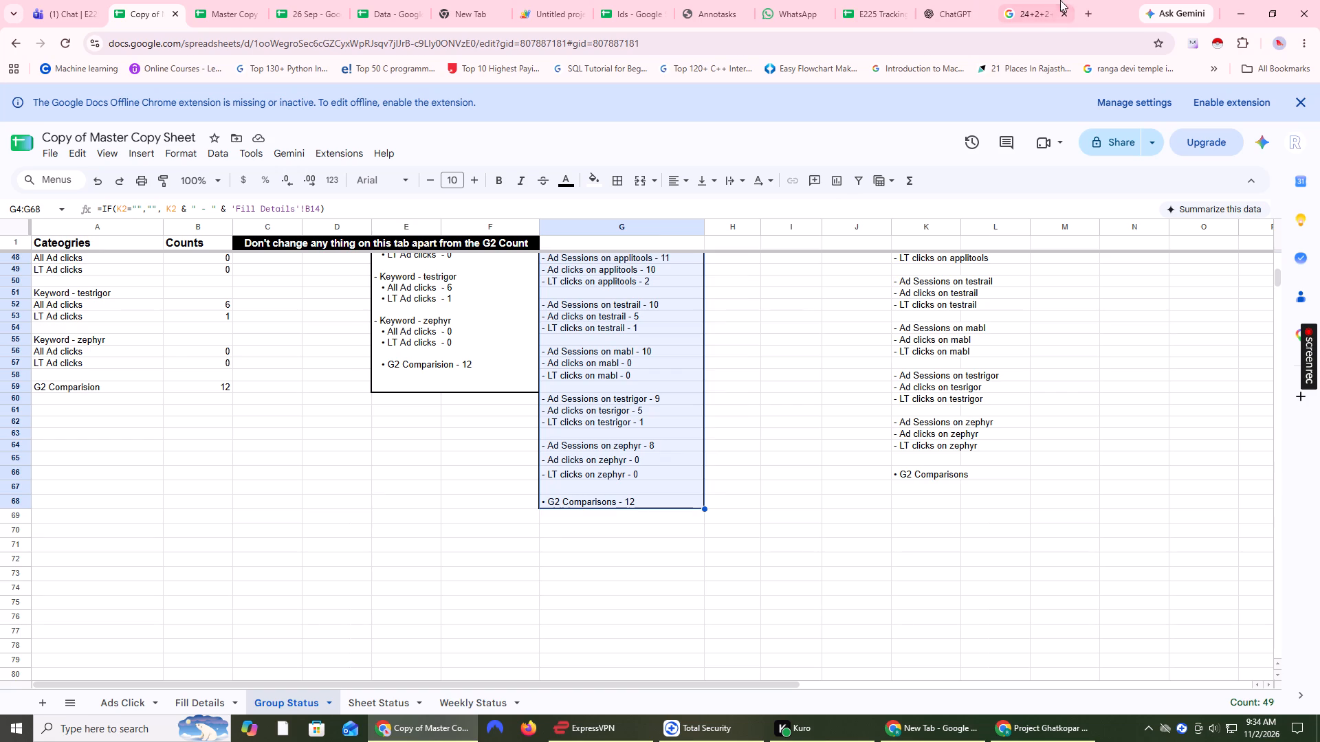
Look through the daily ad session and click counts in Ads Click Summary (To 24 Oct) of the Project Ghatkopar Consultant Tasks spreadsheet.
left_click(872, 0)
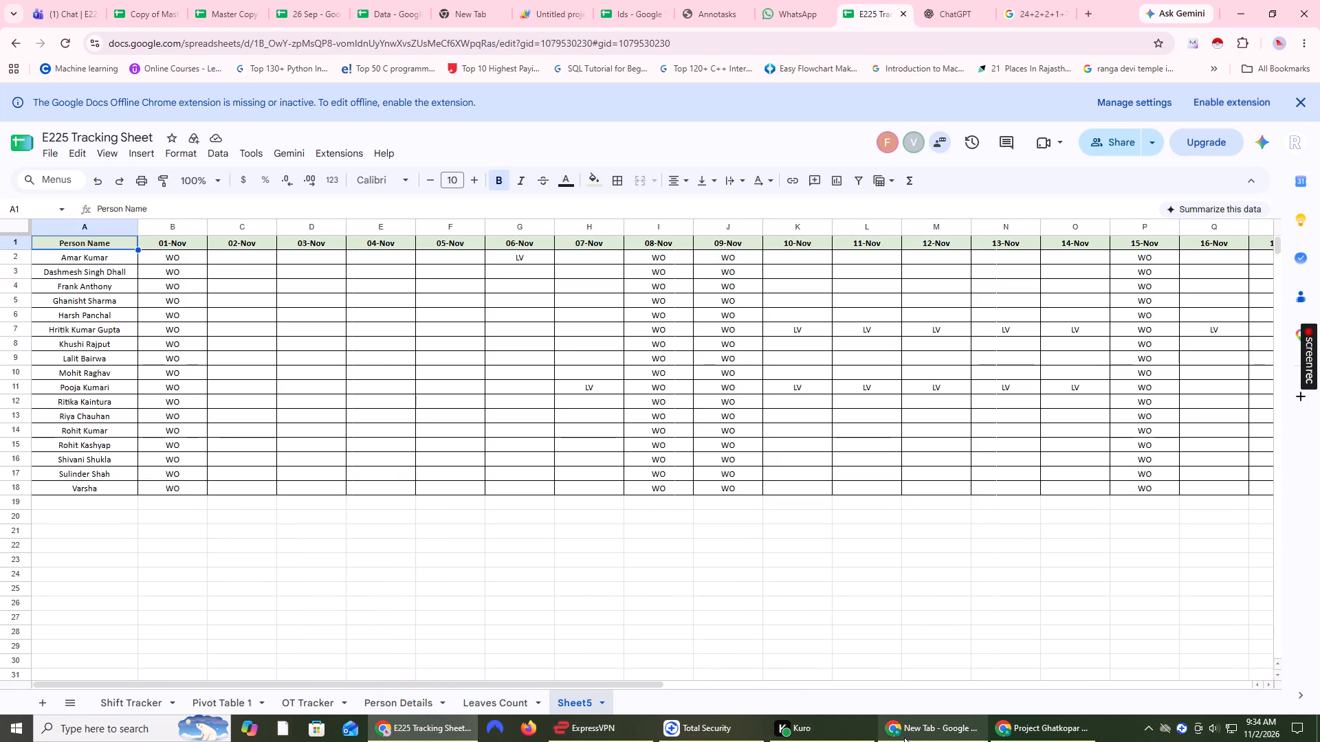
left_click(1037, 730)
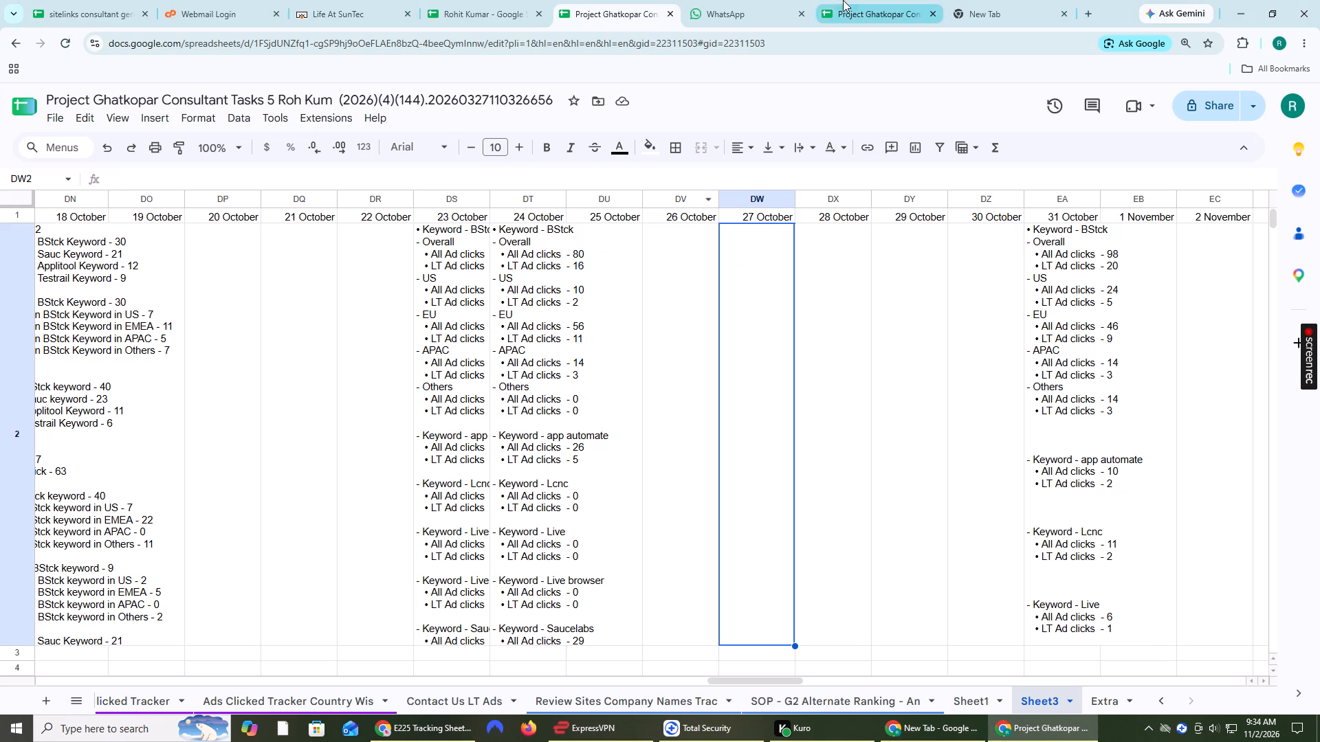
left_click(852, 0)
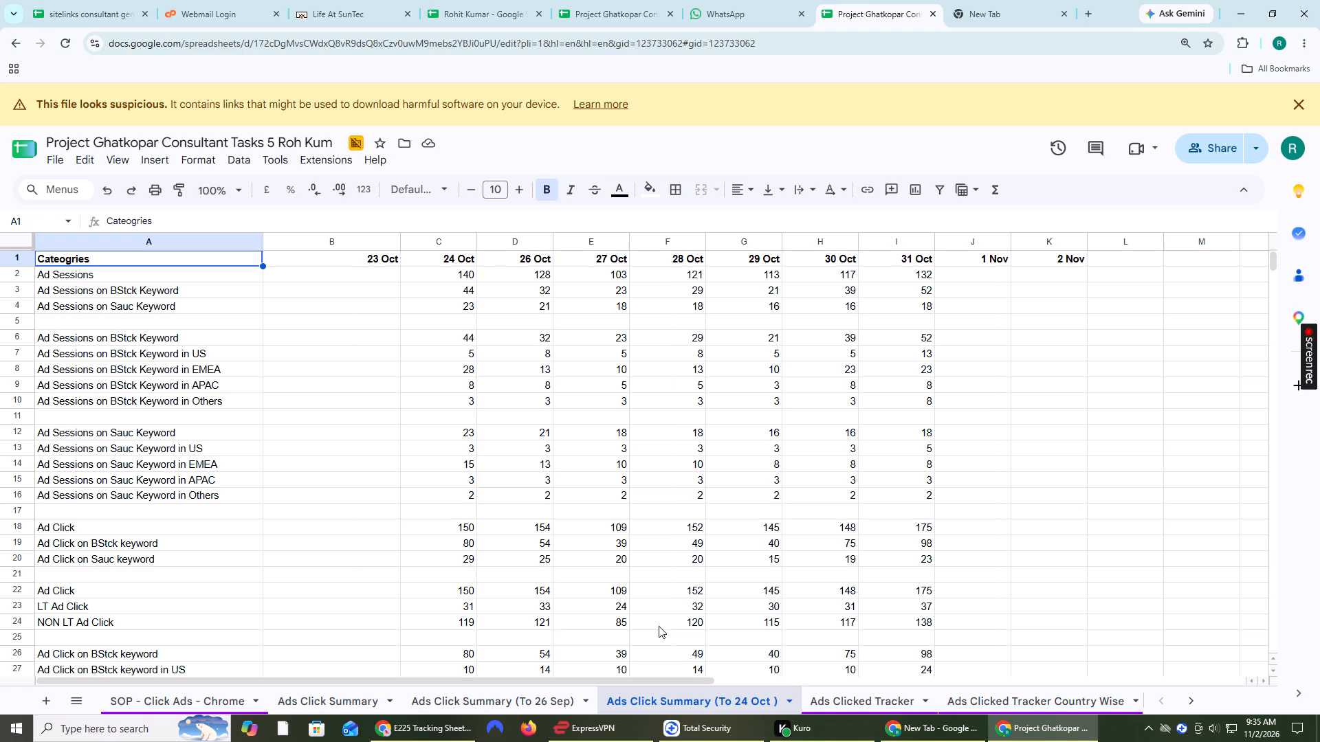
left_click(404, 728)
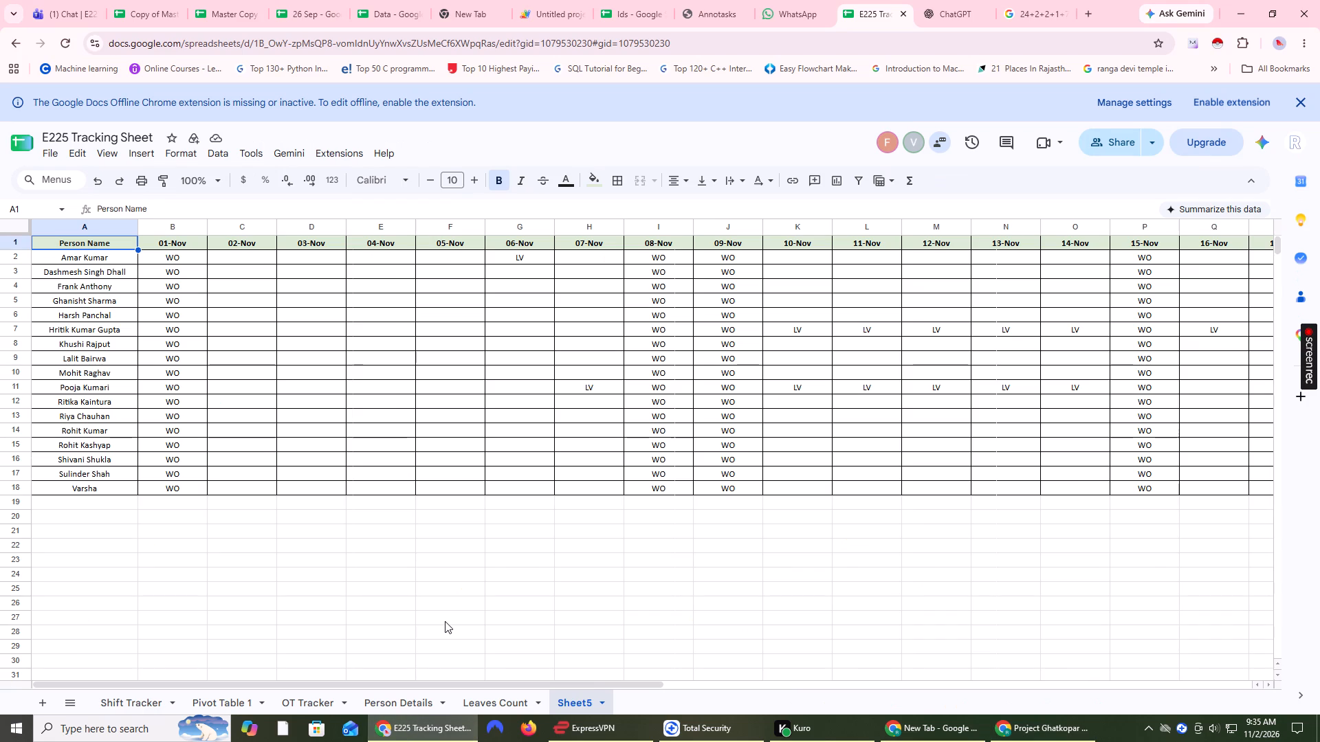
left_click(1052, 727)
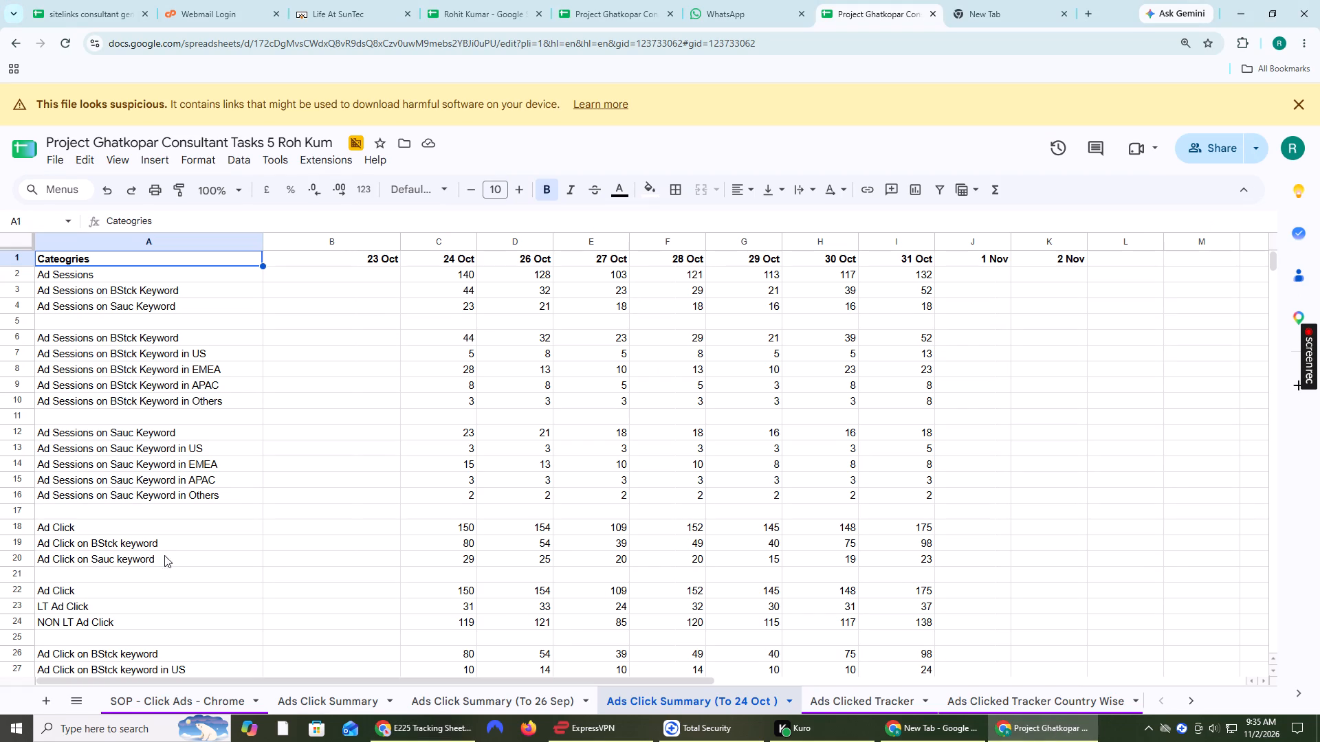
scroll(173, 425, "down", 14)
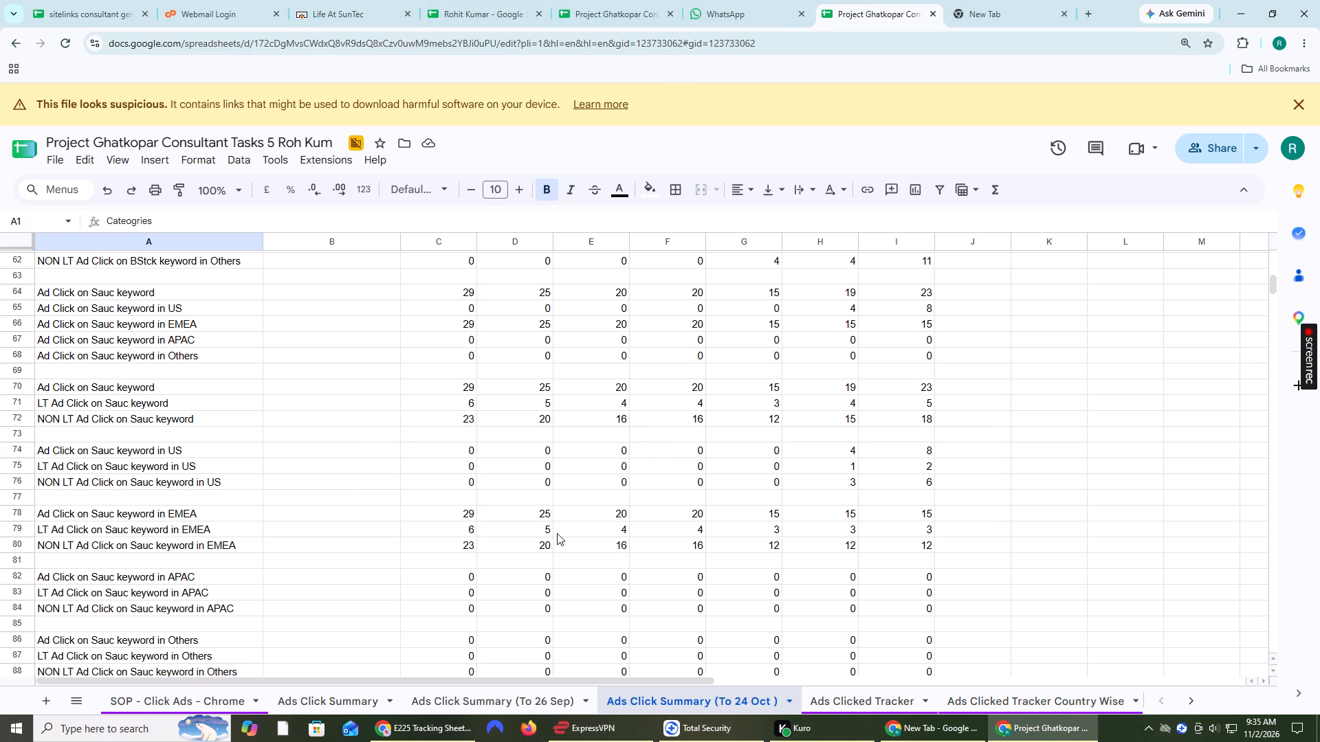
Compare the Full Status column on Weekly Status with the weekly status text on Group Status in Copy of Master Copy Sheet.
left_click(430, 726)
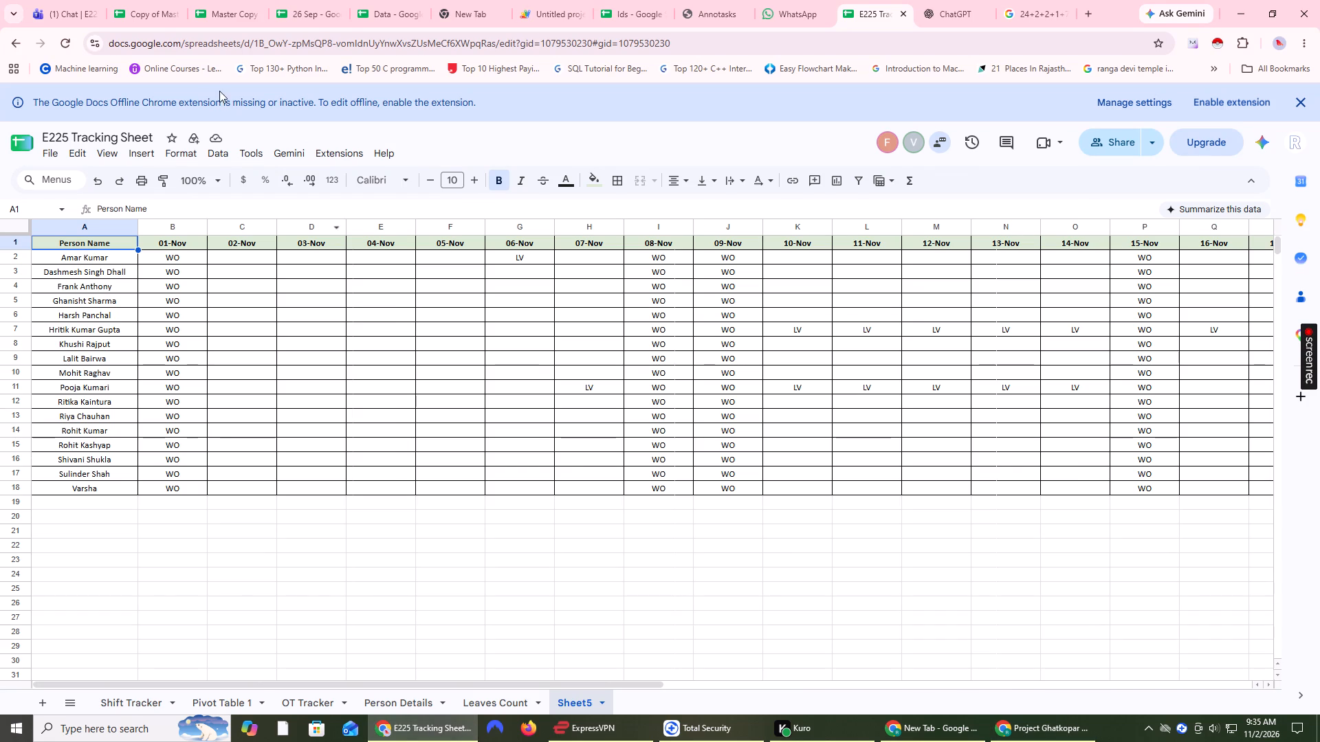
left_click(156, 2)
left_click(478, 708)
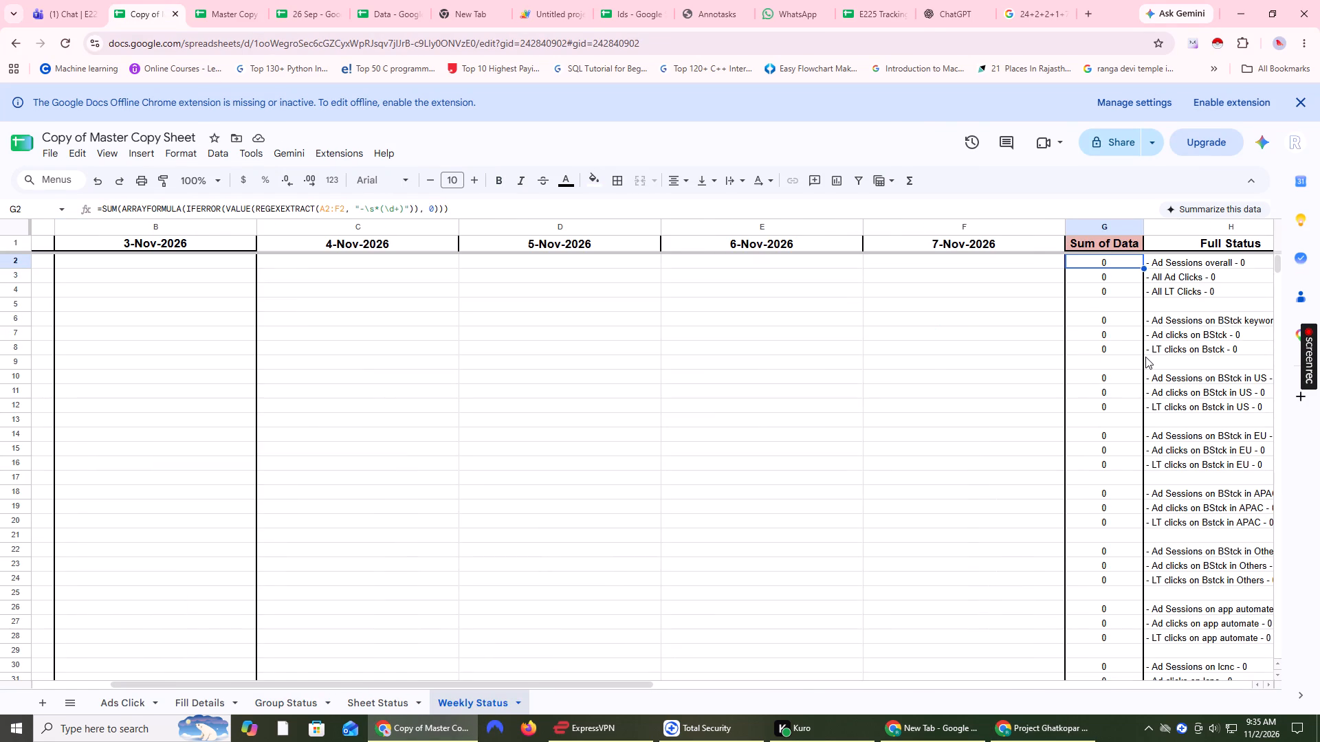
key("shift+Right")
key("shift+Right")
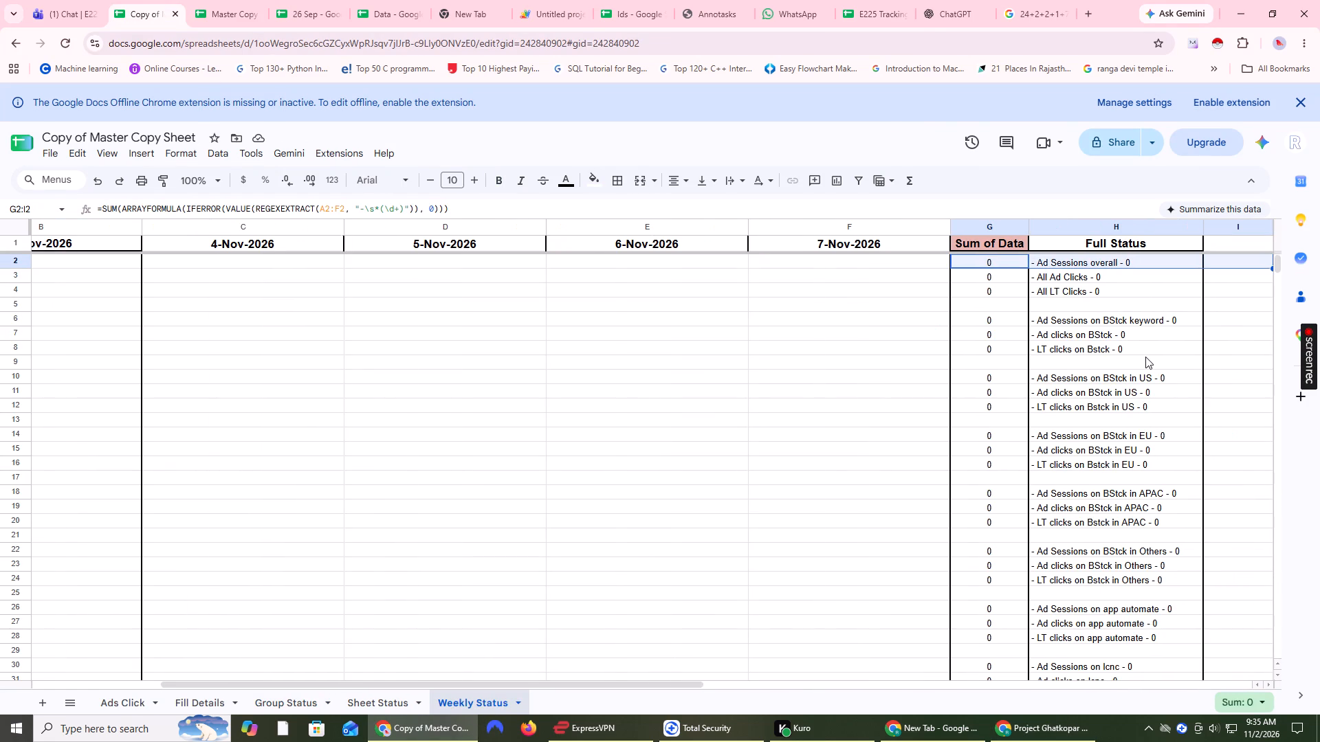
left_click(1146, 352)
scroll(1147, 324, "down", 1)
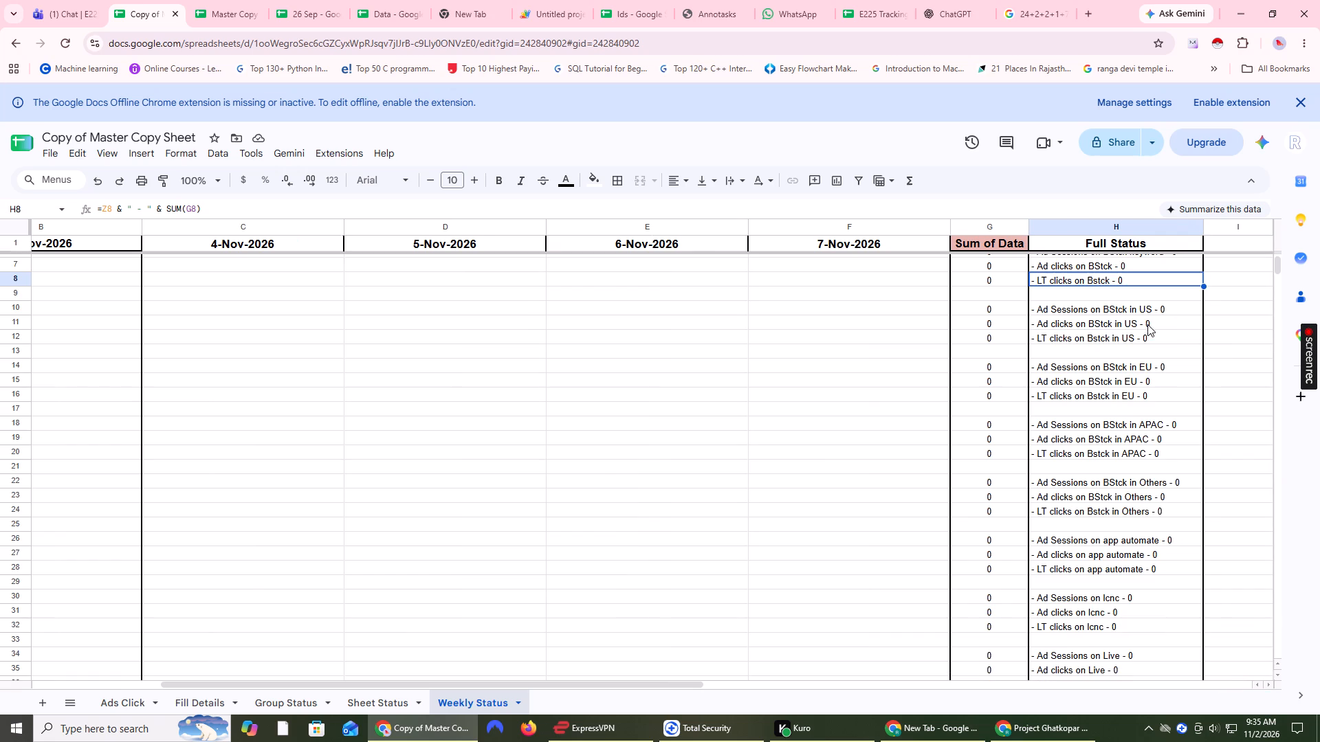
scroll(1160, 450, "down", 8)
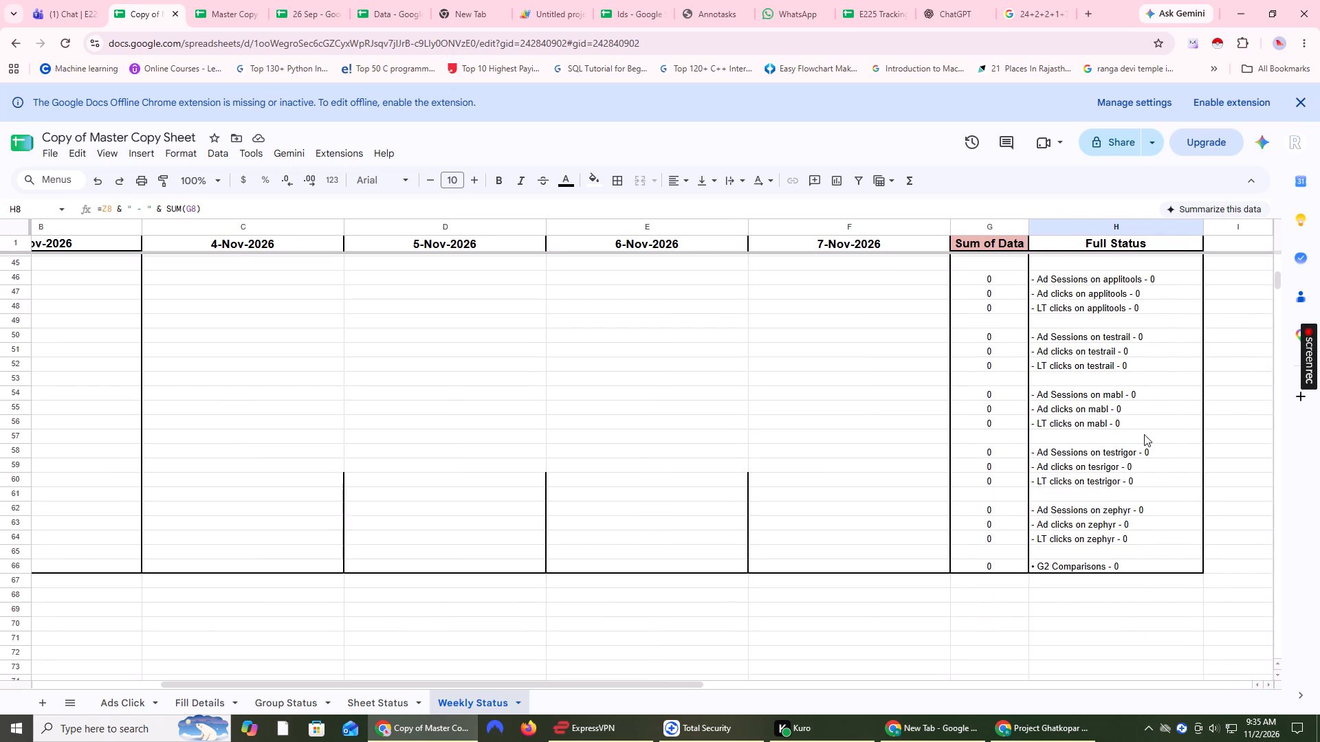
scroll(1126, 501, "up", 16)
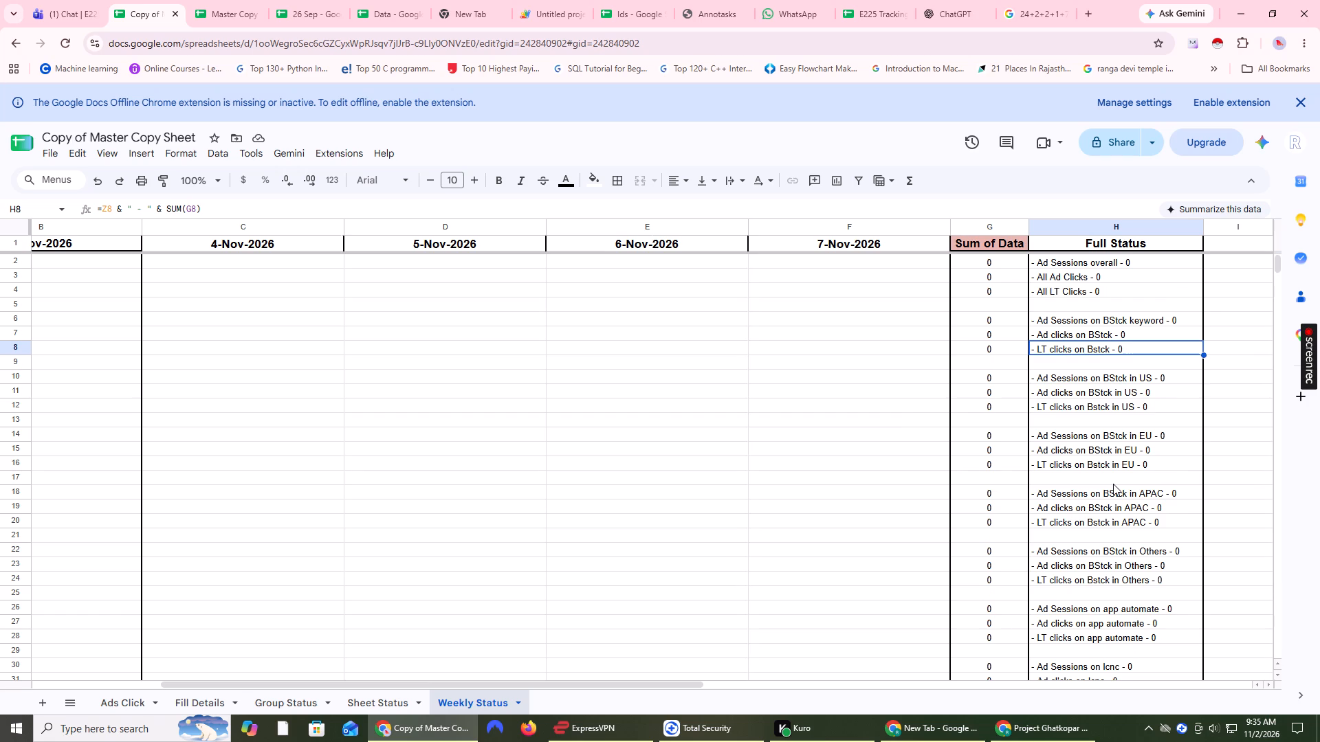
left_click(267, 709)
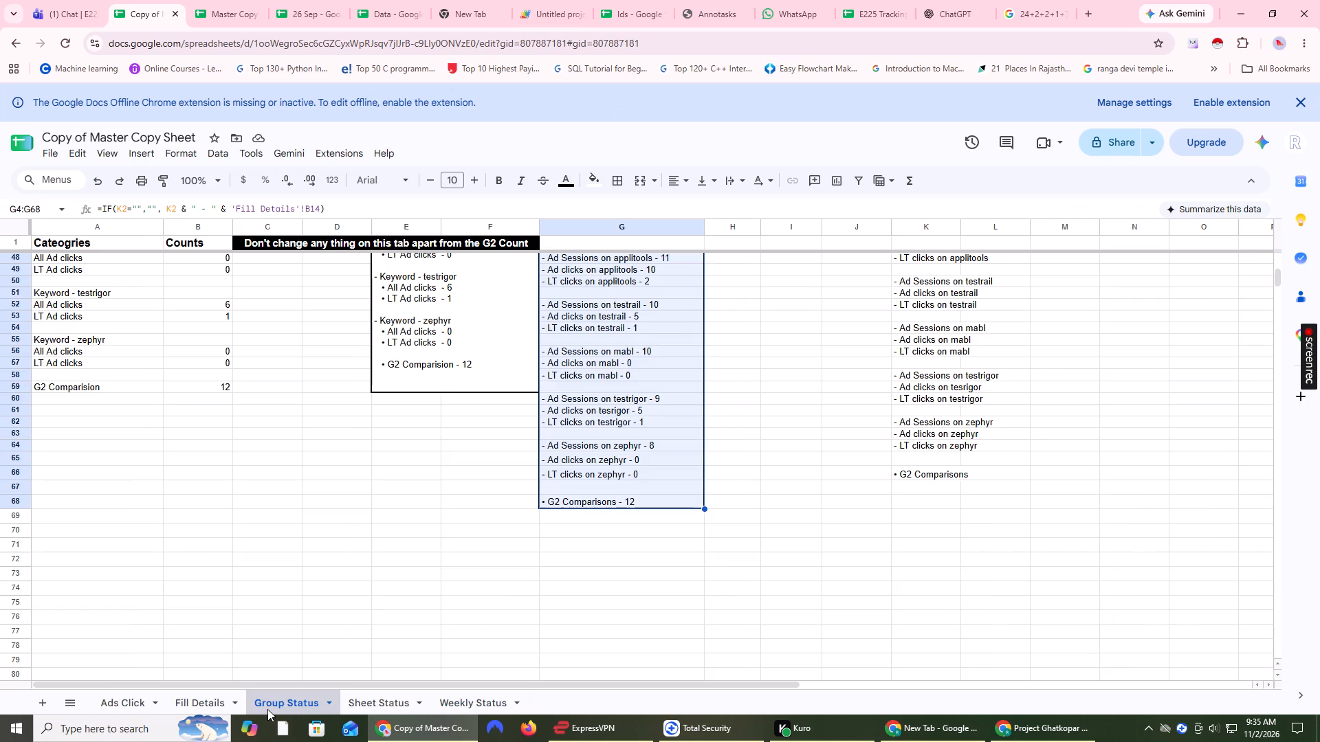
scroll(273, 706, "up", 4)
scroll(415, 567, "up", 9)
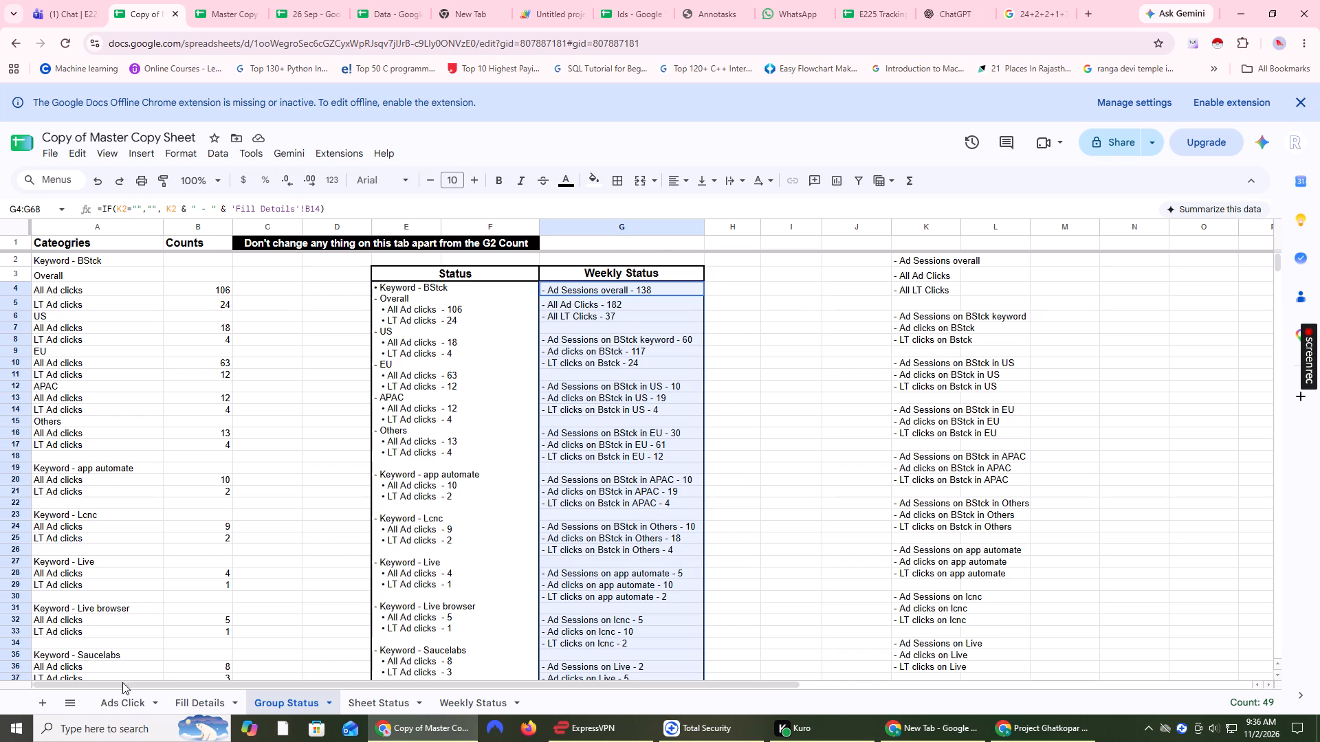
Select the keyword counts by country in G2:J15 on the Ads Click sheet.
left_click(128, 699)
scroll(701, 480, "up", 6)
left_click_drag(663, 258, 663, 259)
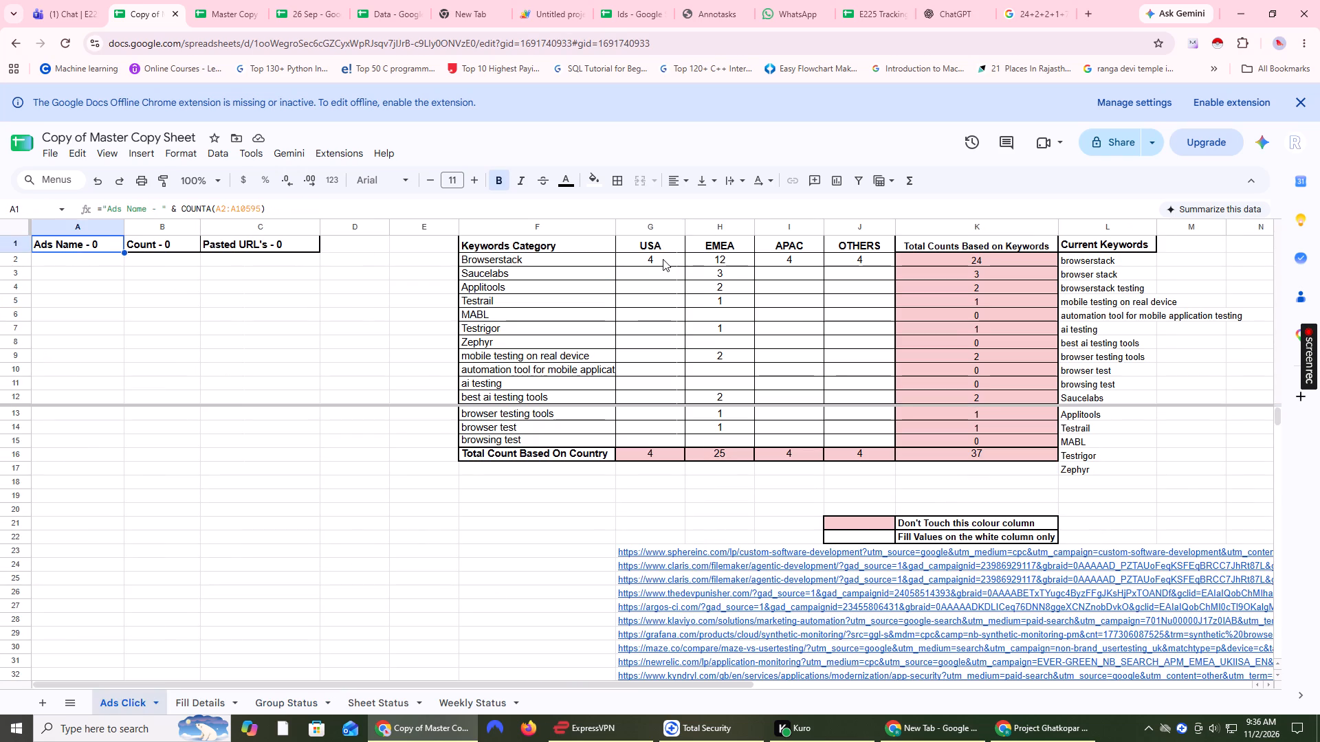
left_click_drag(663, 259, 858, 442)
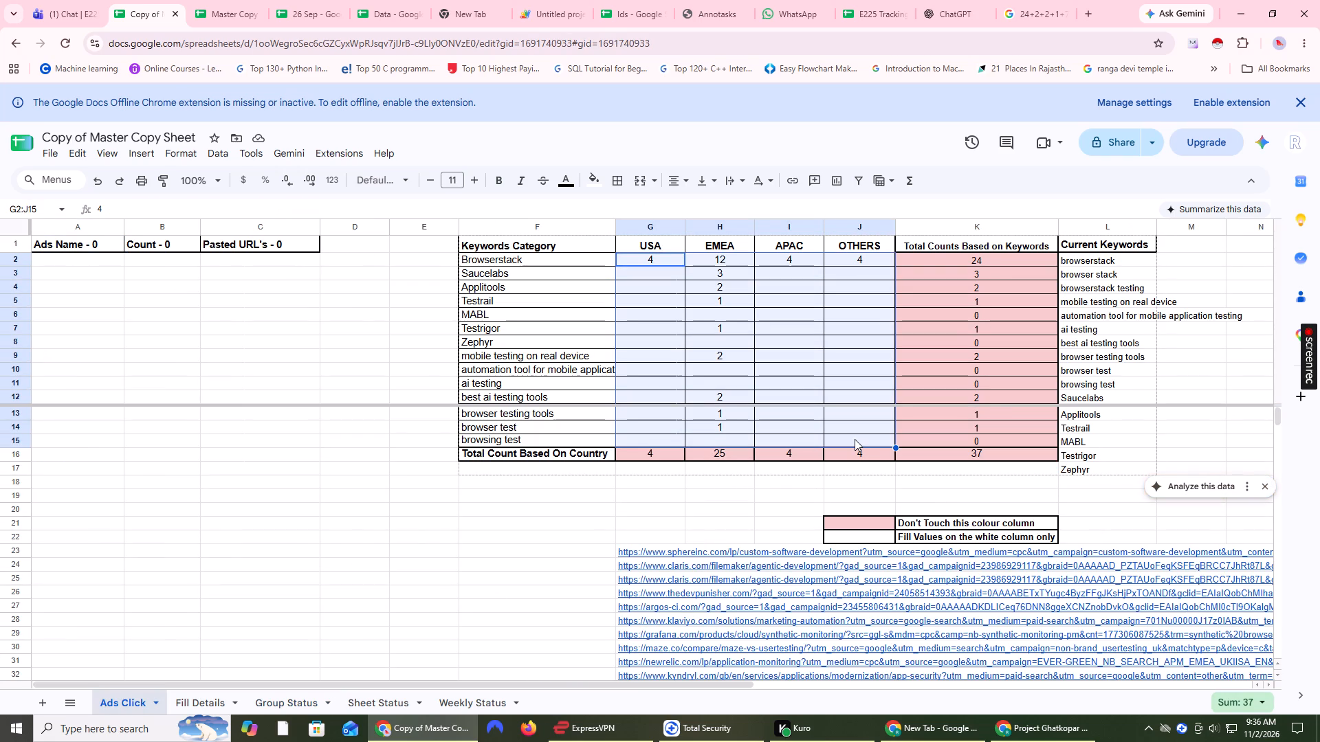
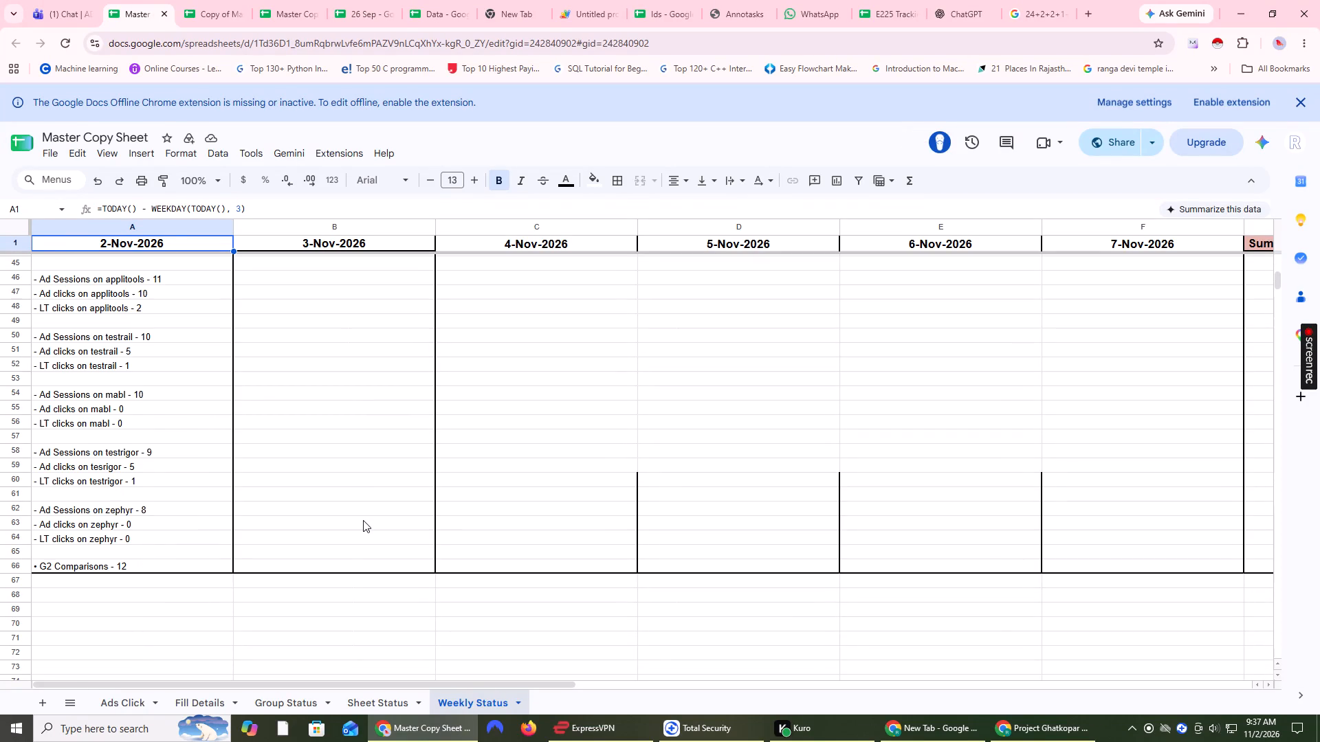
Open the Ads Click sheet of Master Copy Sheet and look over its keyword counts by country.
left_click(120, 702)
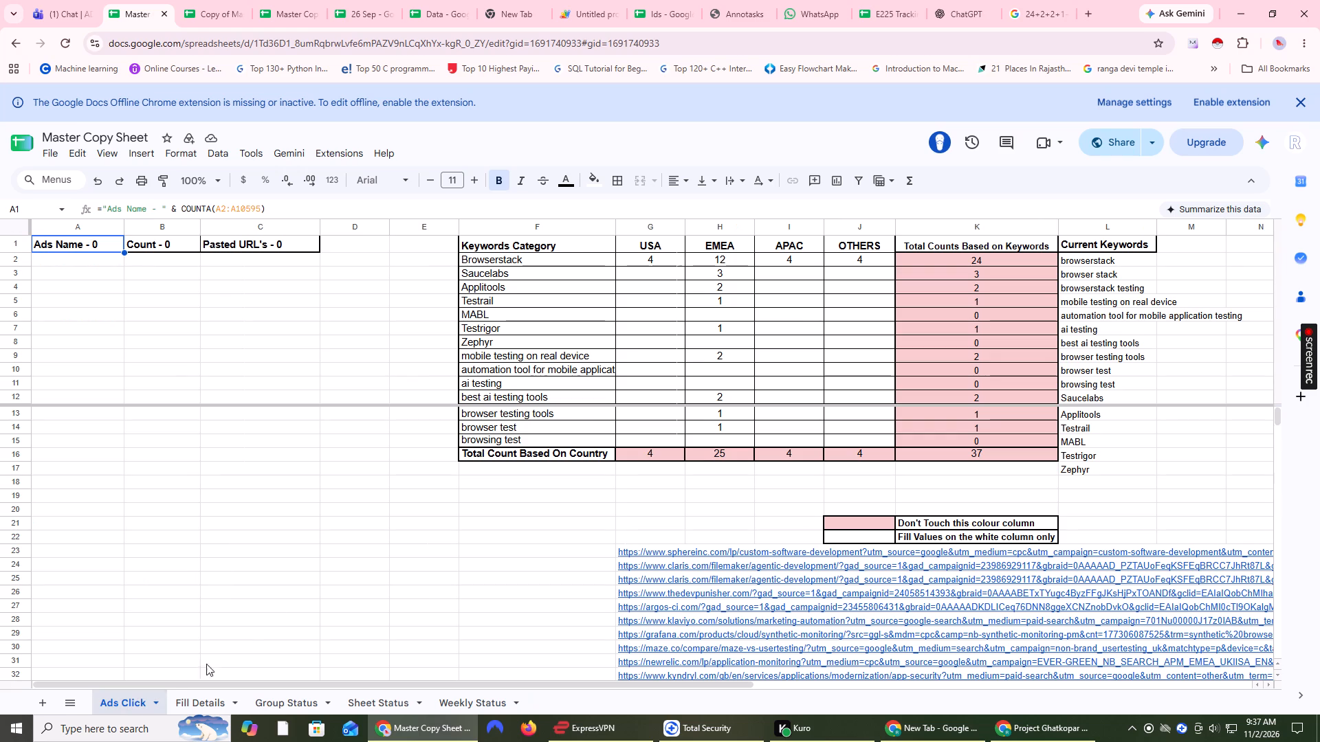
scroll(309, 588, "up", 4)
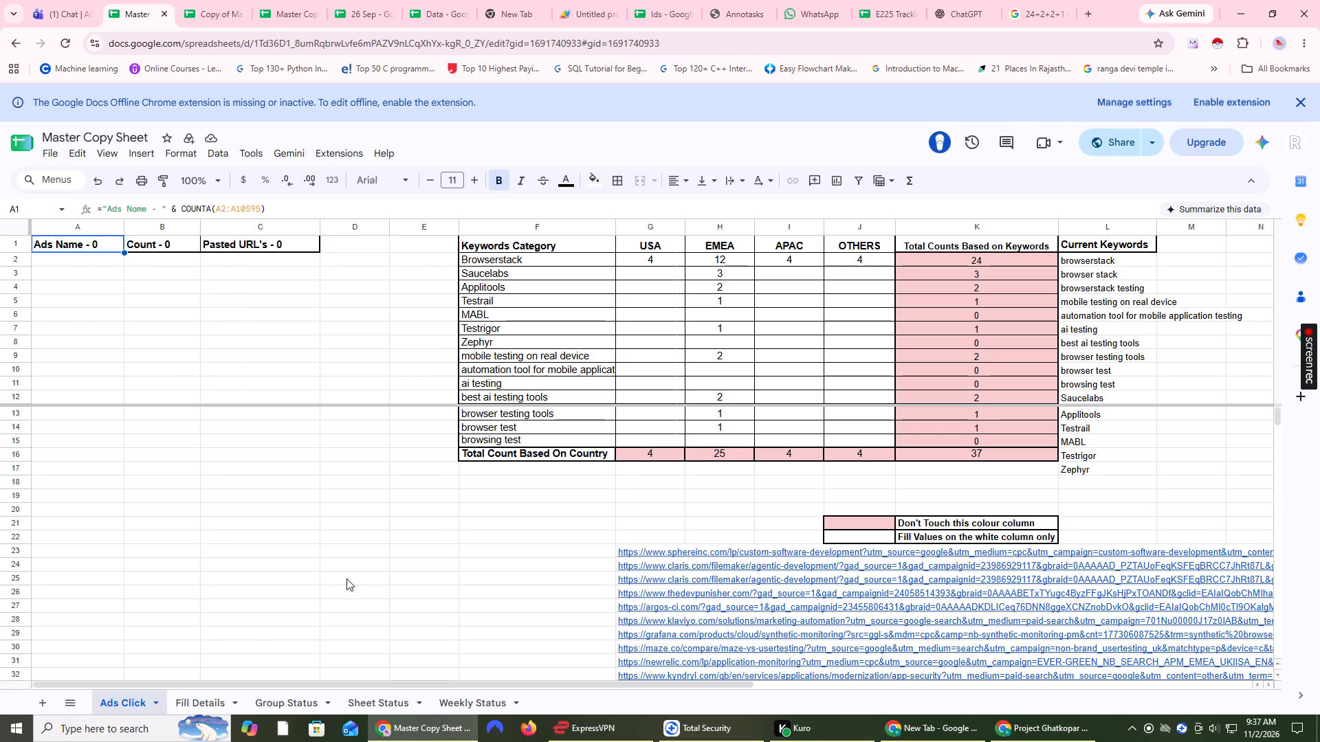
left_click(340, 585)
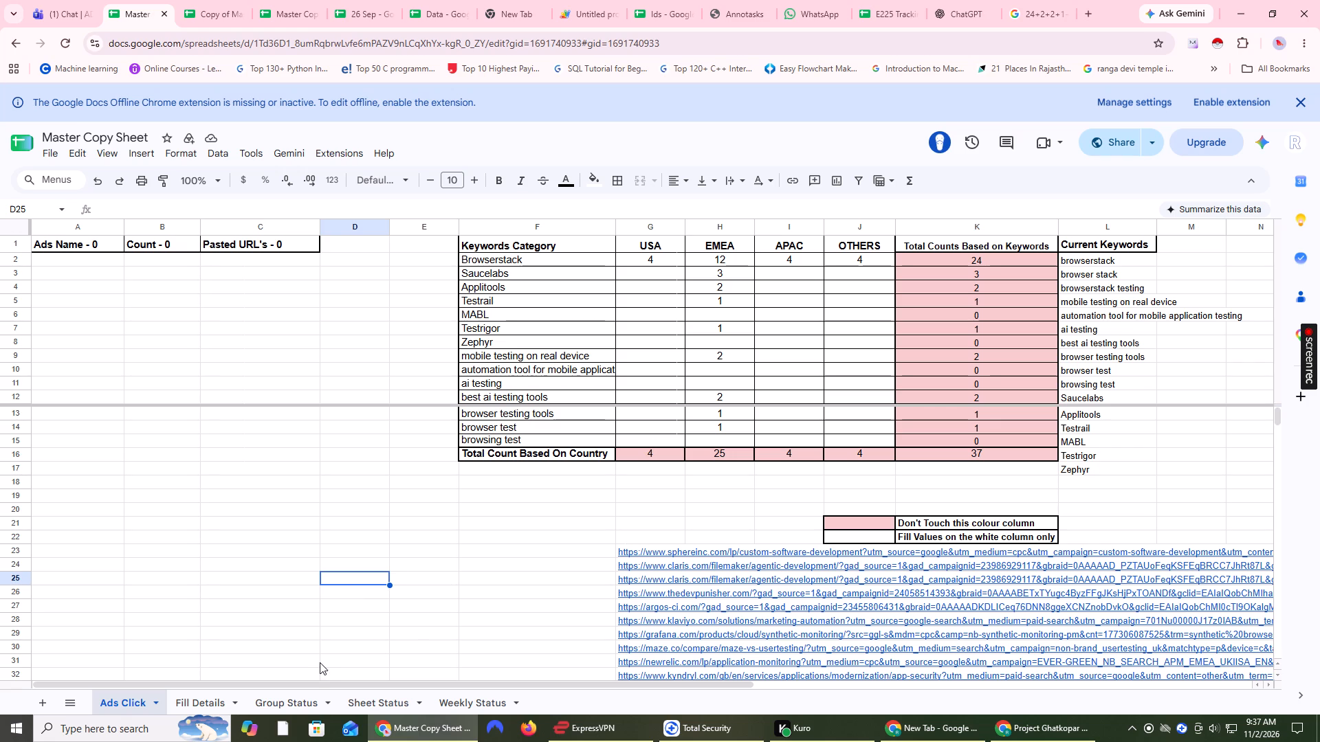
Find the earlier Copy of Master Copy Sheet among the open spreadsheets and close it.
left_click(206, 0)
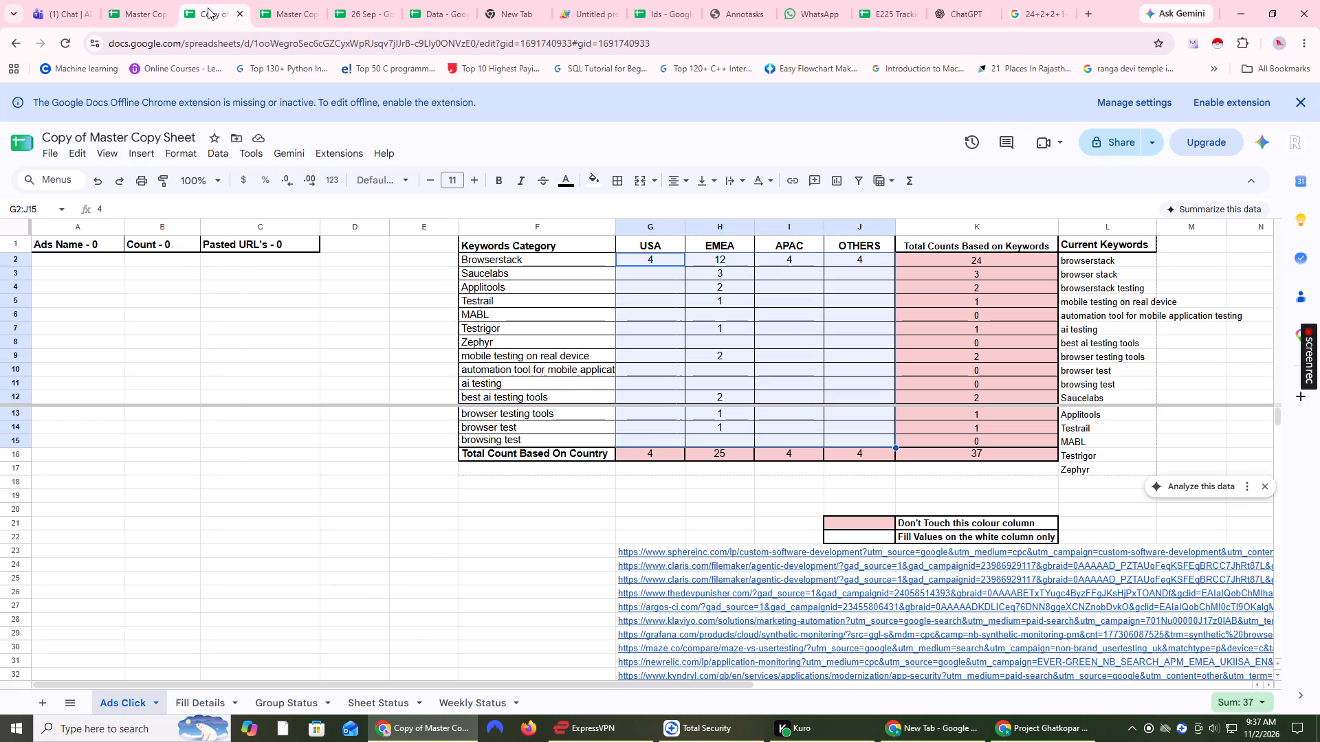
left_click(134, 0)
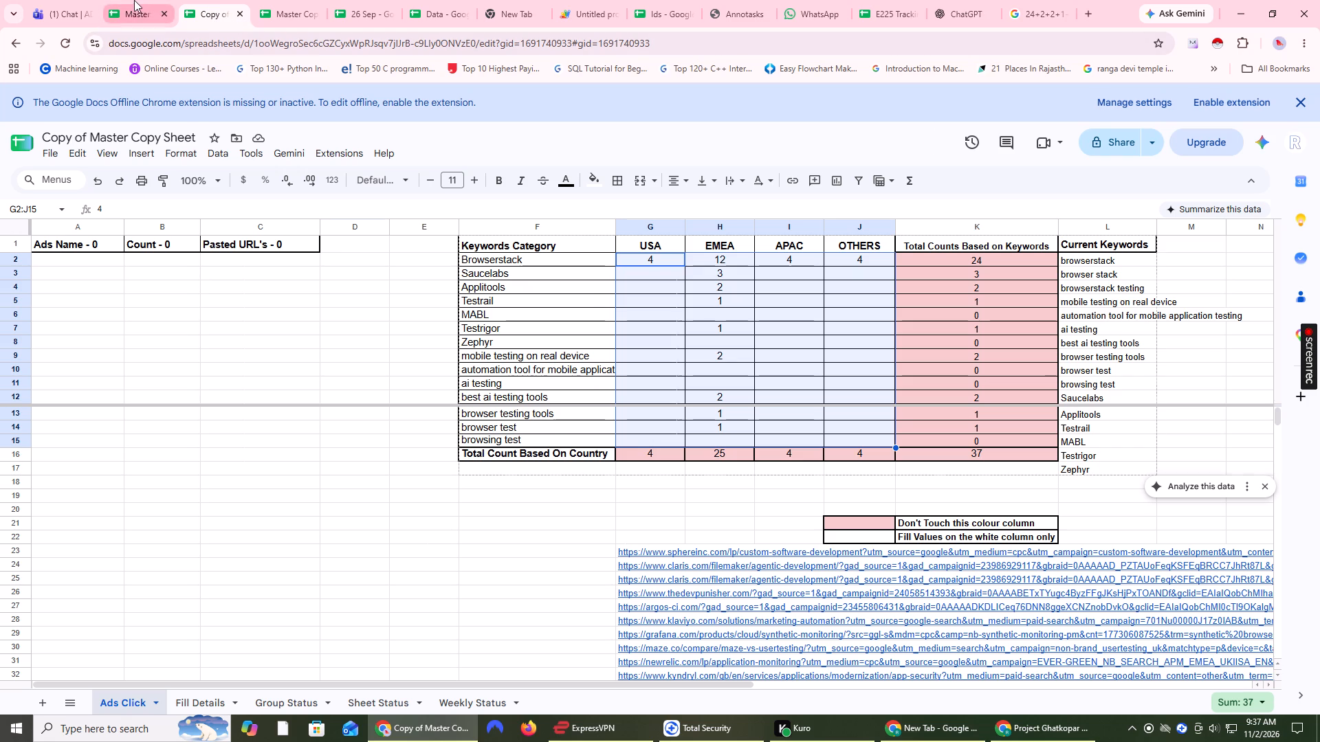
left_click(194, 0)
left_click(263, 0)
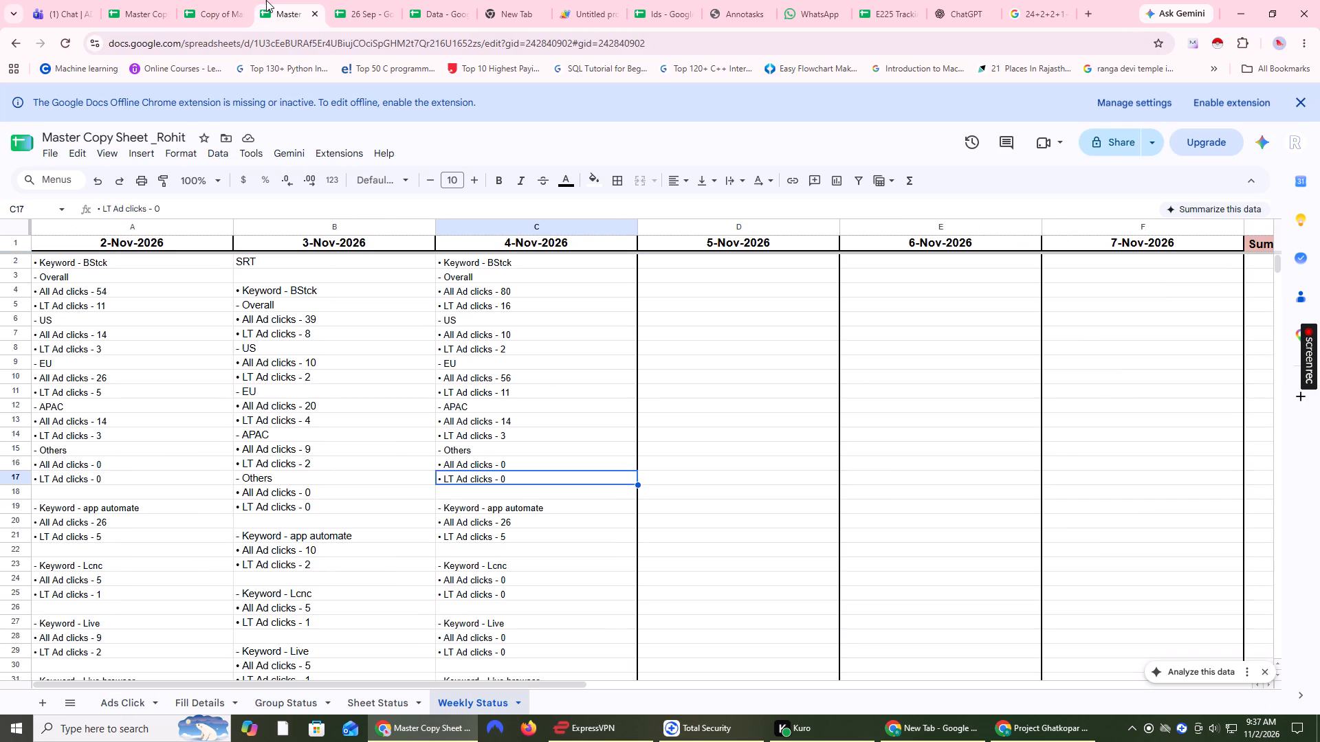
left_click(210, 0)
left_click(239, 15)
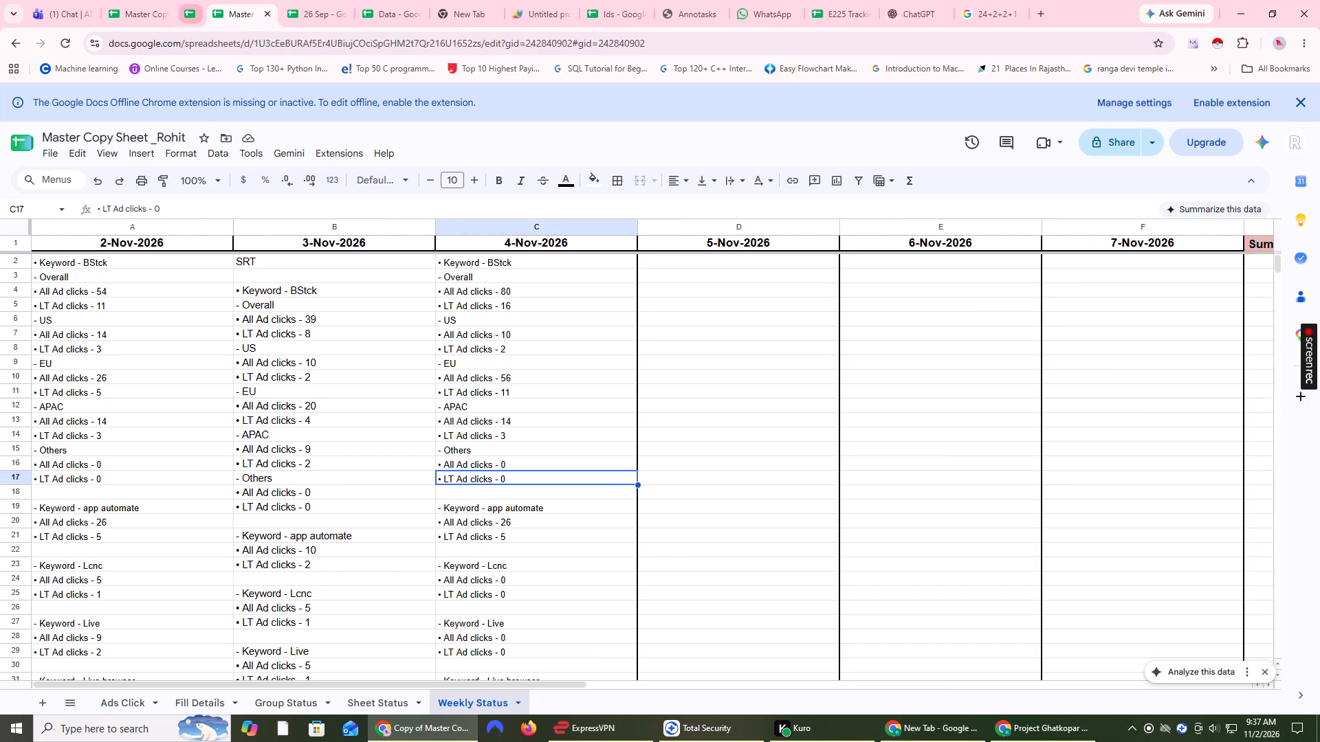
Make a fresh copy of Master Copy Sheet in My Drive and close the original spreadsheet.
left_click(160, 0)
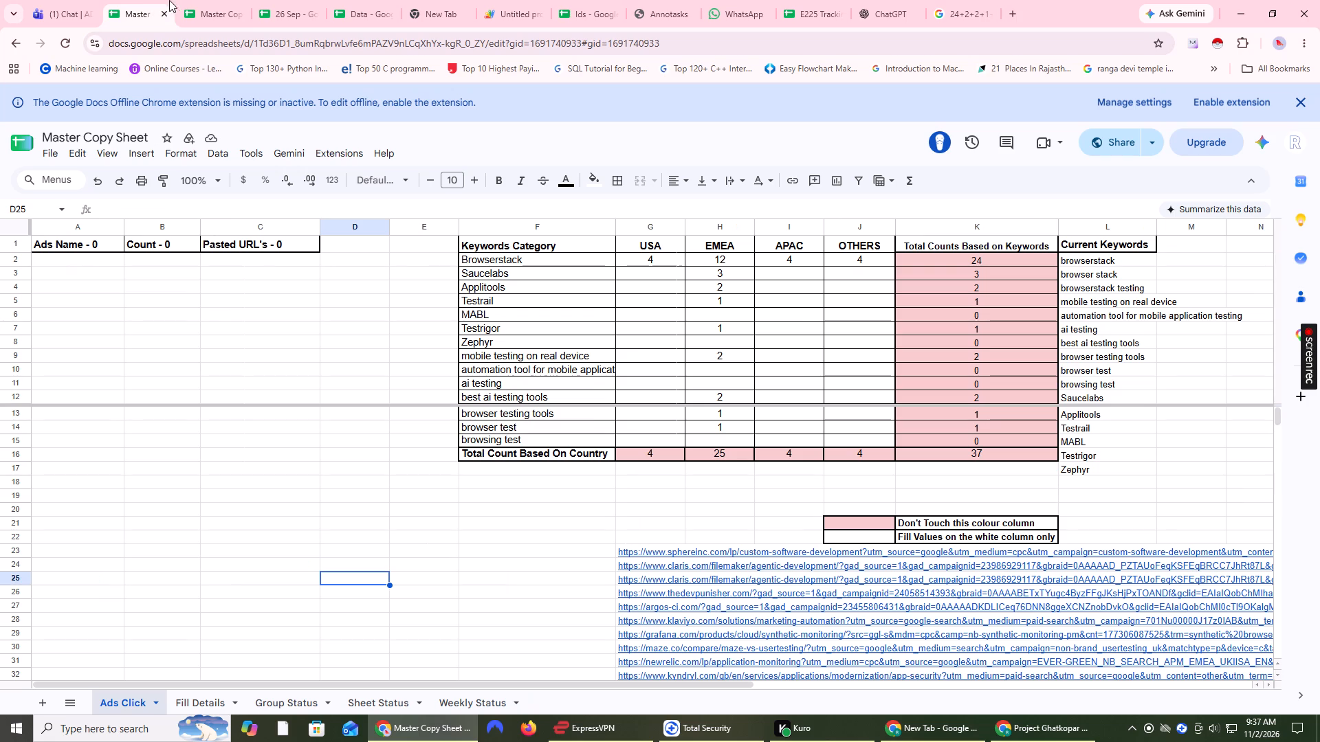
left_click(1305, 104)
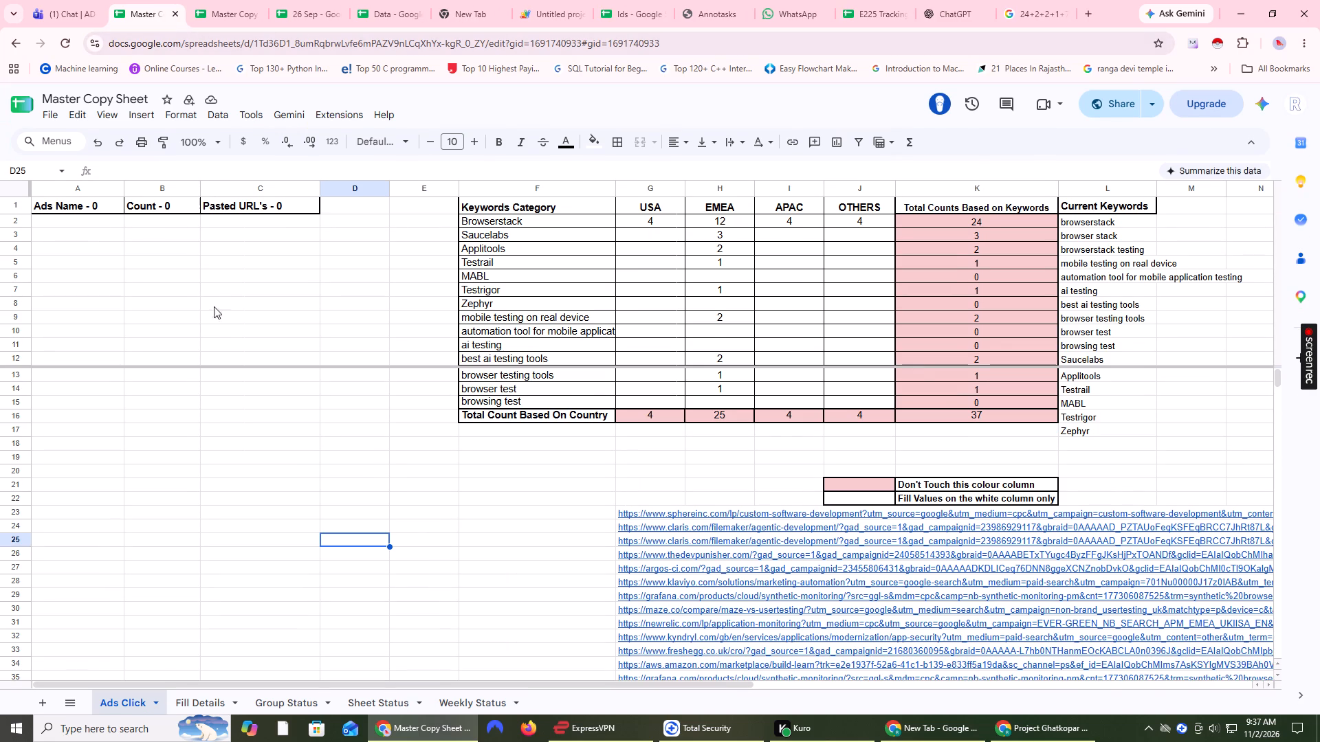
left_click(55, 111)
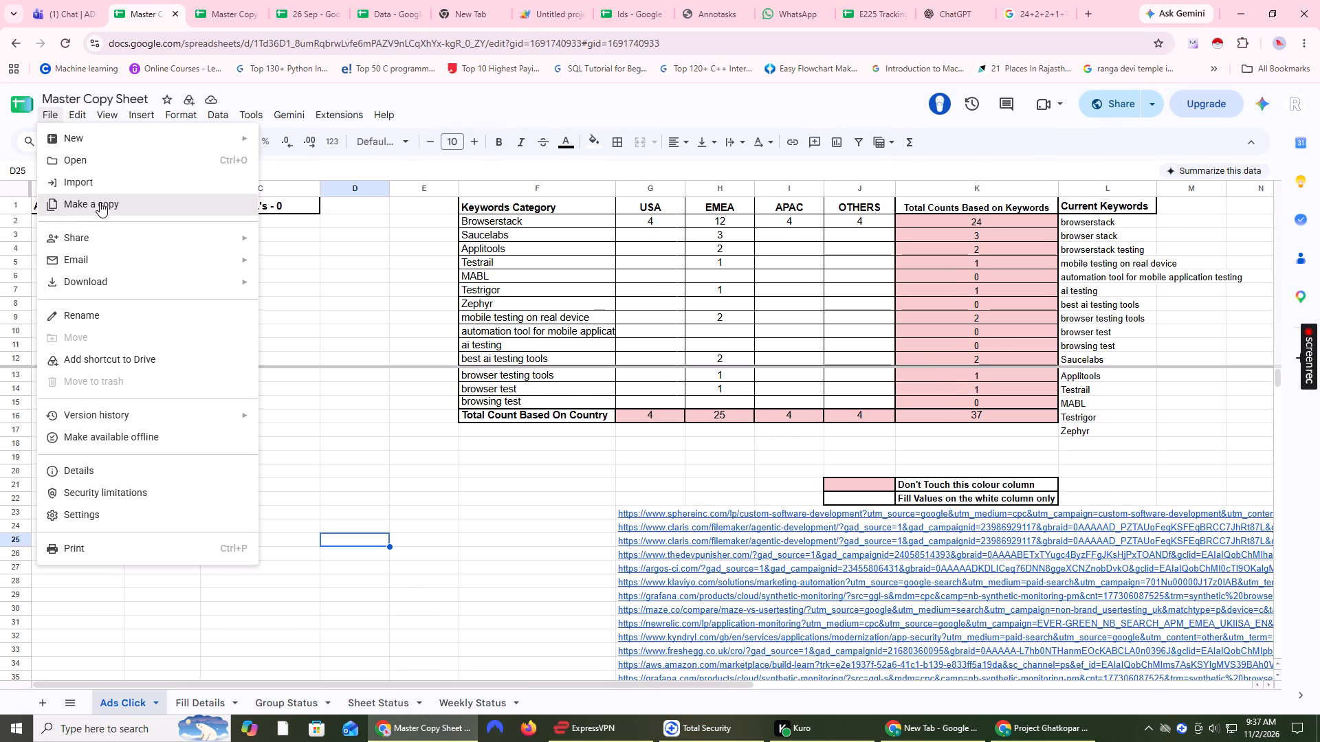
left_click(100, 202)
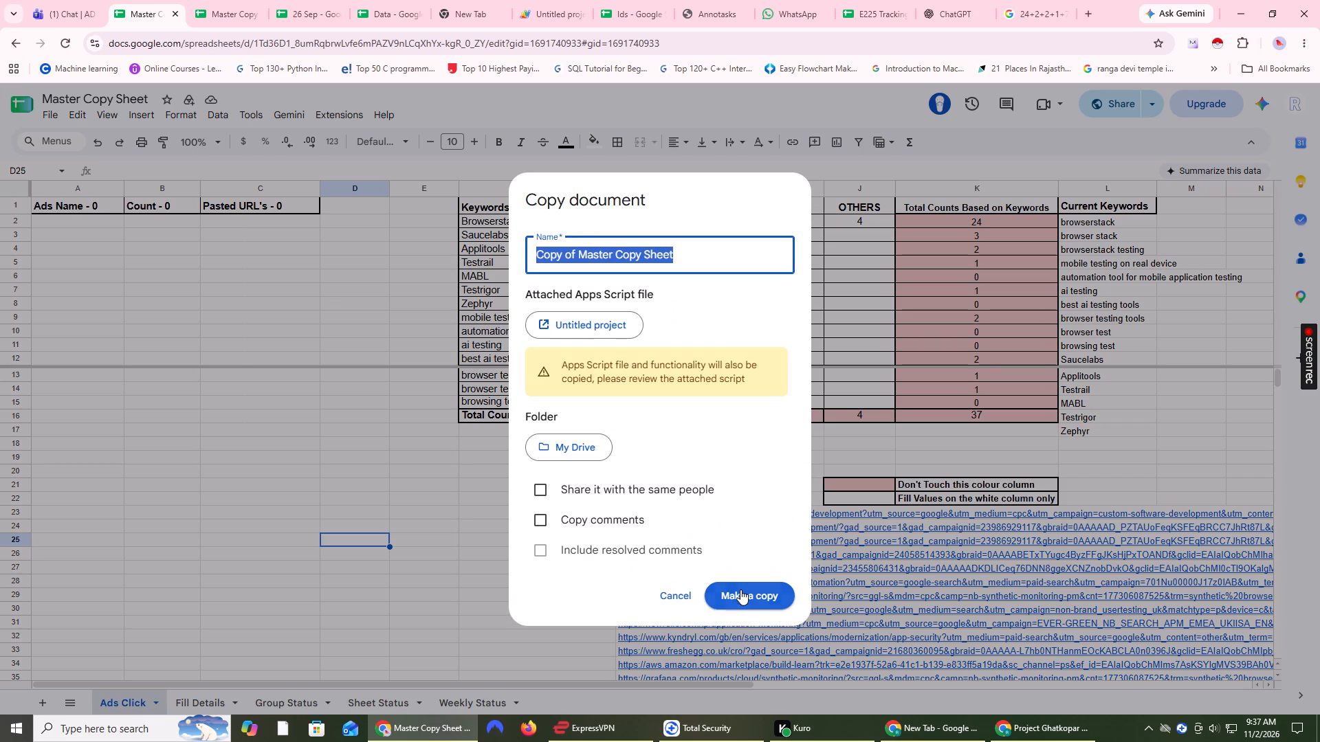
left_click(742, 594)
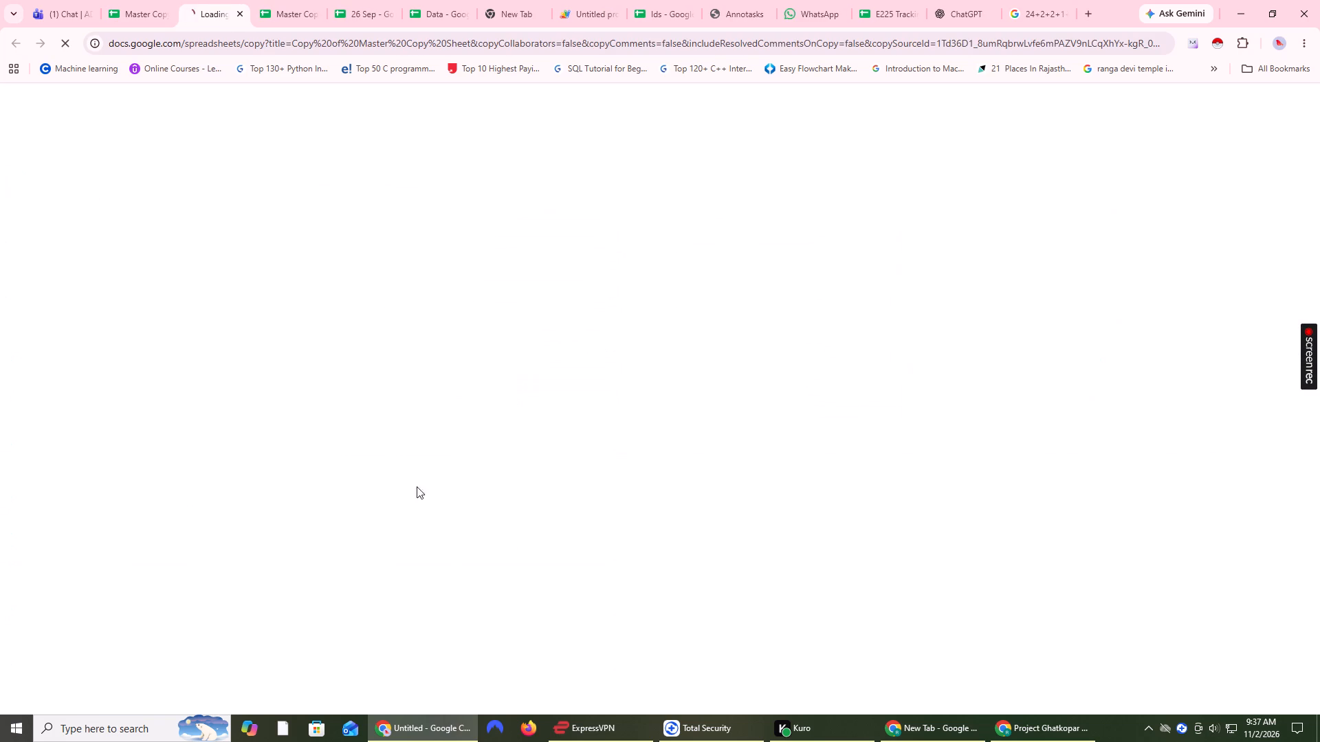
left_click(164, 13)
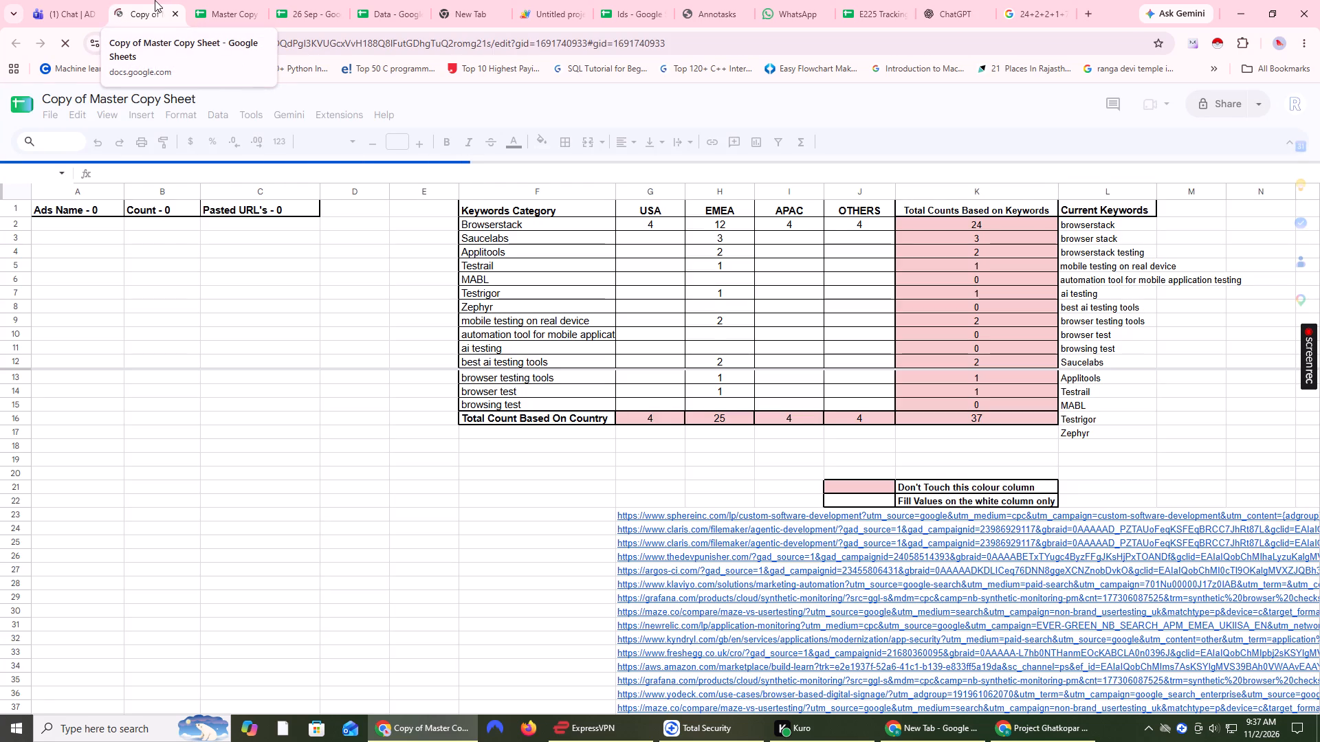
Open the Group Status sheet in the new copy and look through its category counts, Status and Weekly Status text.
left_click(371, 710)
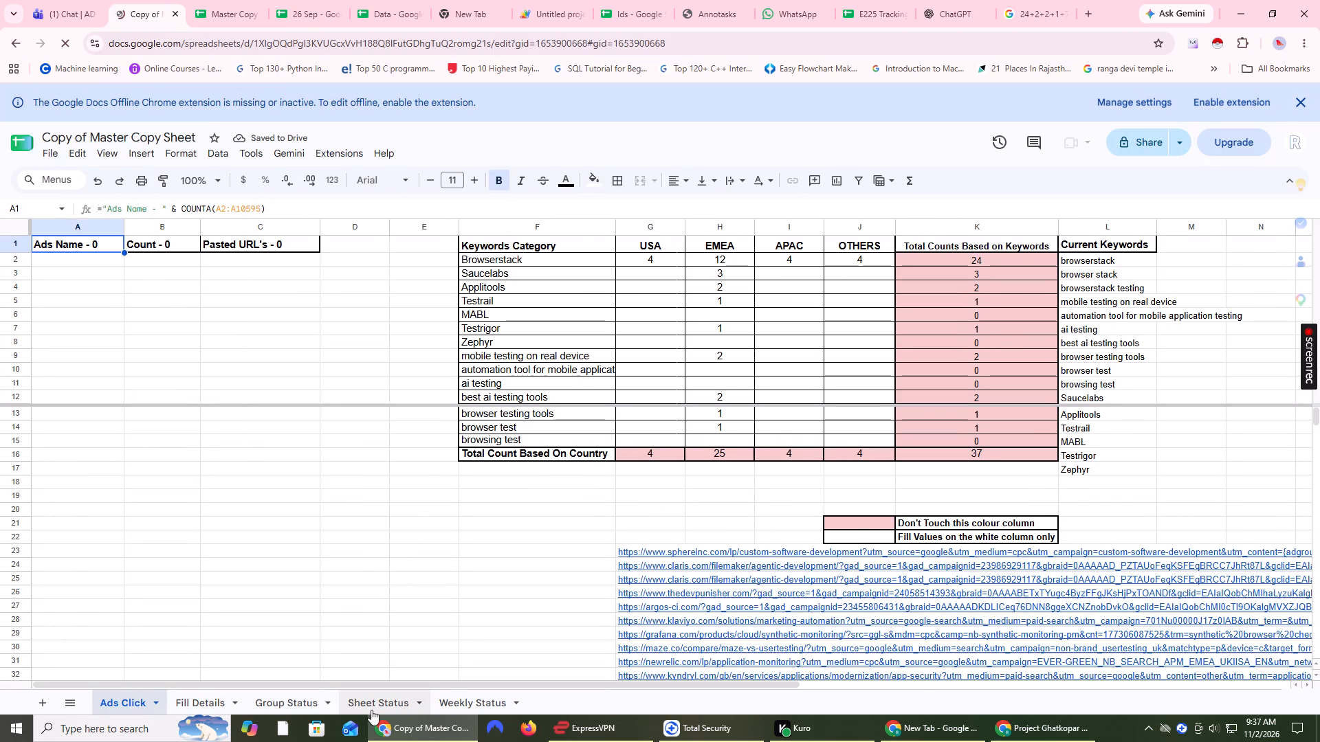
left_click(275, 701)
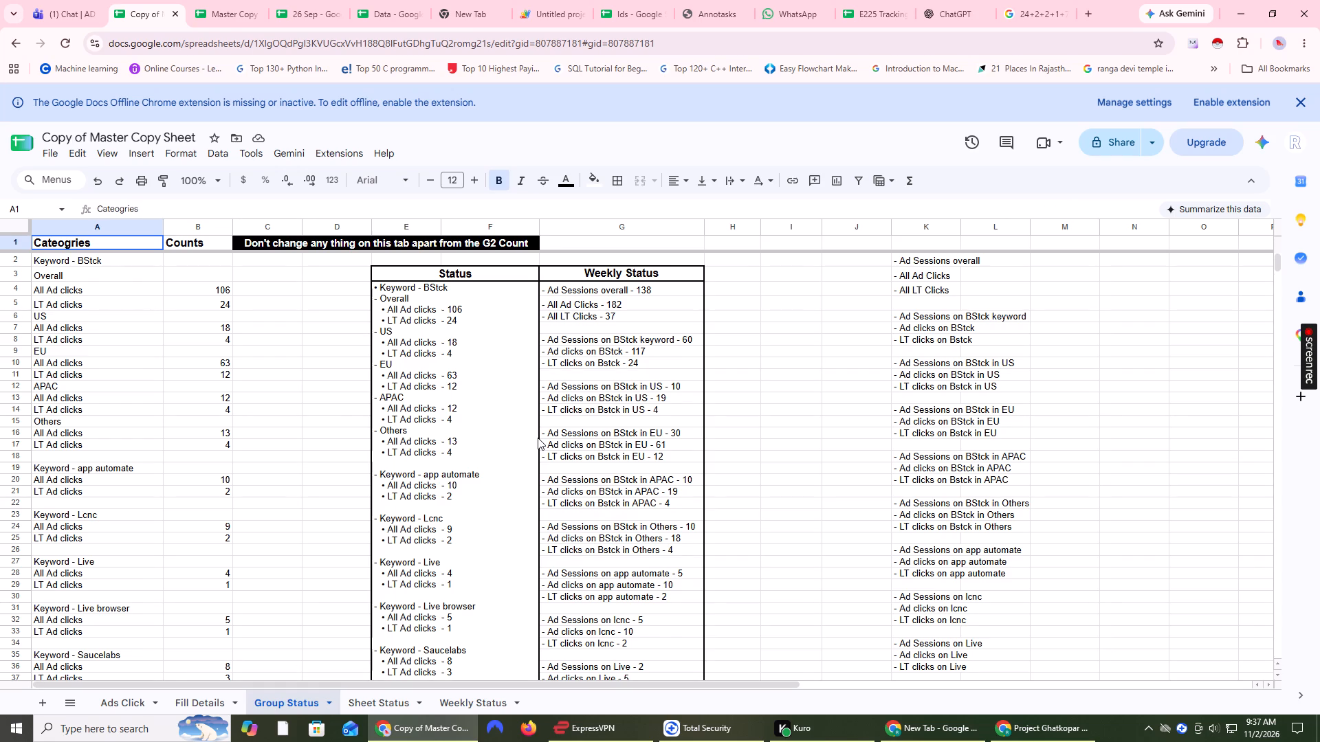
scroll(538, 438, "down", 9)
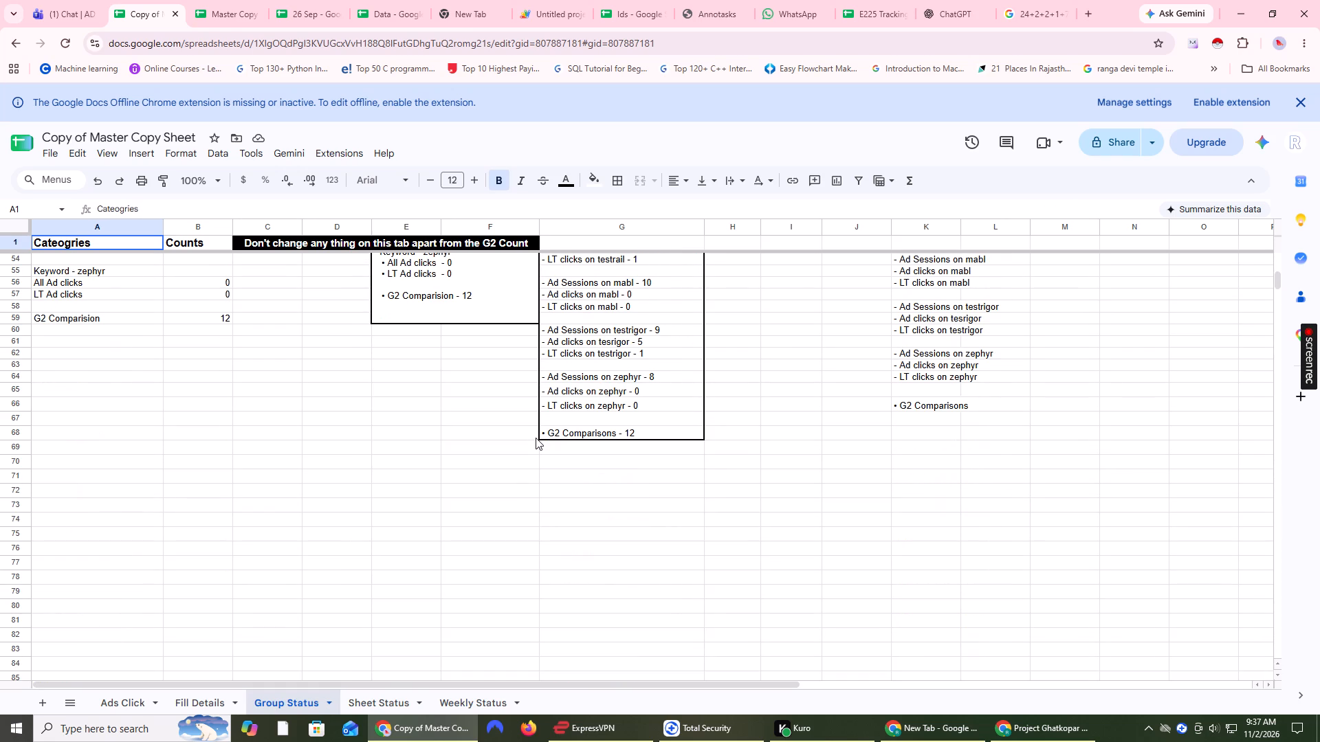
scroll(536, 438, "up", 2)
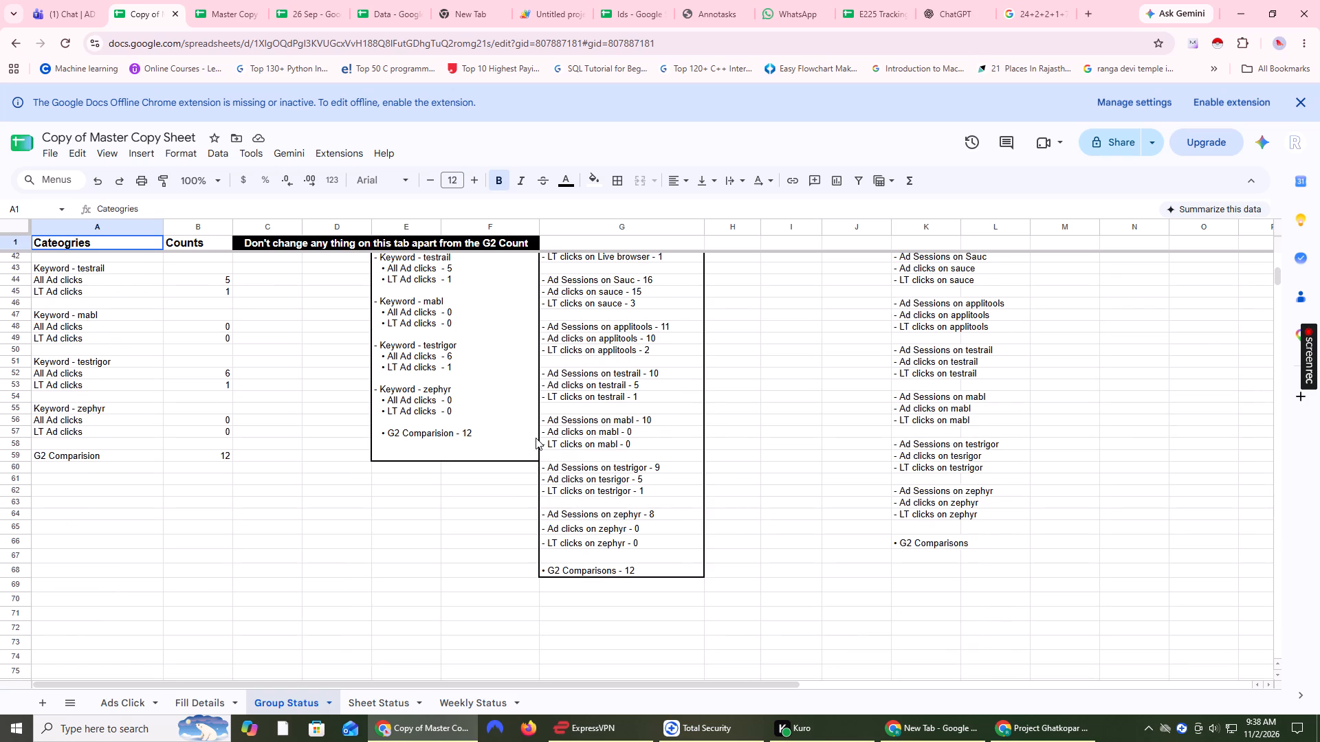
scroll(536, 438, "up", 1)
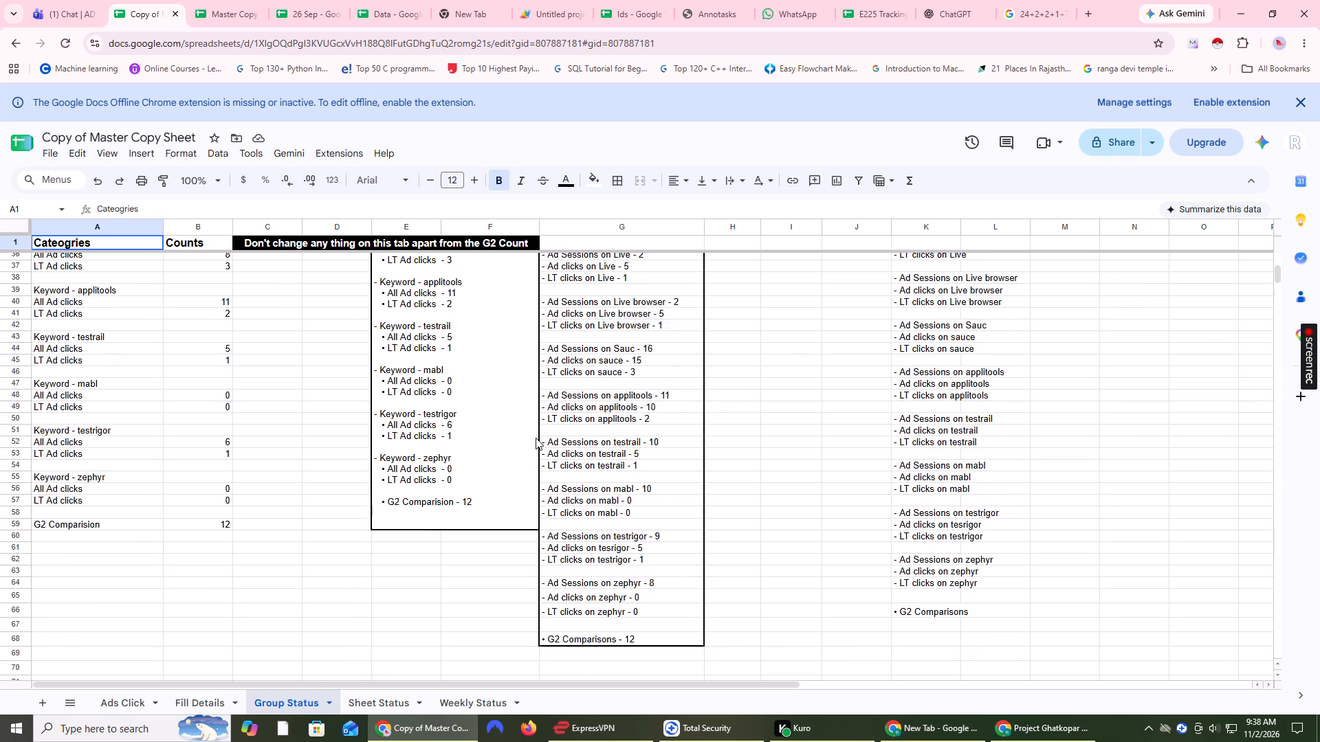
scroll(536, 438, "up", 3)
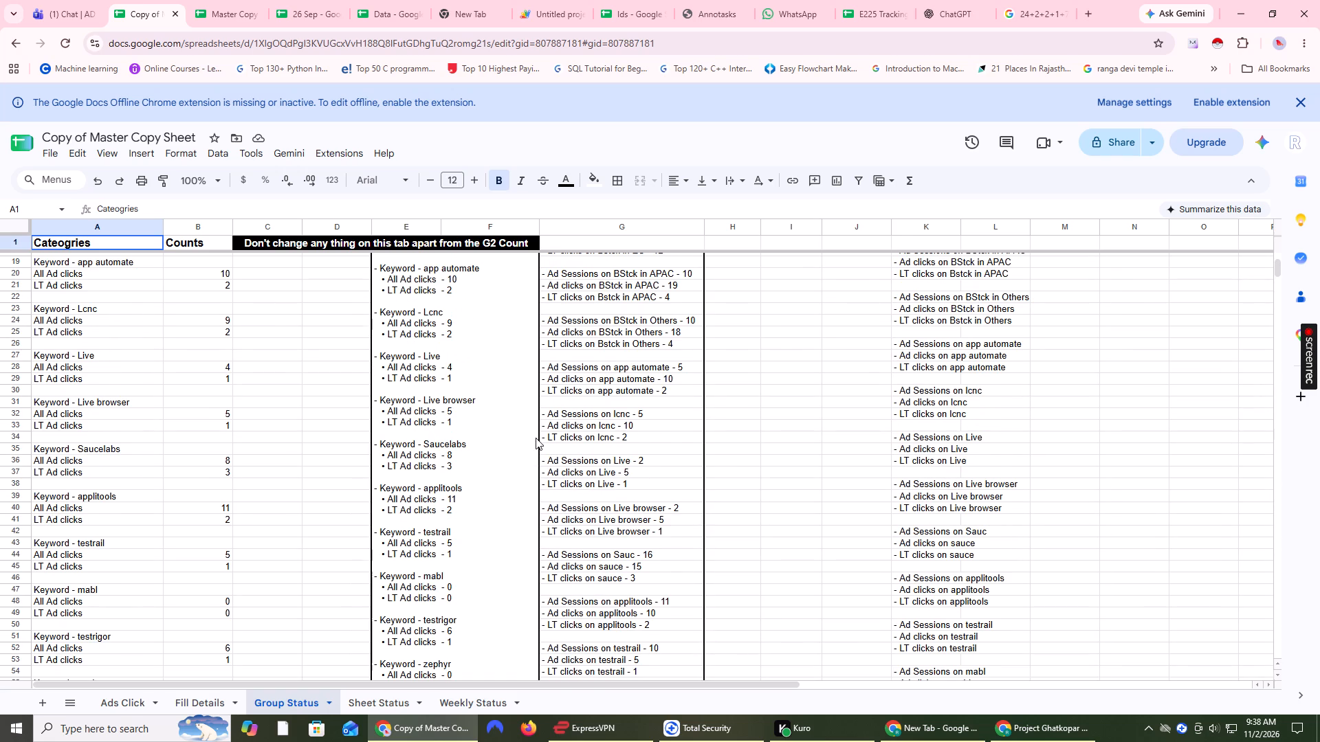
scroll(536, 438, "up", 2)
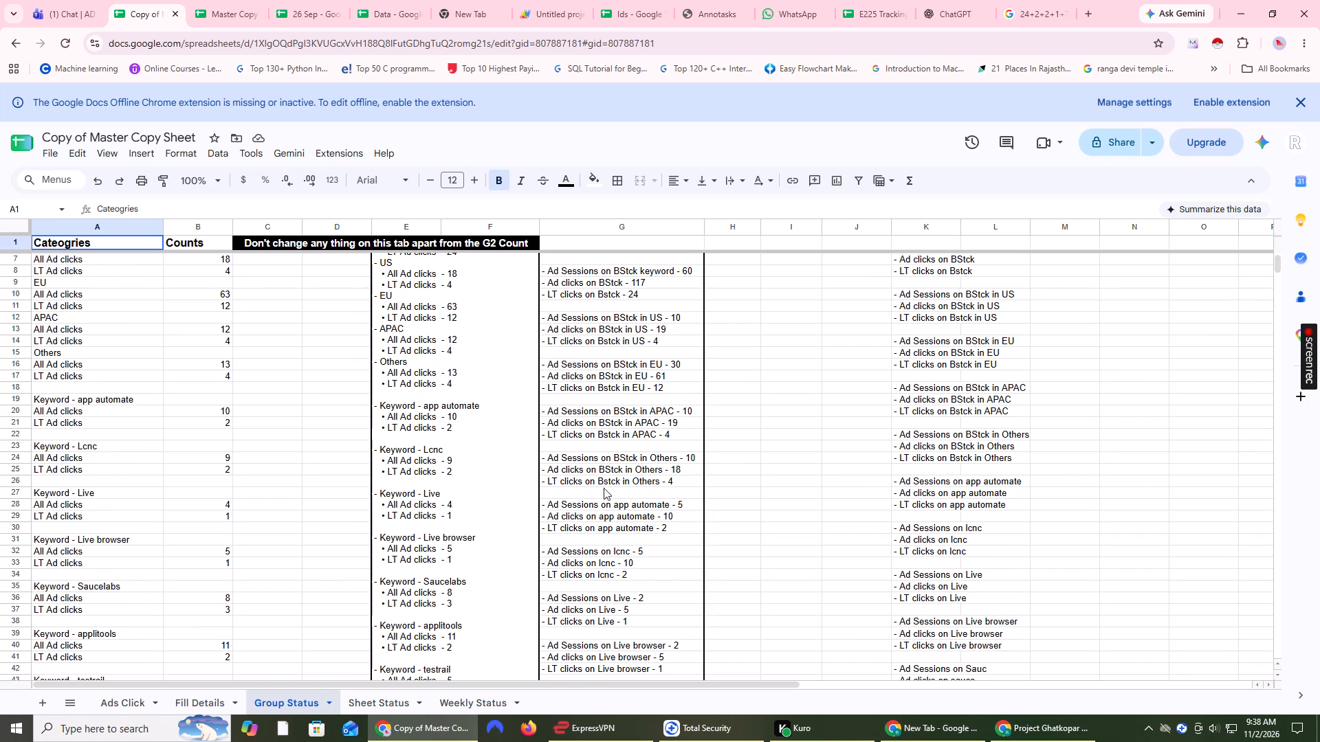
Open the Ads Click sheet in the new copy and look through the leftover URLs below the keyword table.
left_click(100, 693)
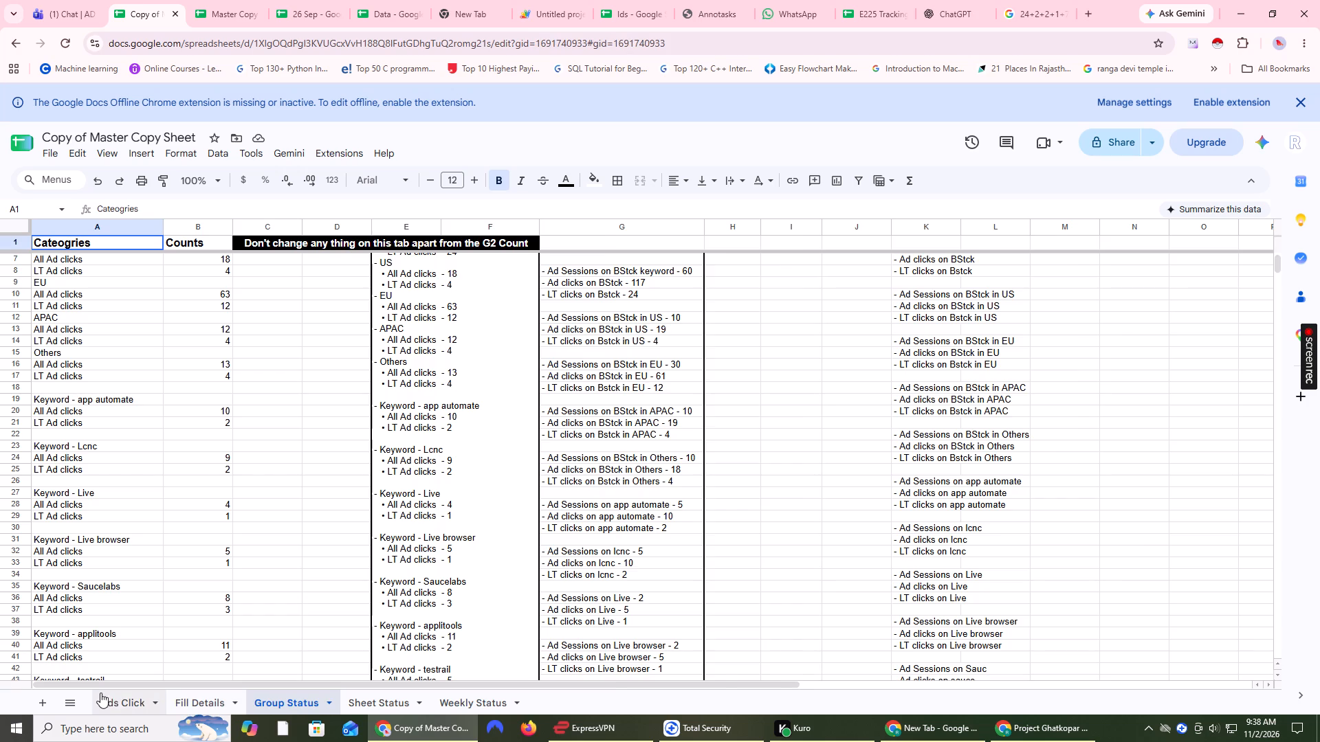
scroll(397, 517, "down", 6)
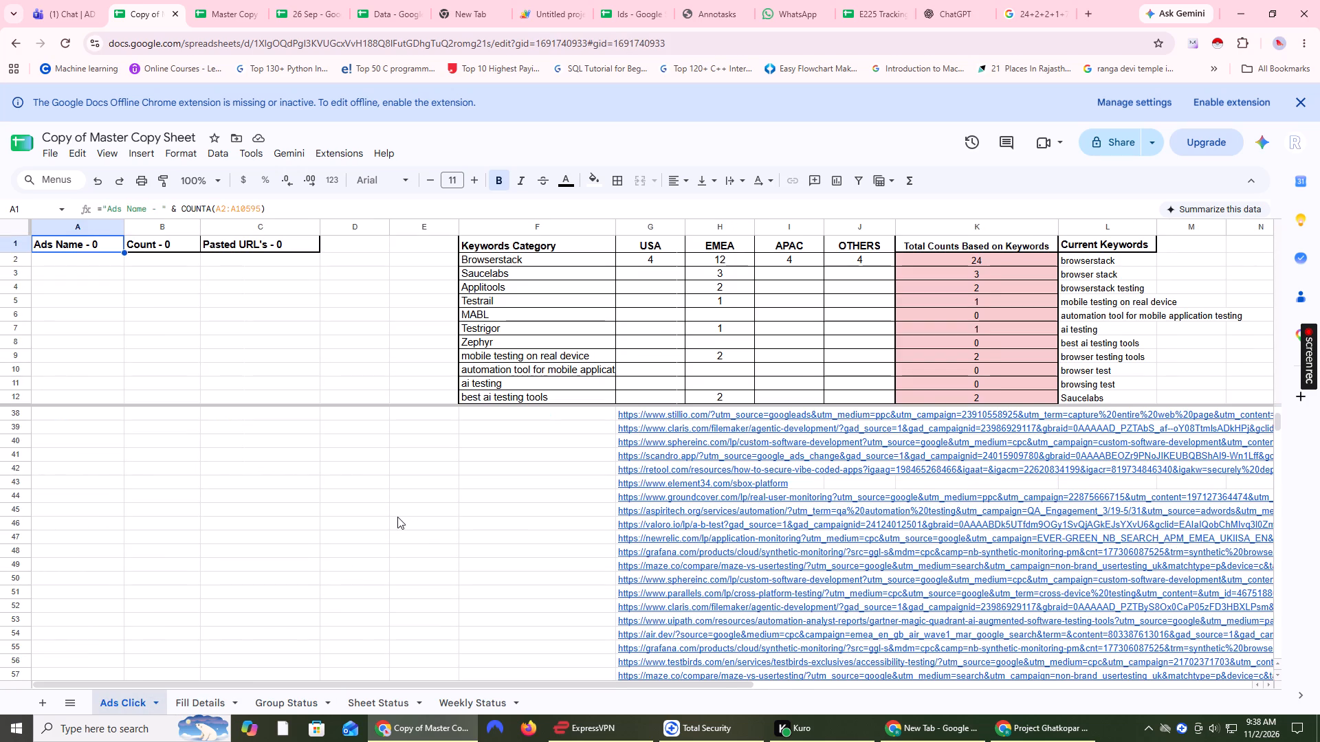
scroll(397, 517, "down", 6)
scroll(397, 517, "up", 4)
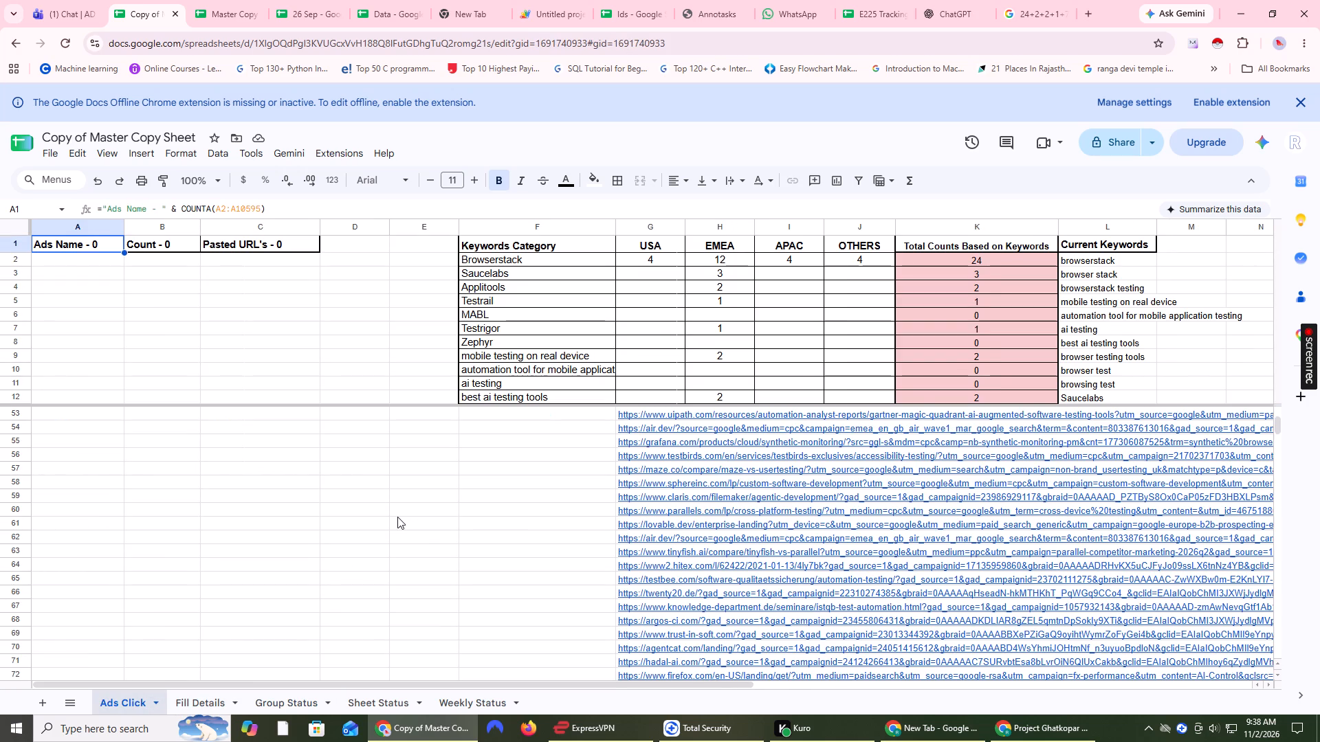
scroll(397, 517, "up", 16)
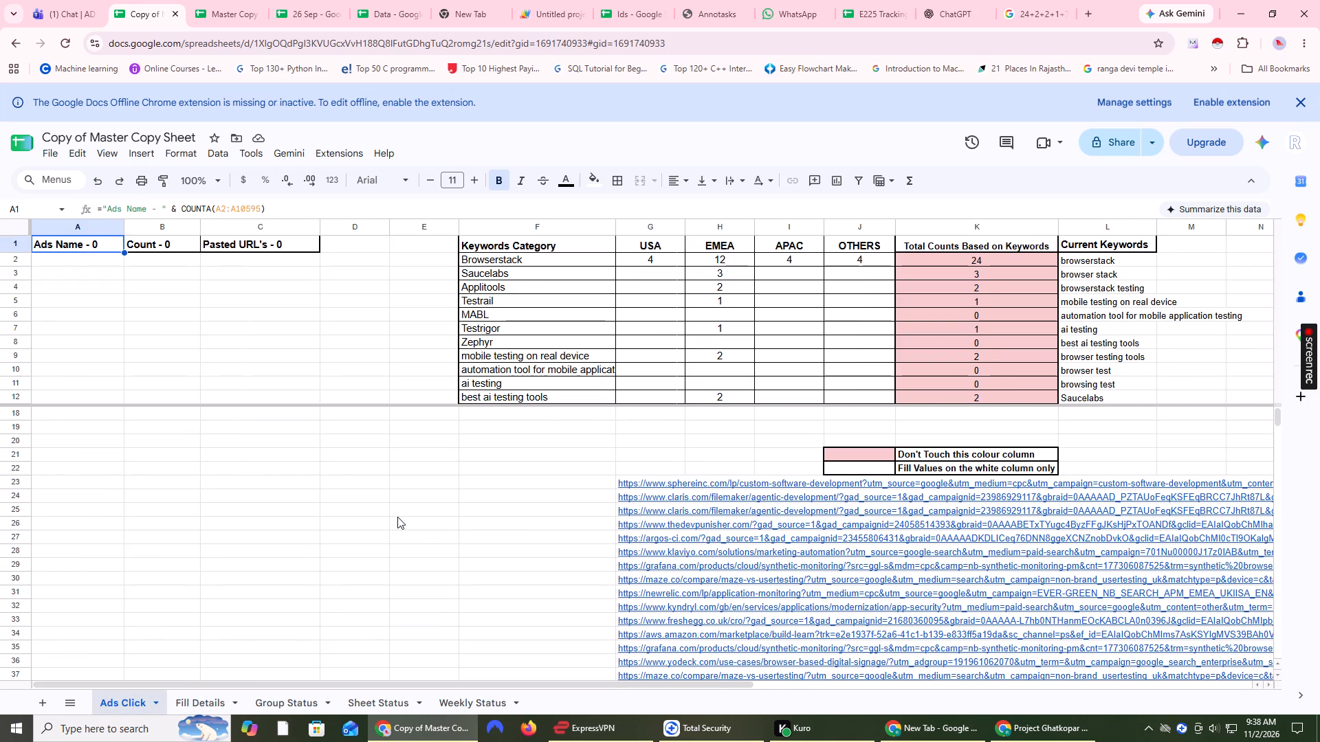
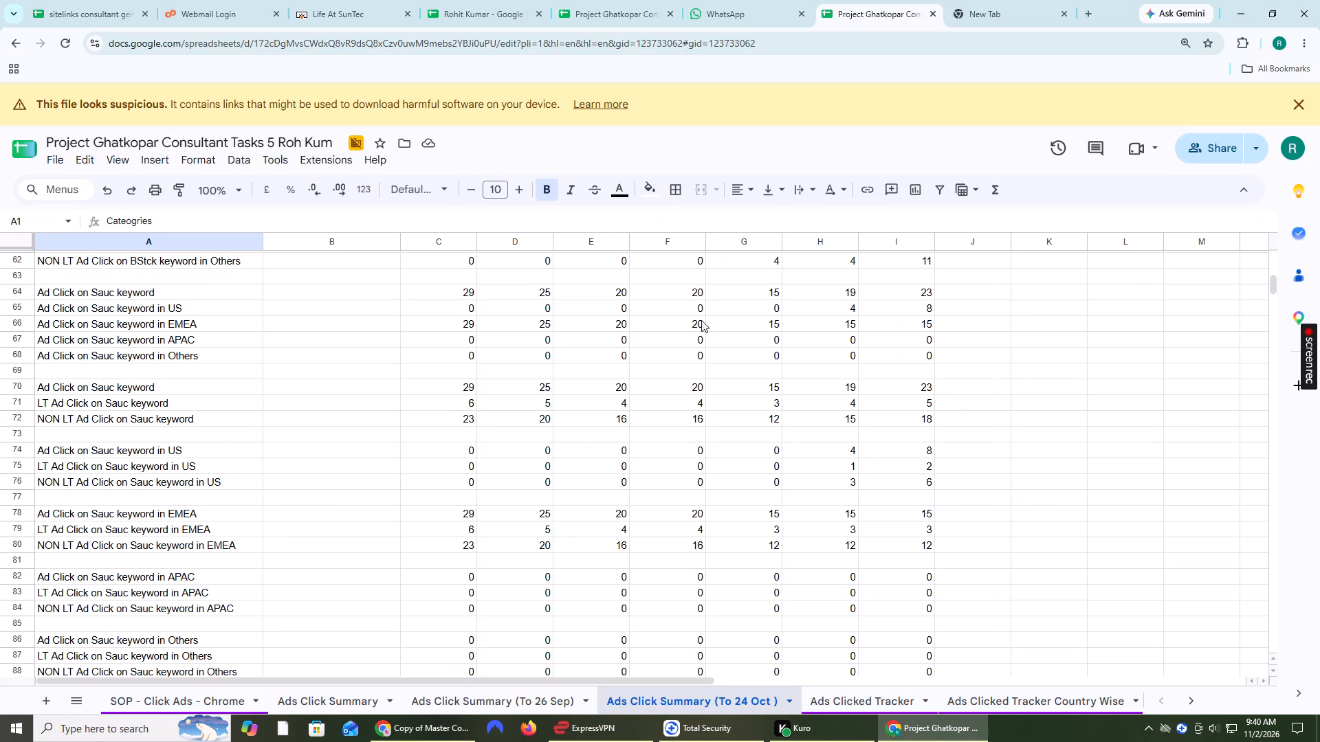
Check the daily date columns of the Ads Click Summary (To 24 Oct) sheet against the October 2026 system calendar.
scroll(494, 461, "up", 11)
scroll(492, 454, "up", 16)
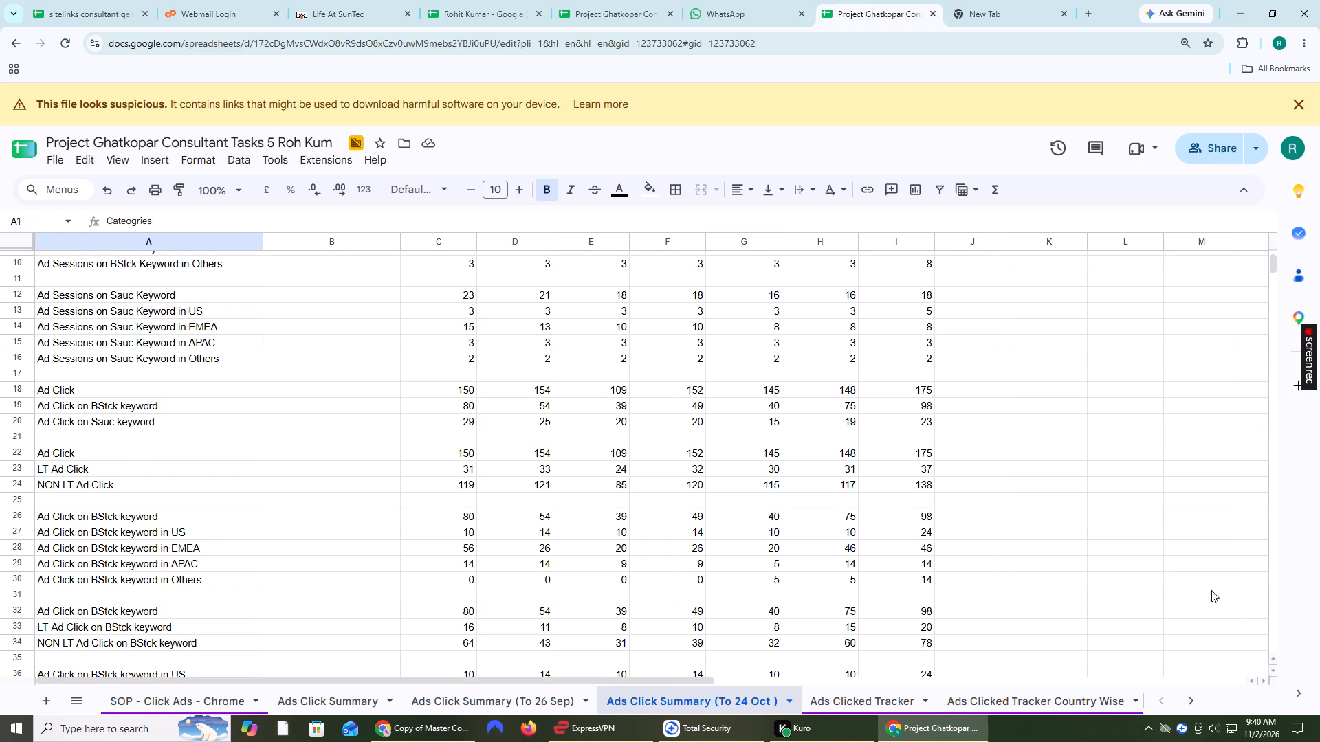
left_click(1274, 723)
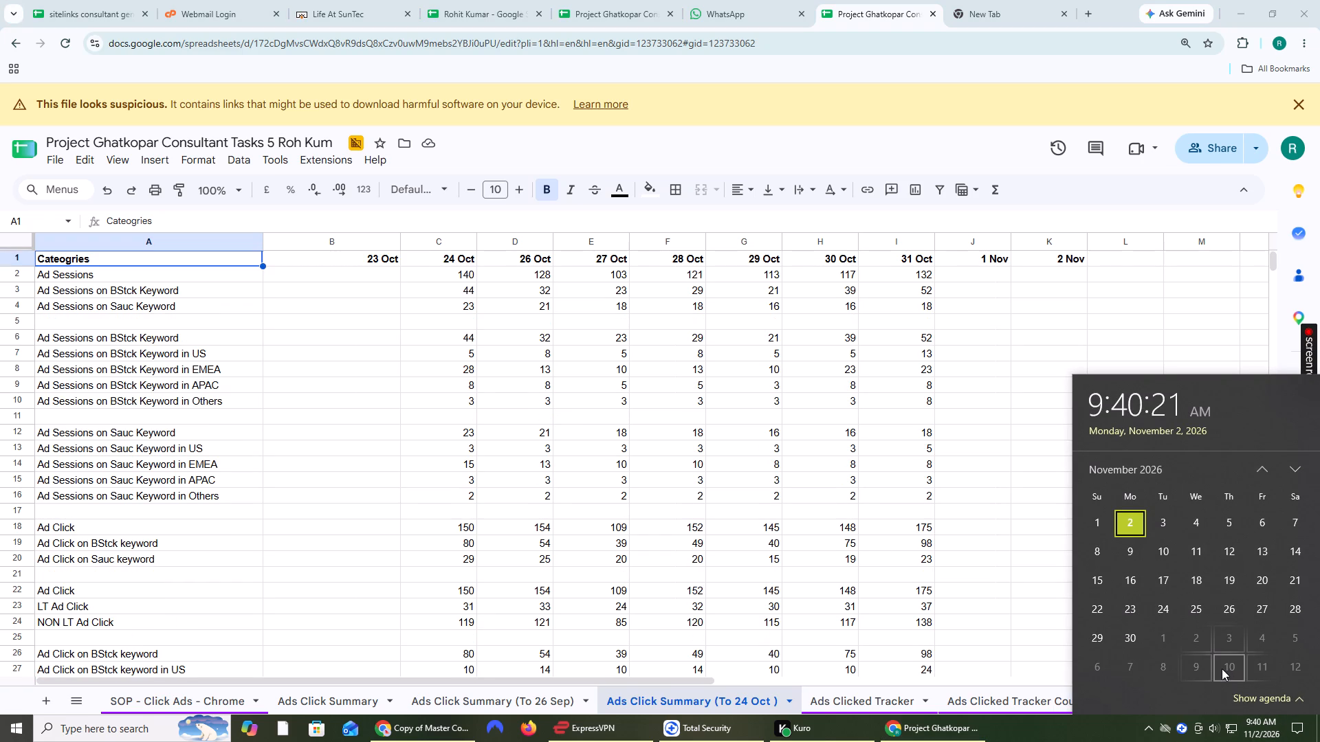
left_click(1255, 465)
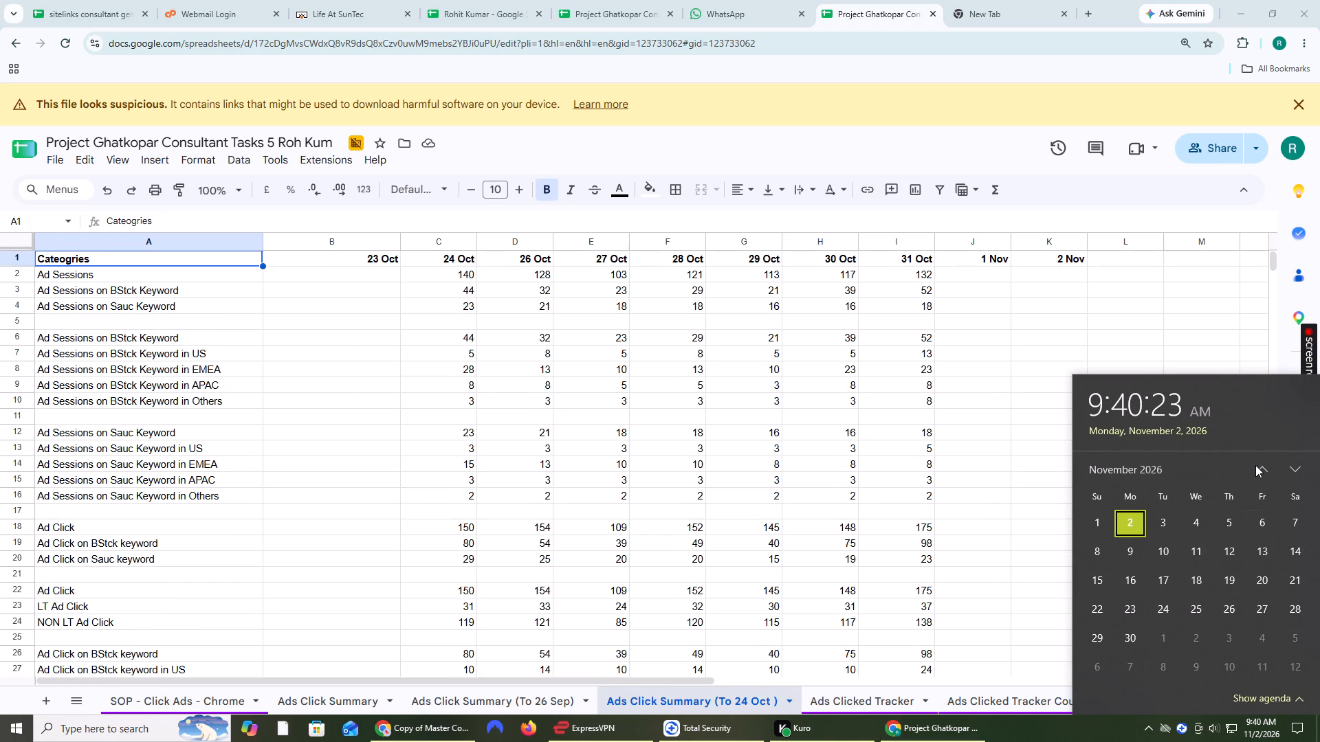
left_click(1259, 468)
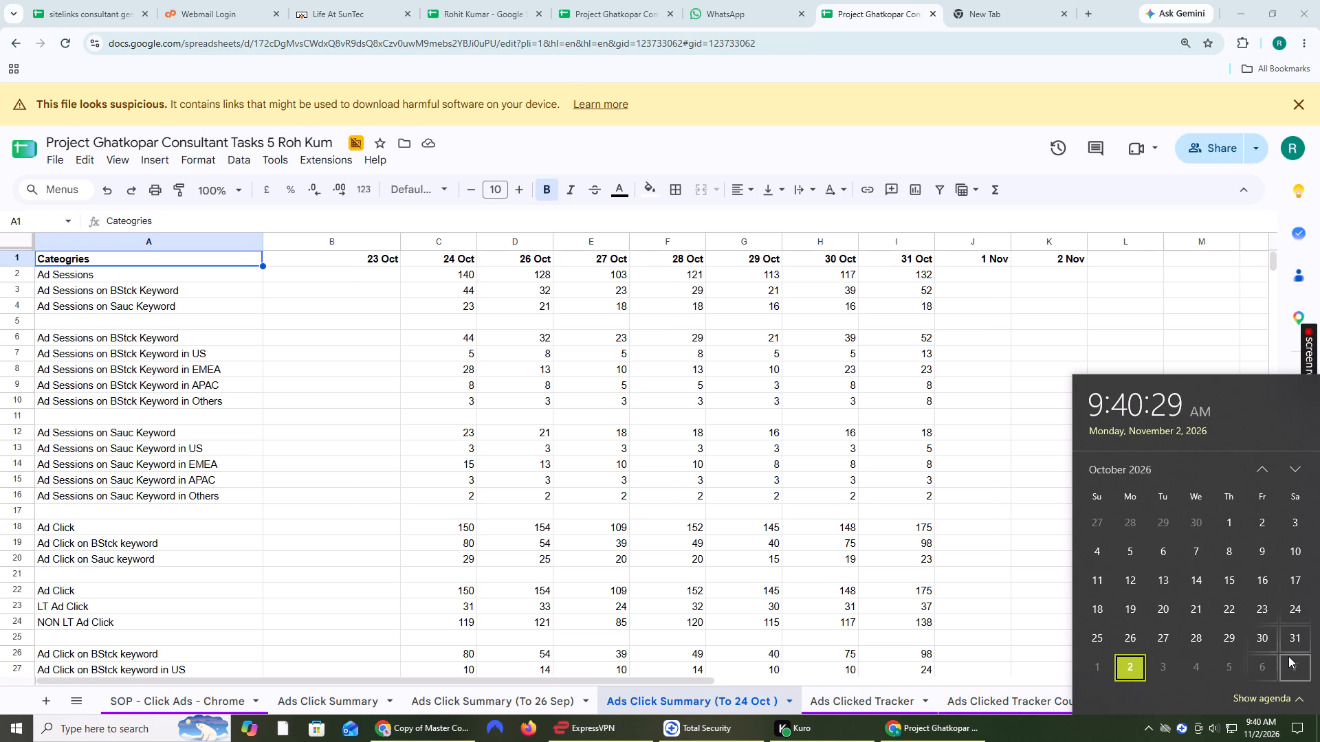
left_click(293, 463)
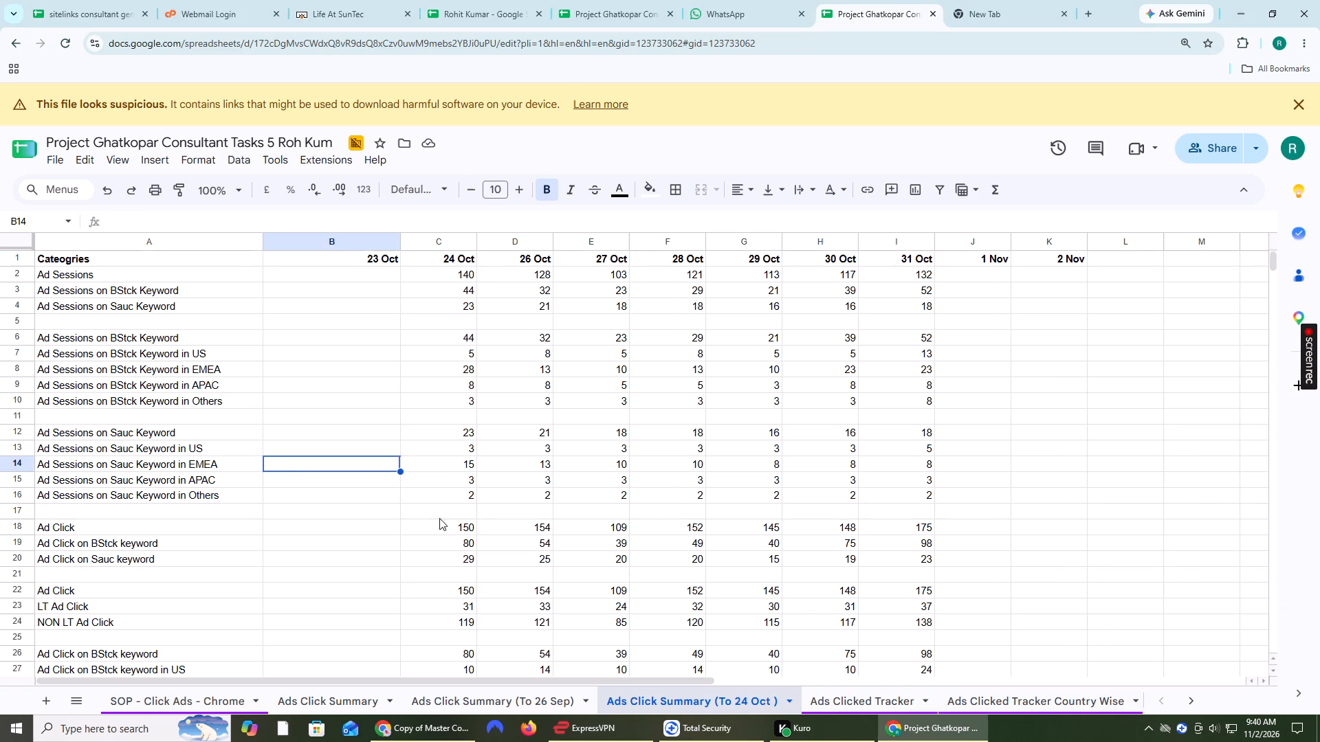
Make the whole LT Ad Click row directly below the overall Ad Click row bold in Ads Click Summary (To 24 Oct).
scroll(450, 515, "down", 1)
left_click(133, 537)
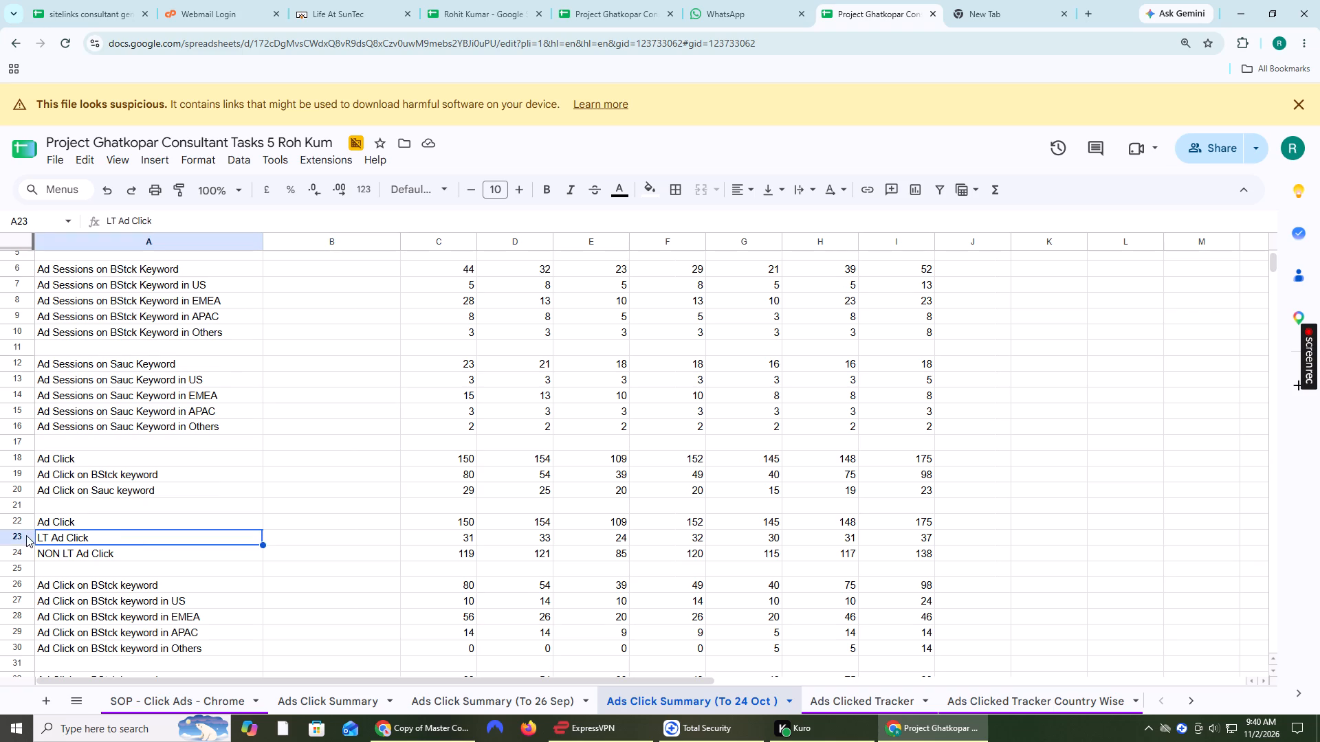
left_click(3, 540)
key("ctrl+b")
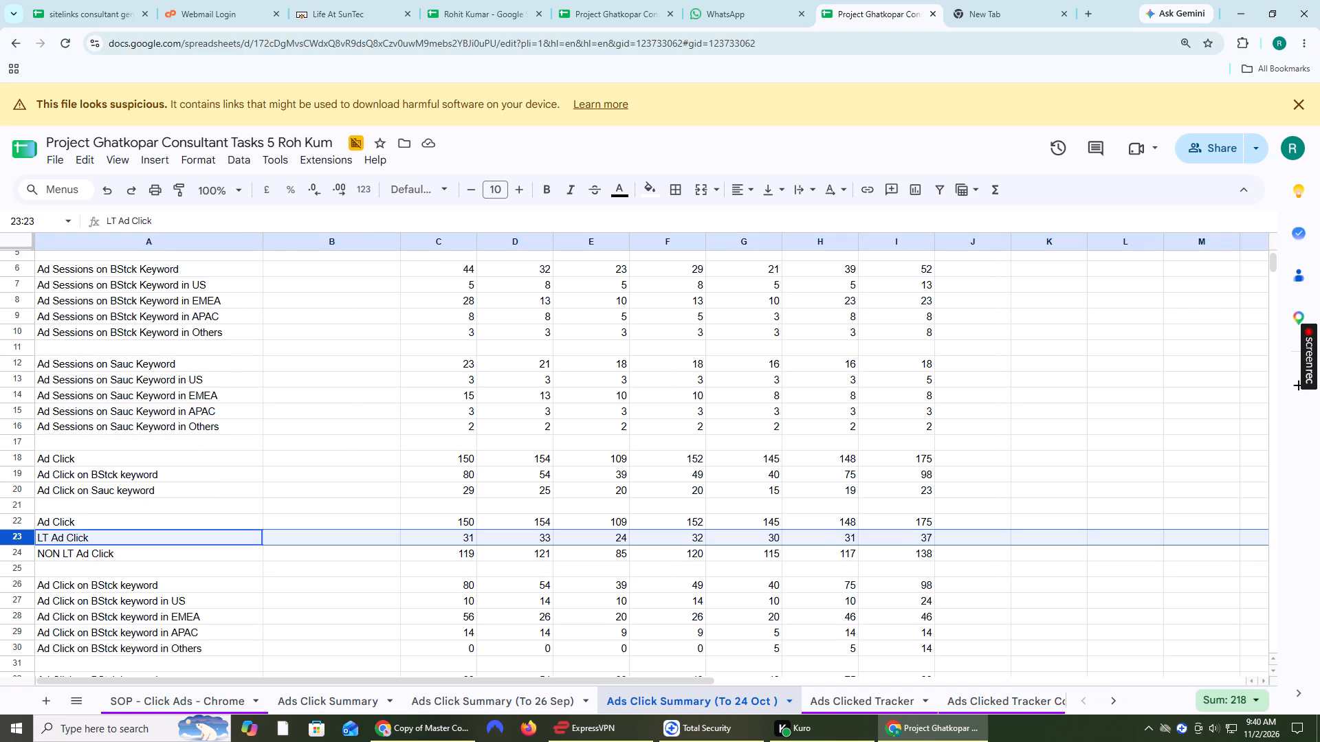
left_click(470, 481)
scroll(466, 431, "down", 2)
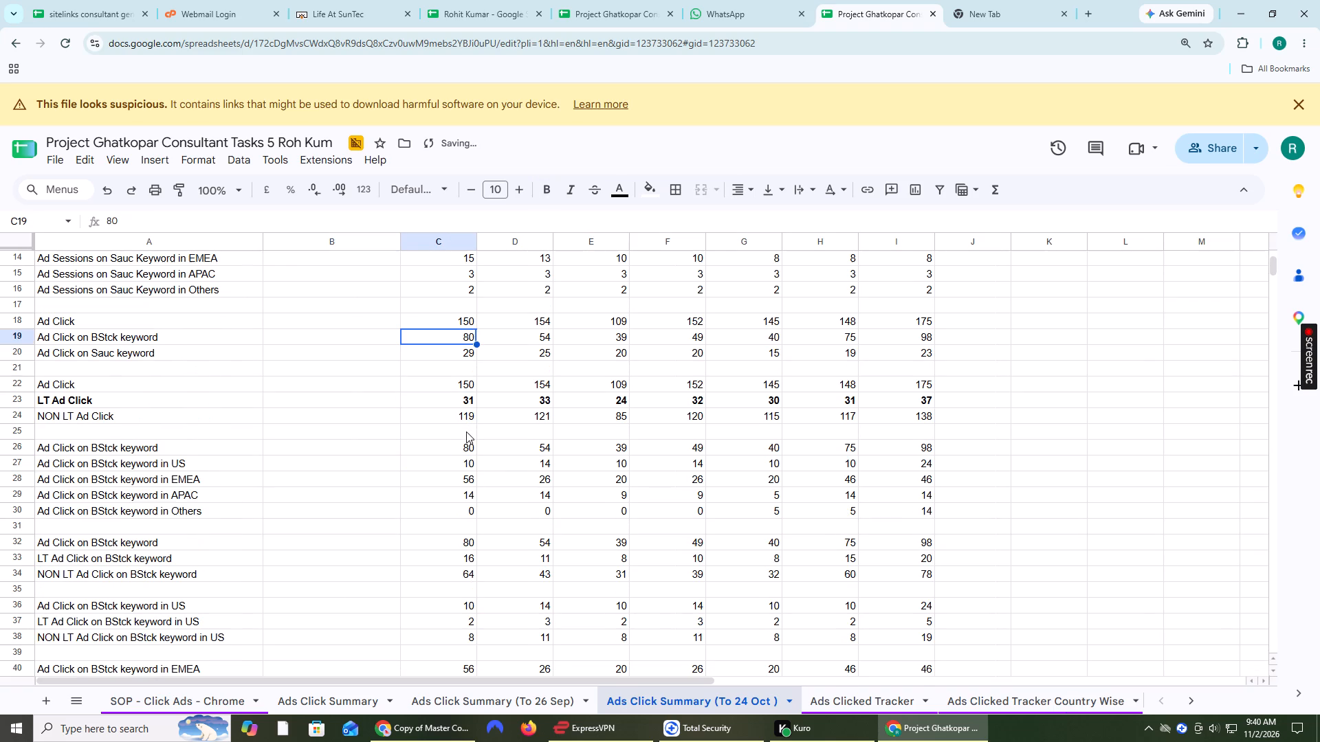
Check the current date in the system calendar and return to the Ads Click sheet of Copy of Master Copy Sheet.
left_click(1275, 727)
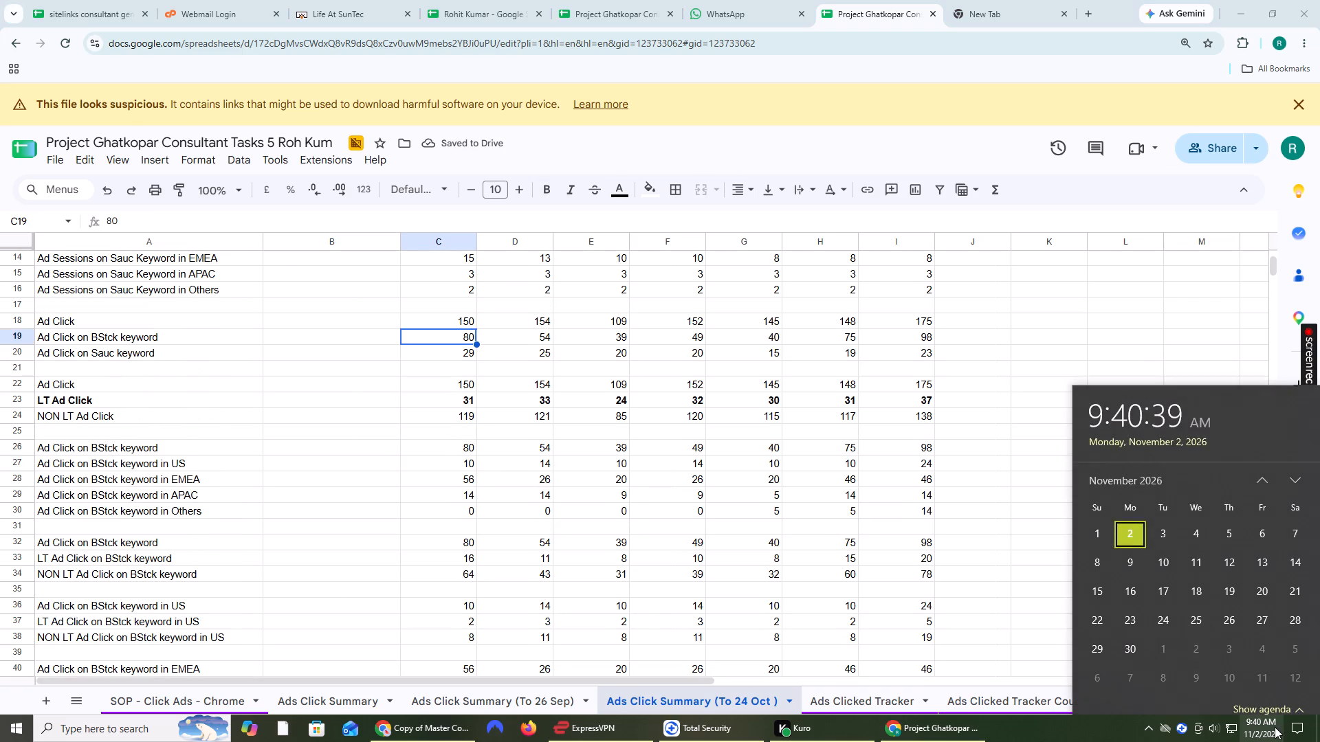
left_click(422, 736)
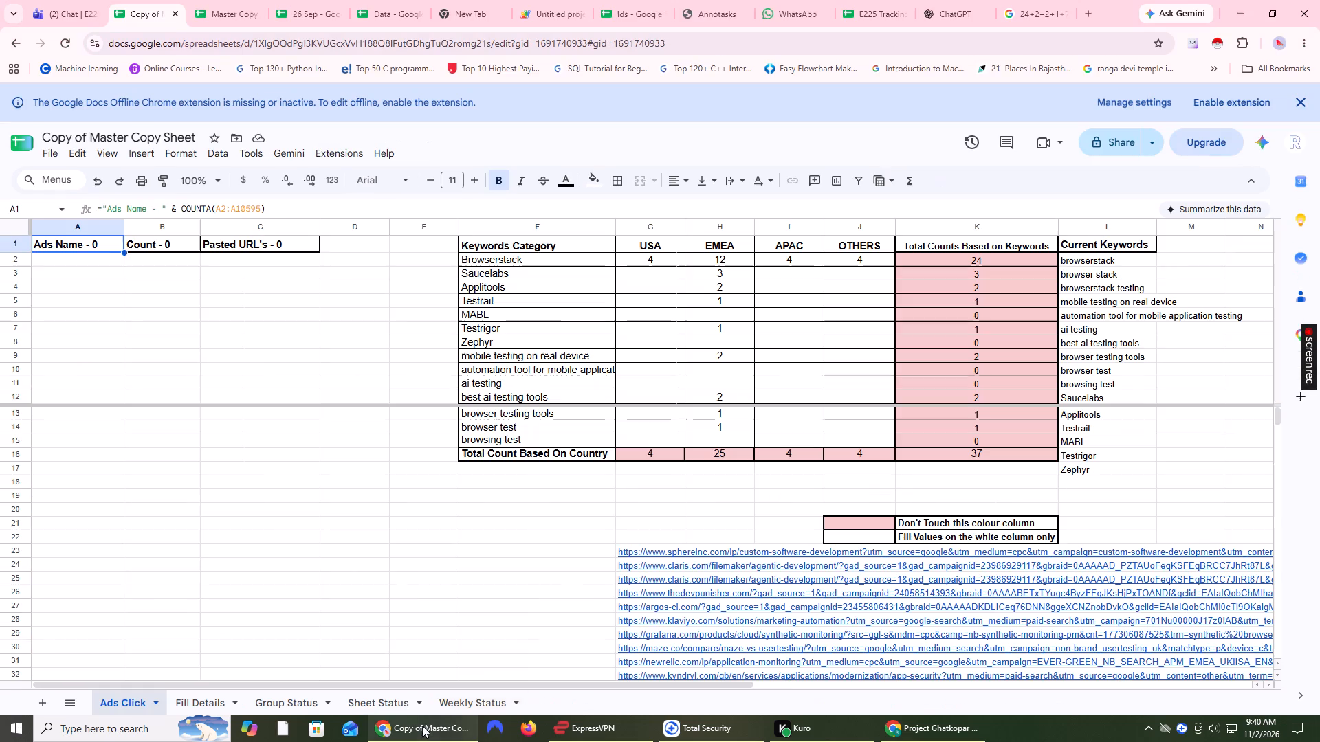
scroll(300, 475, "up", 8)
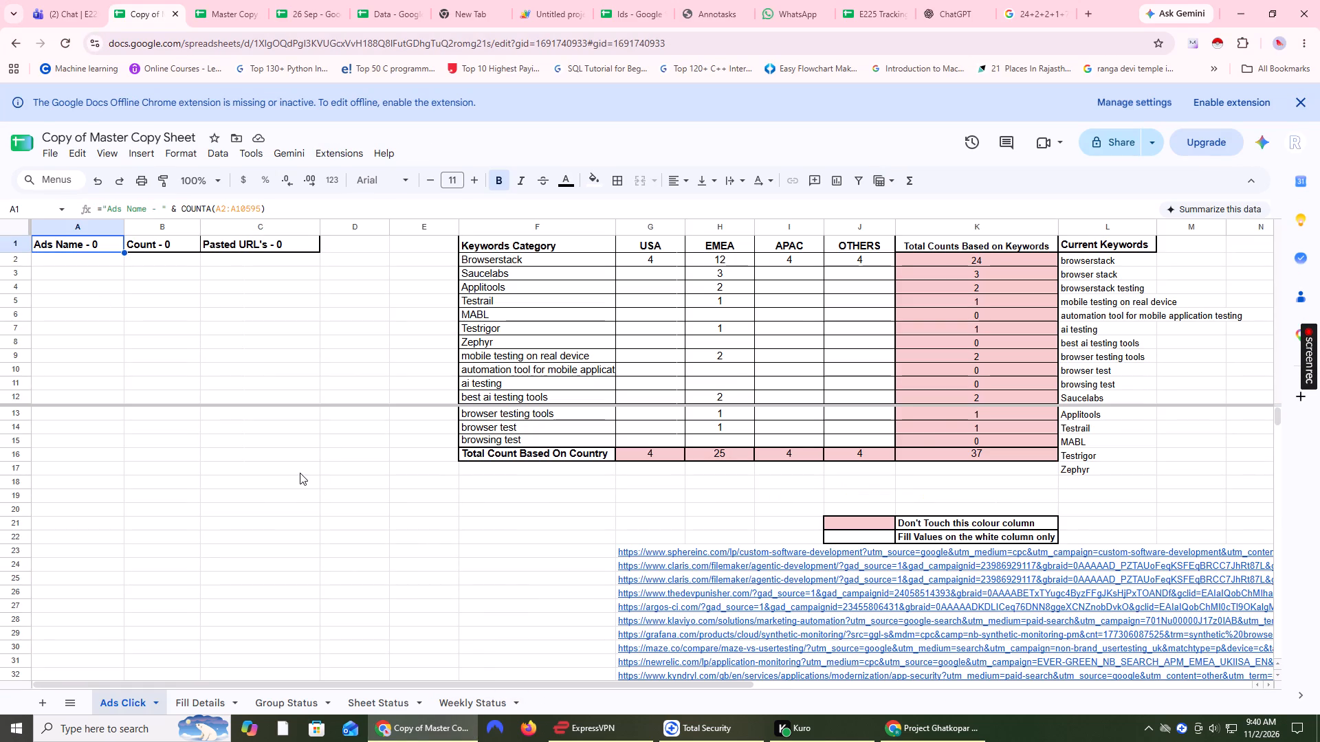
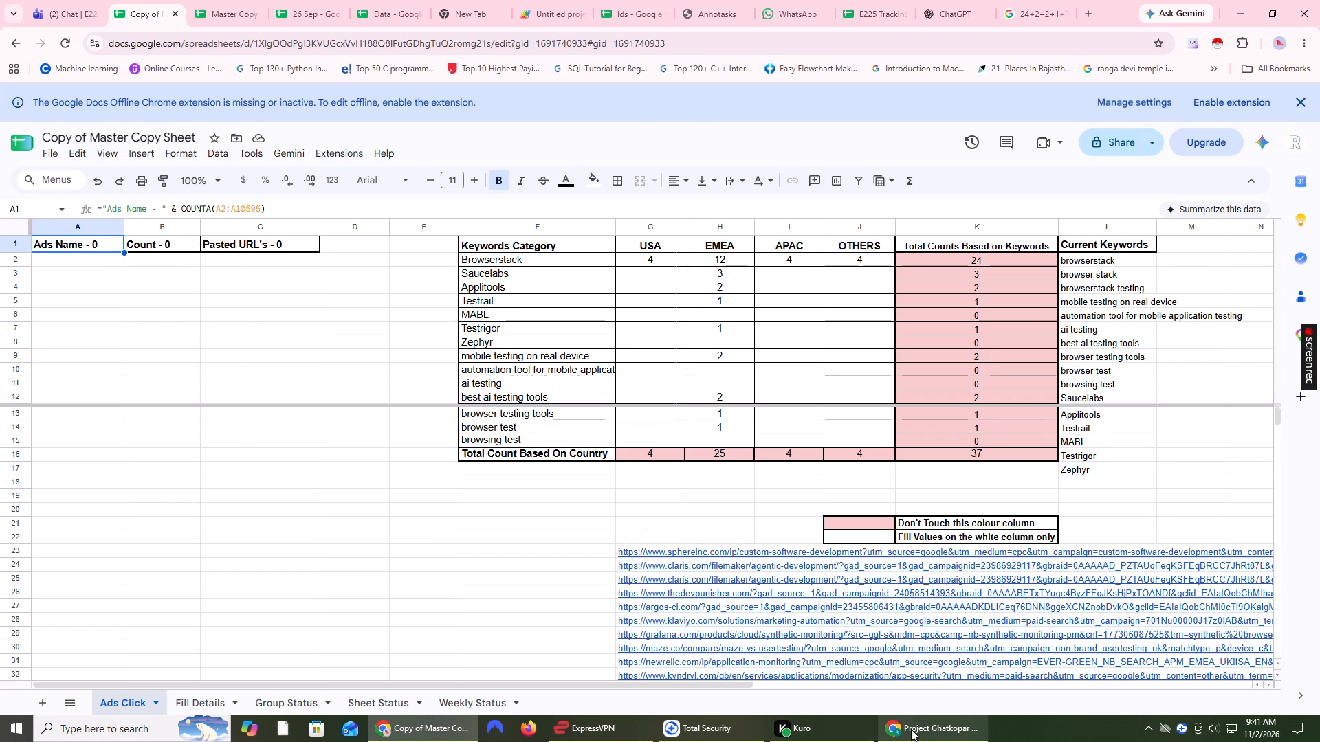
Check the last day's LT Ad Click figure in Ads Click Summary (To 24 Oct) and the keyword counts in the original Master Copy Sheet's Ads Click sheet.
left_click(931, 739)
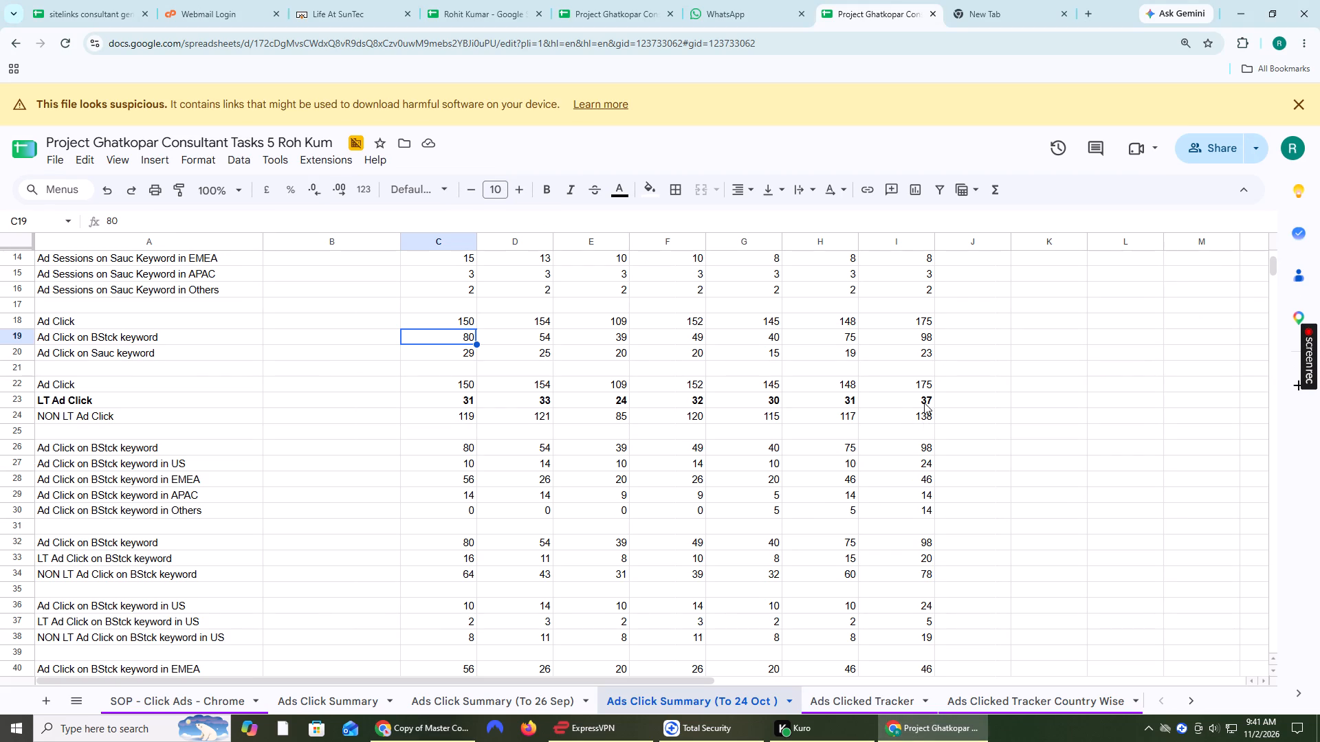
left_click(924, 403)
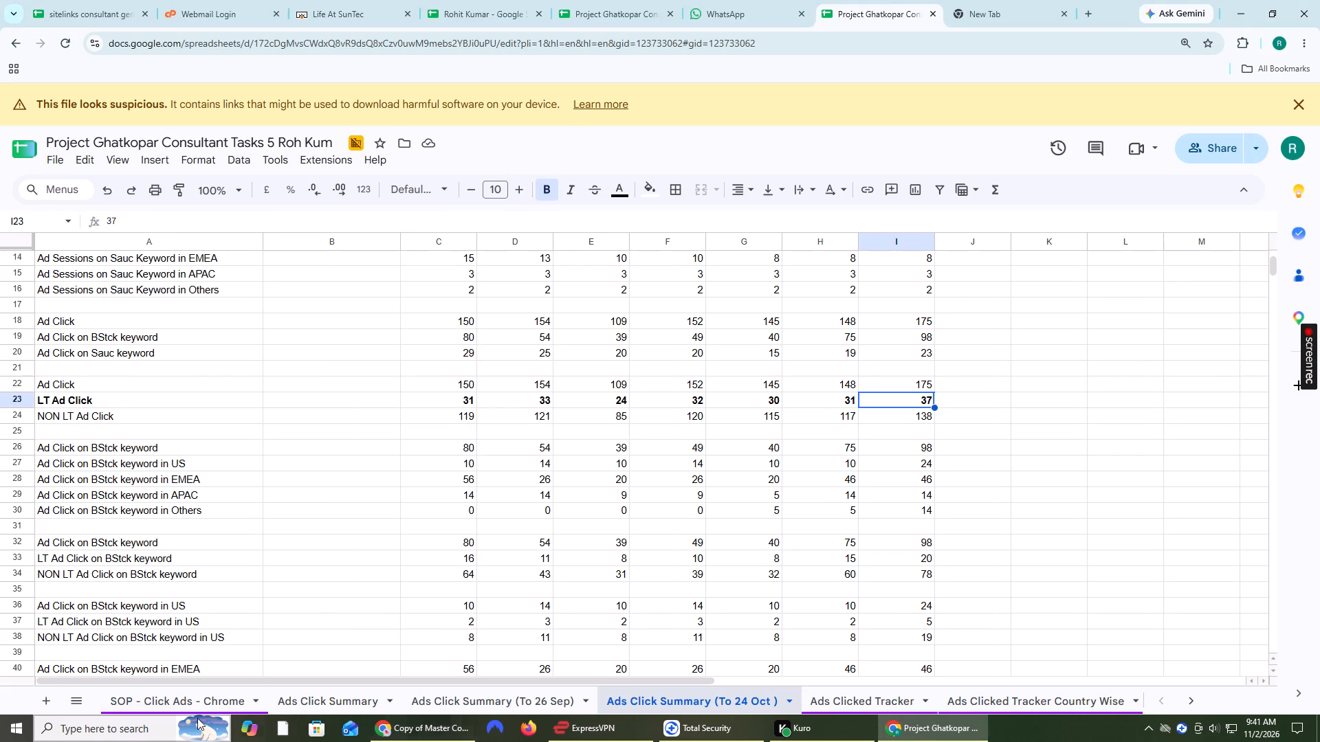
left_click(412, 728)
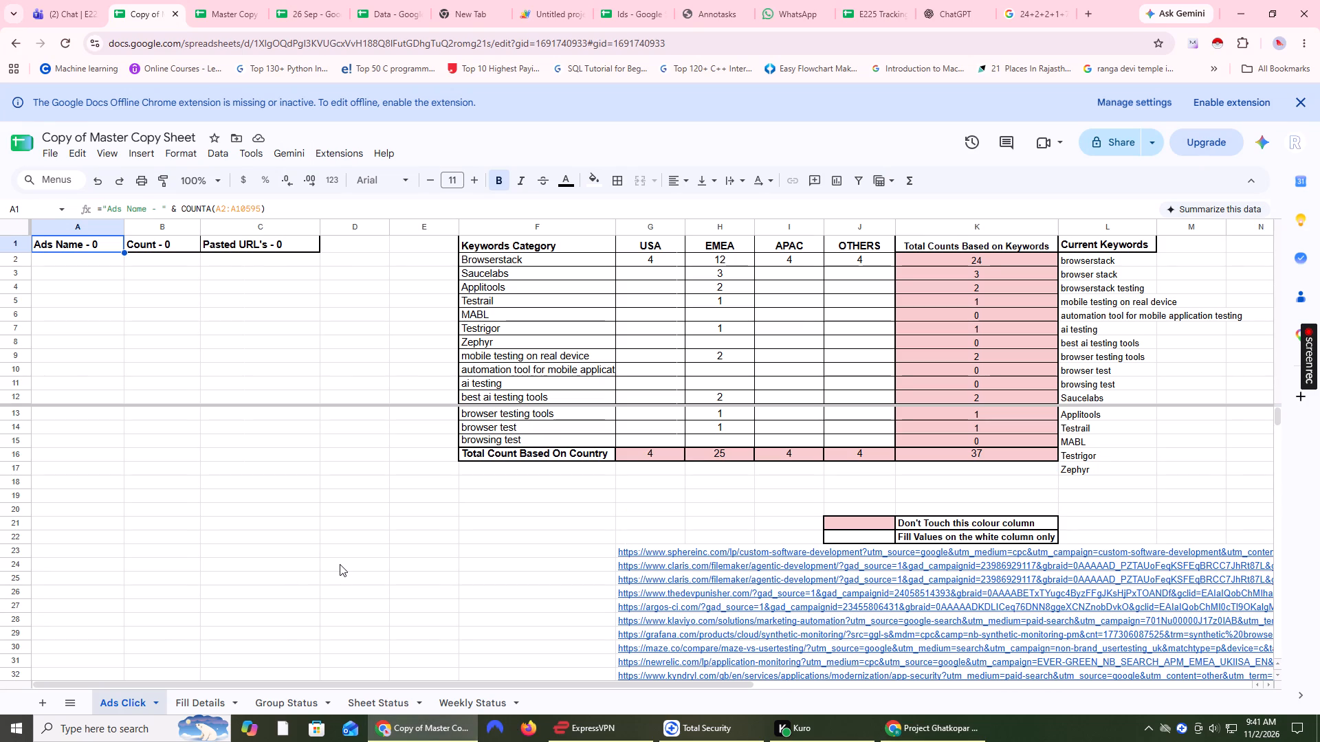
scroll(340, 564, "up", 1)
left_click(212, 0)
left_click(204, 704)
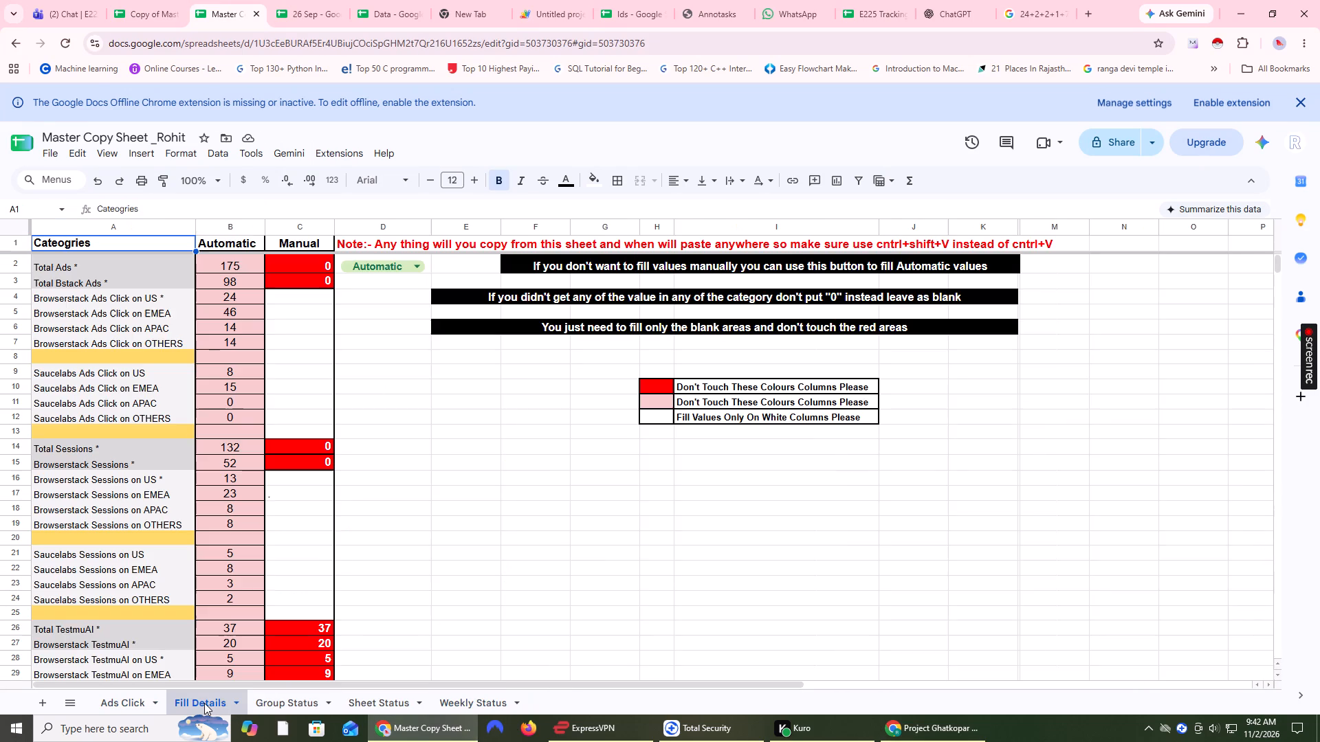
left_click(111, 700)
scroll(533, 572, "up", 1)
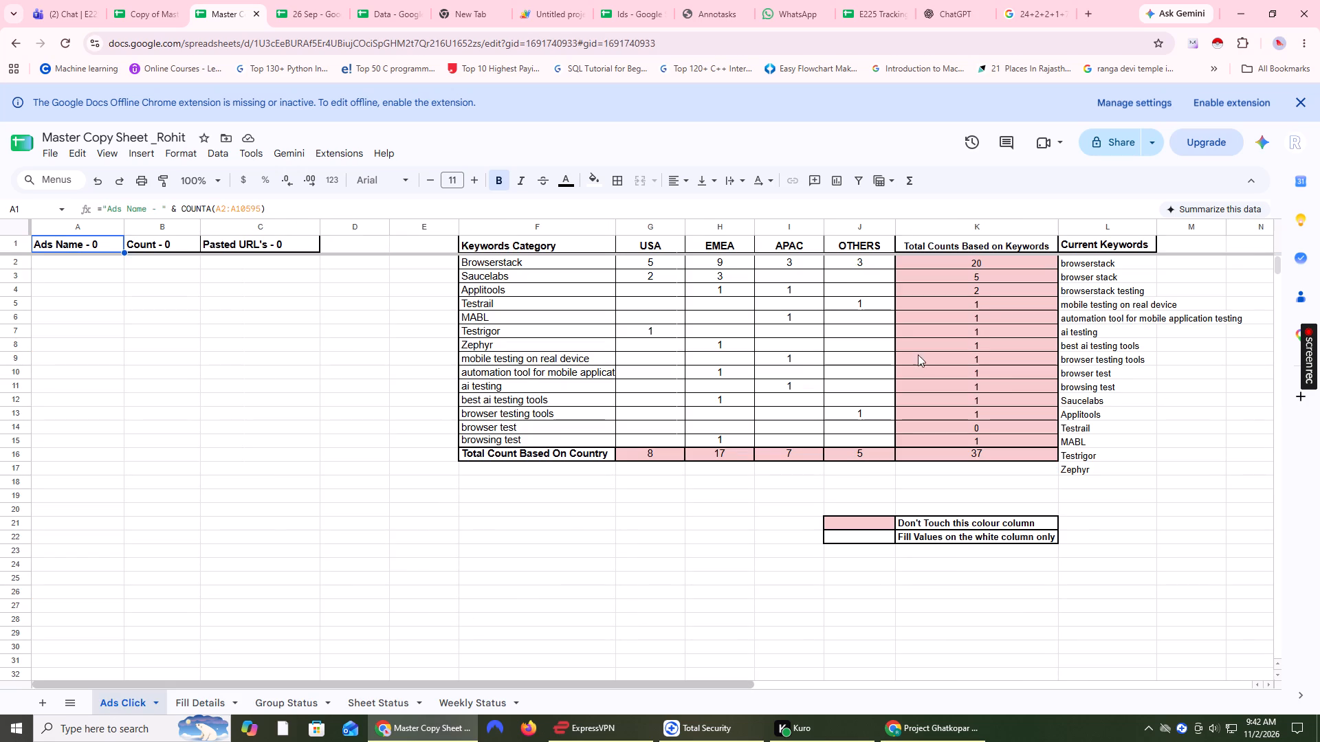
In Copy of Master Copy Sheet, set the Browserstack row's counts to USA 5, EMEA 9, APAC 3 and OTHERS 3.
left_click(152, 0)
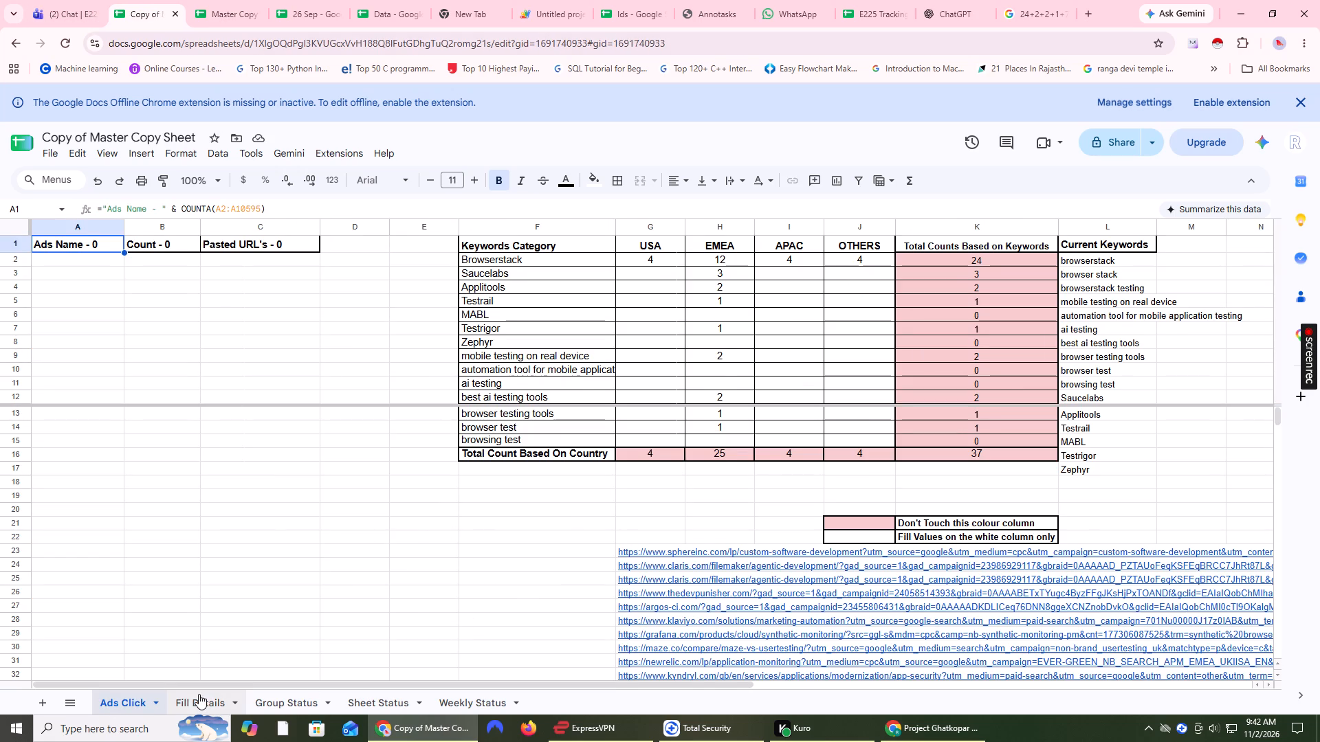
left_click(643, 262)
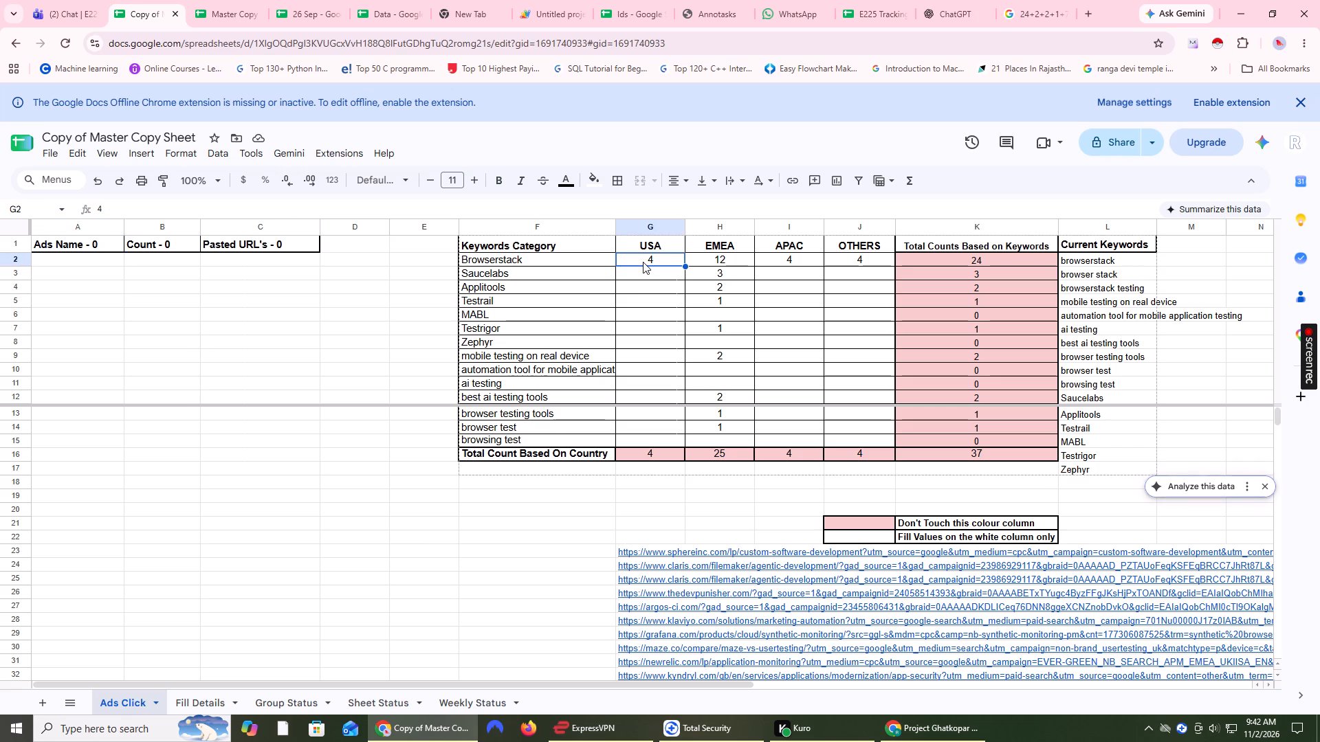
key("5")
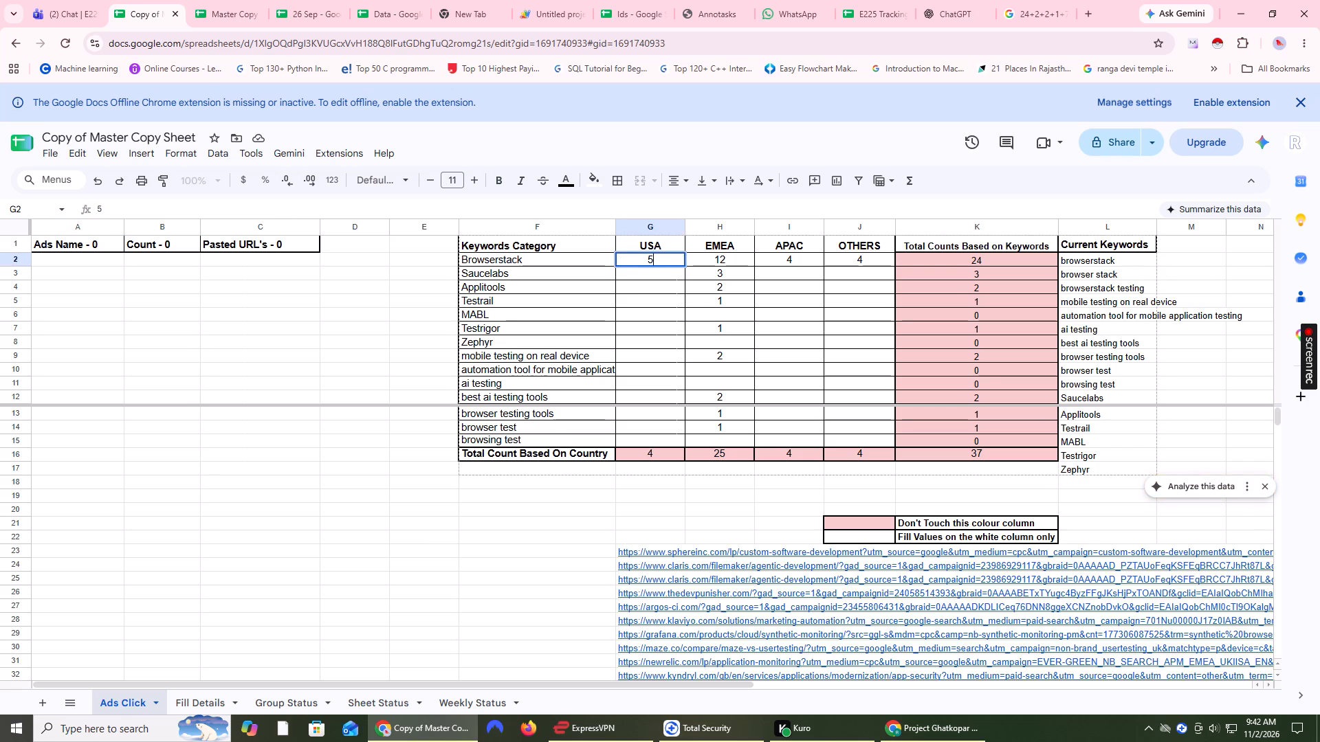
key("Right")
key("9")
key("Right")
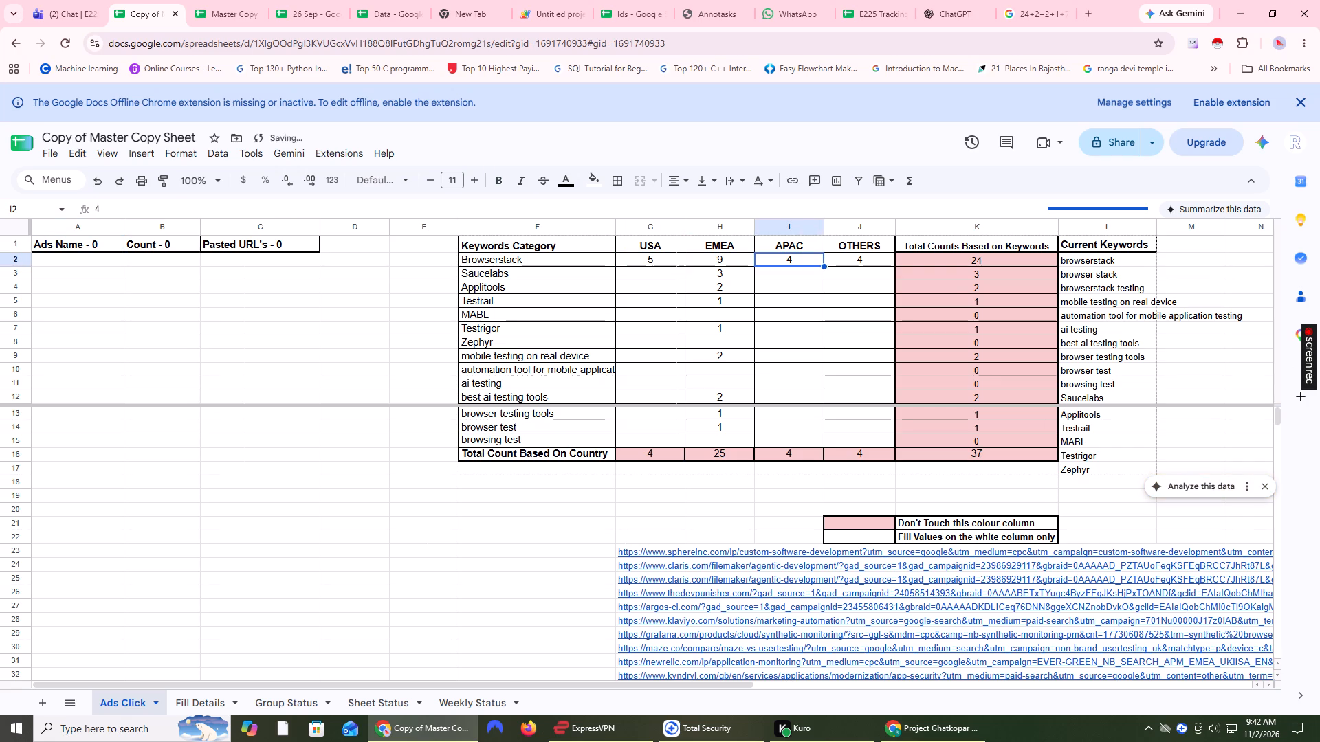
key("3")
key("Right")
key("3")
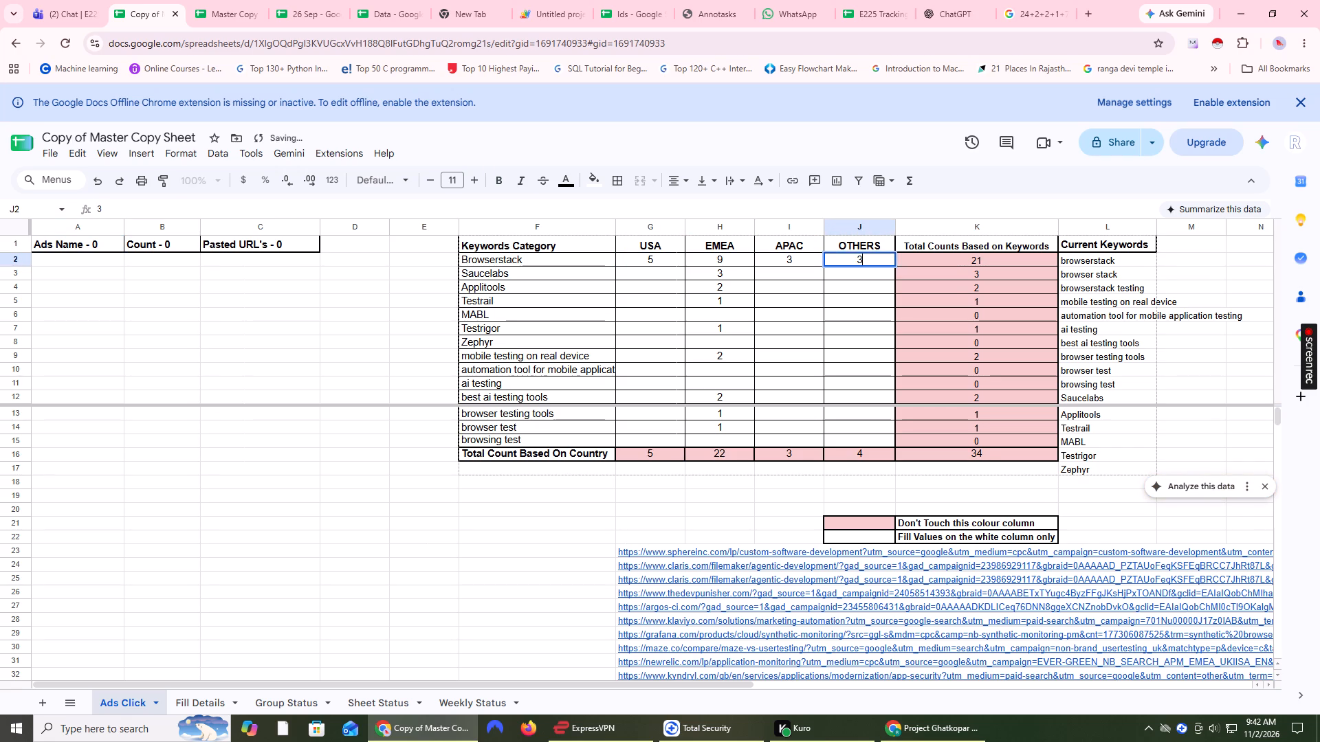
left_click(795, 332)
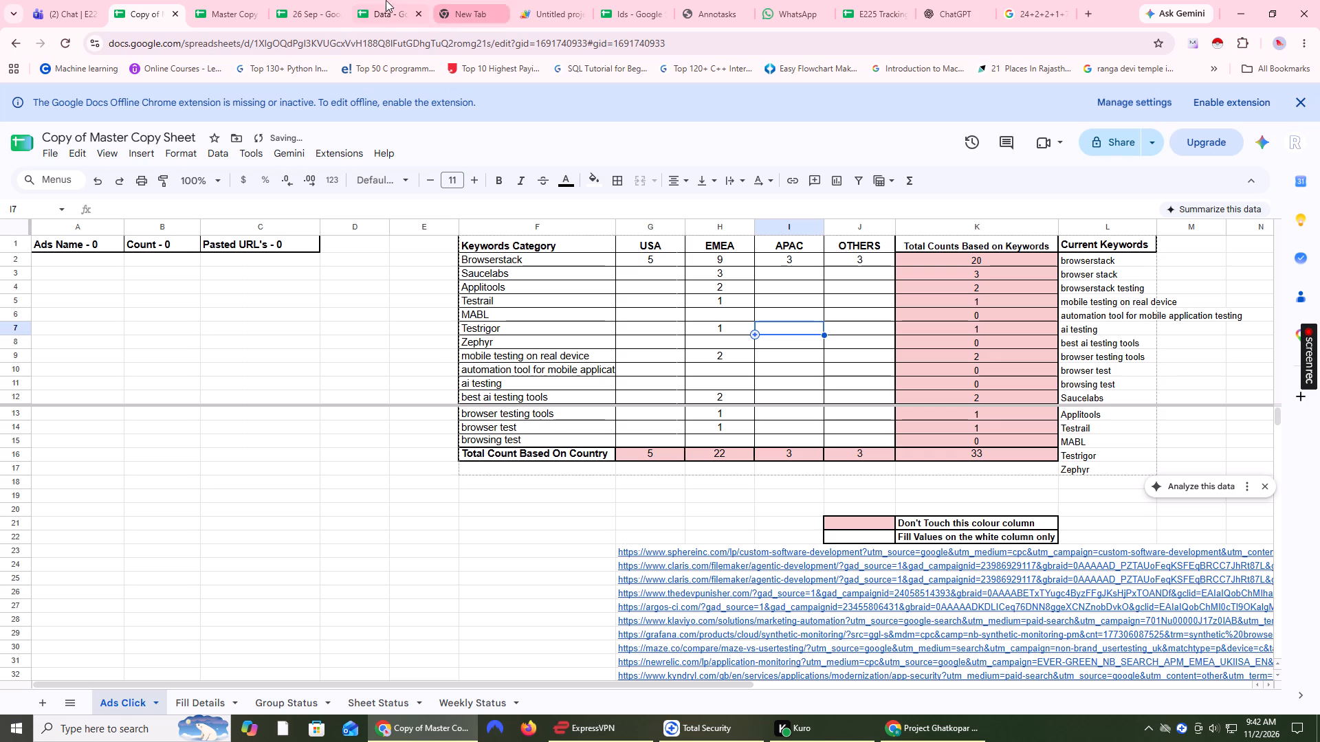
Set the Saucelabs row's counts to USA 2 and EMEA 3, following the original Master Copy Sheet.
left_click(215, 0)
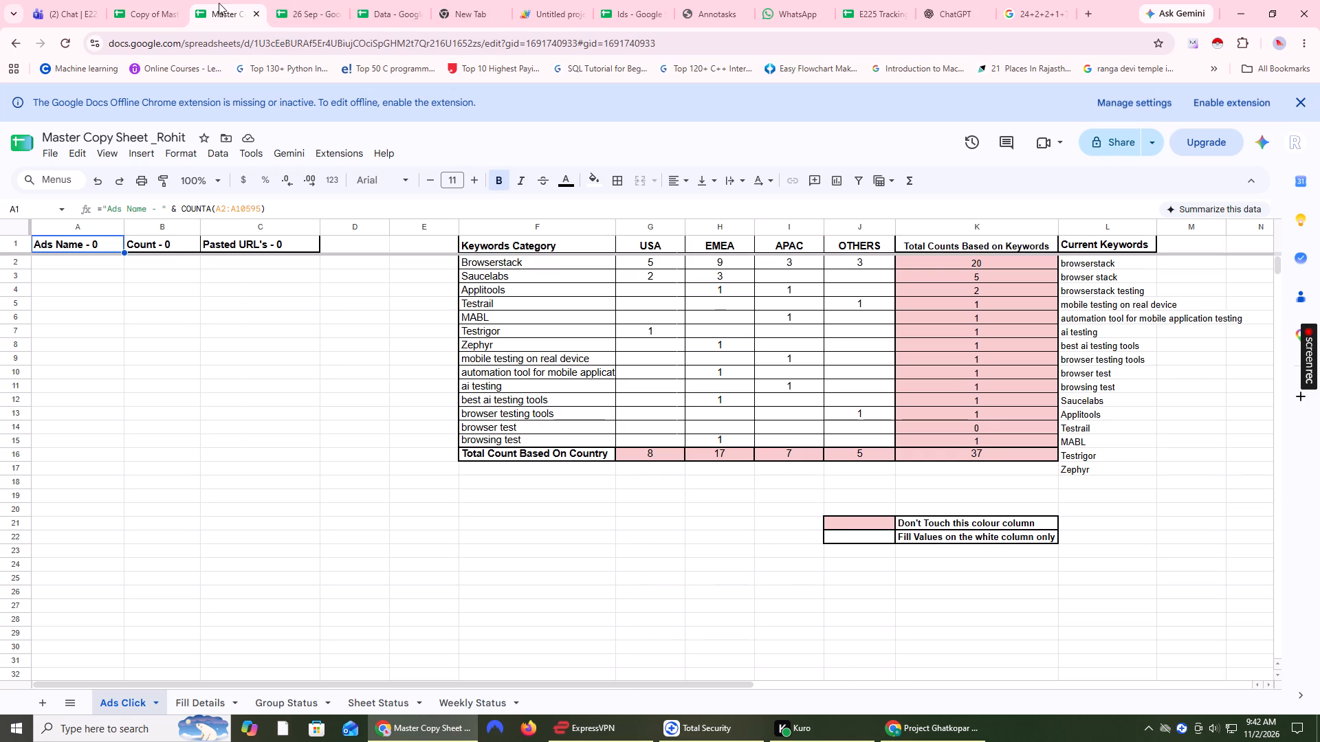
left_click(152, 0)
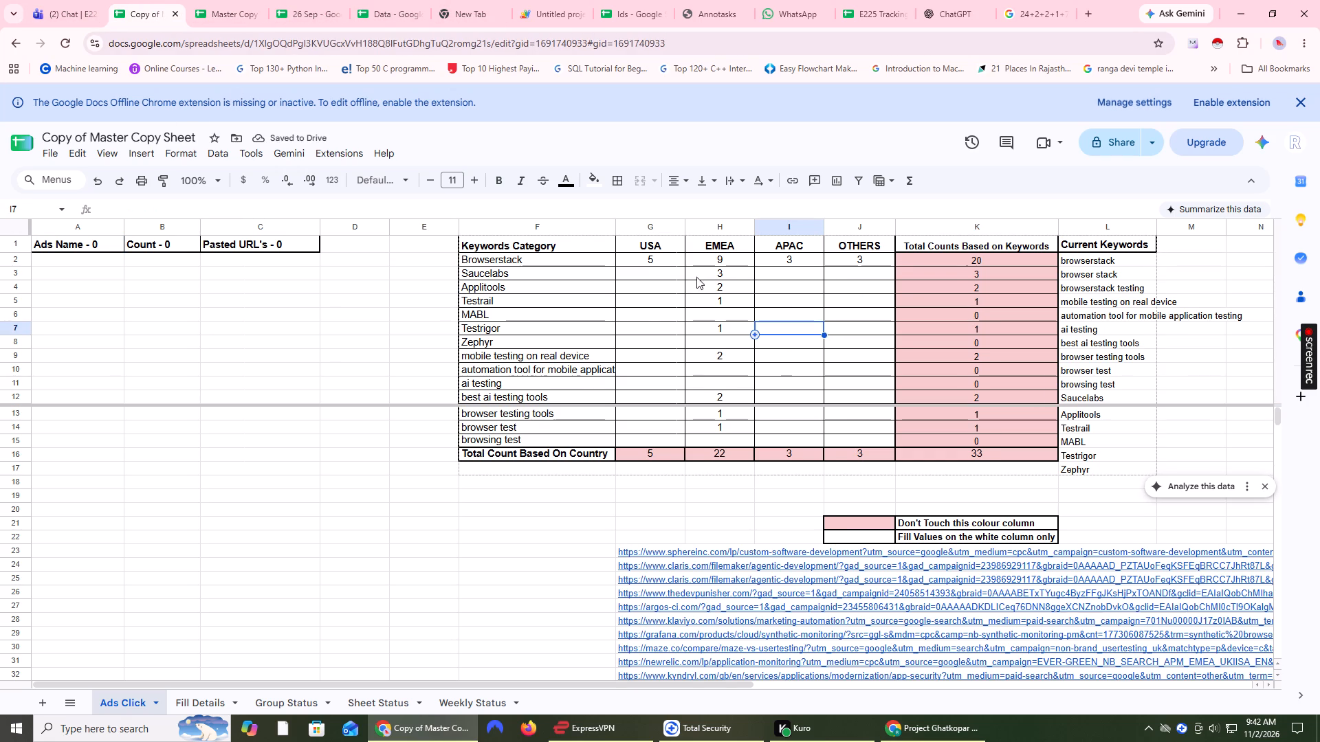
left_click(671, 271)
key("2")
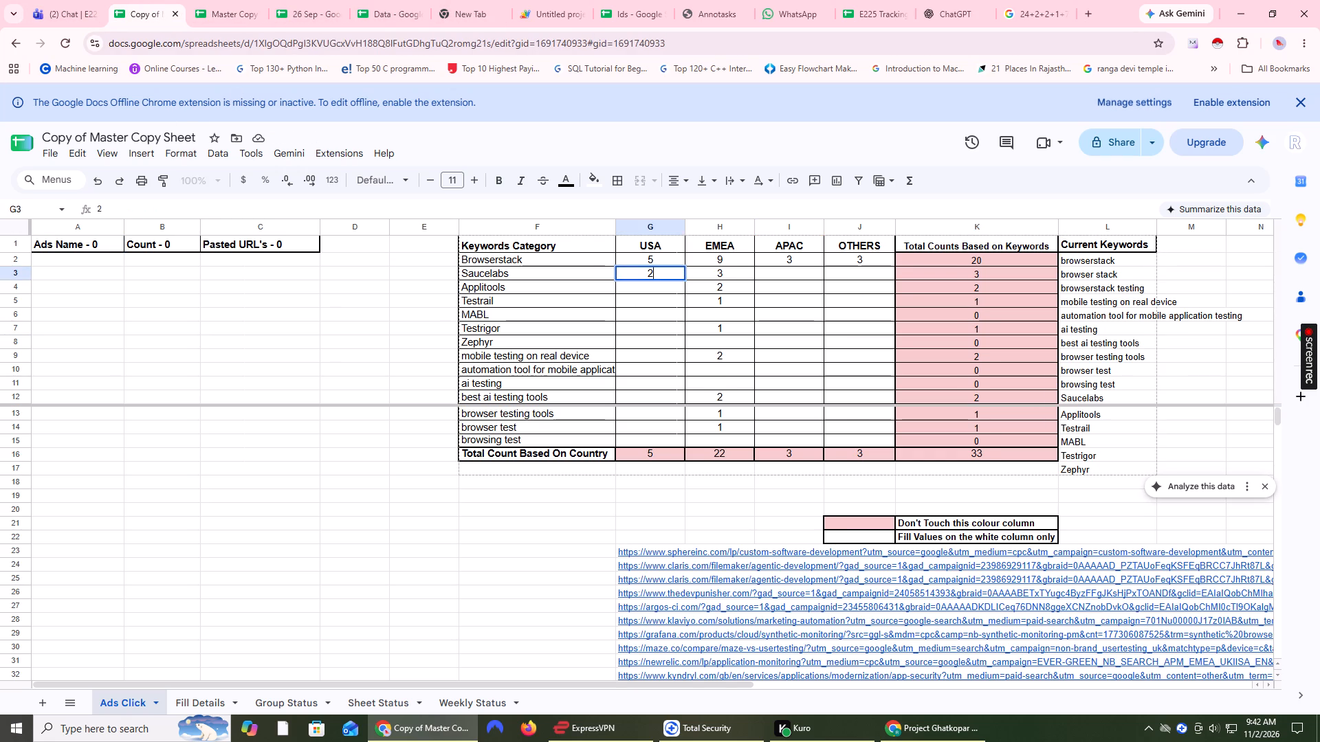
key("Right")
key("3")
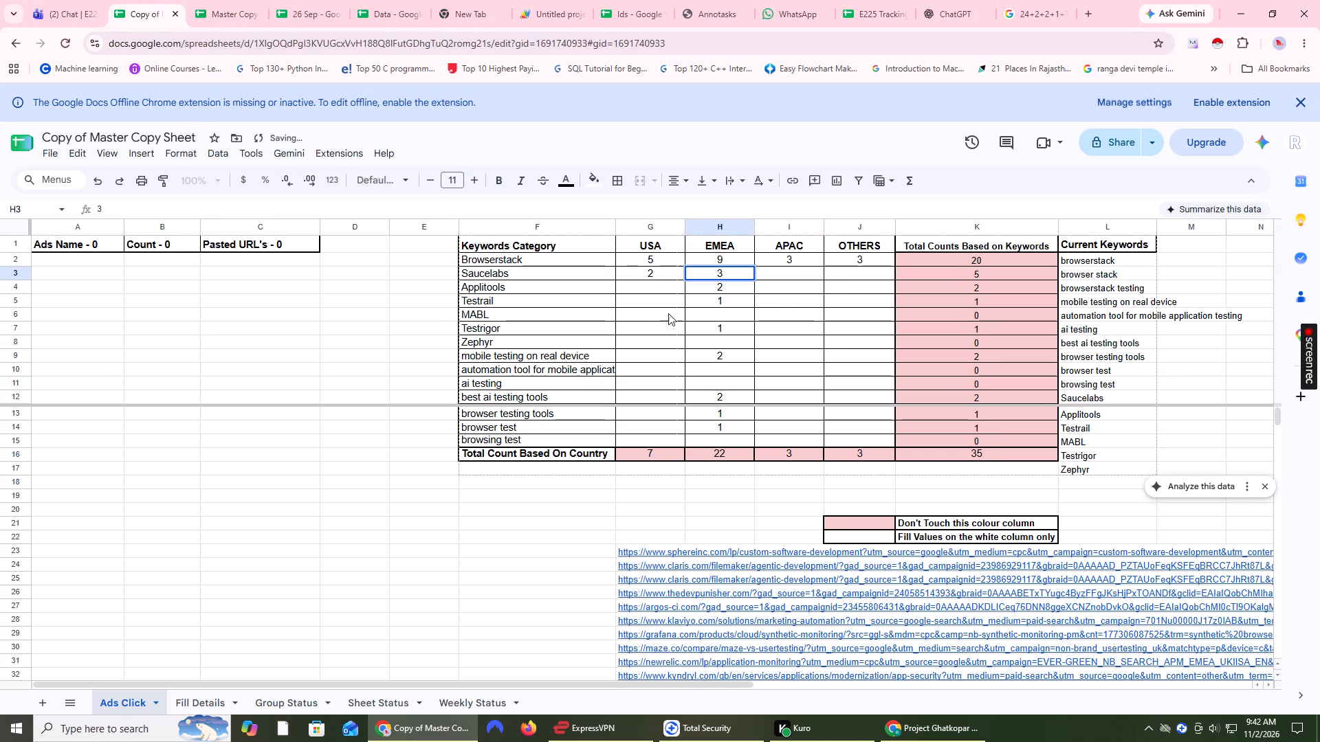
left_click(657, 341)
Set the Applitools row's counts to EMEA 1 and APAC 1, following the original Master Copy Sheet.
left_click(238, 0)
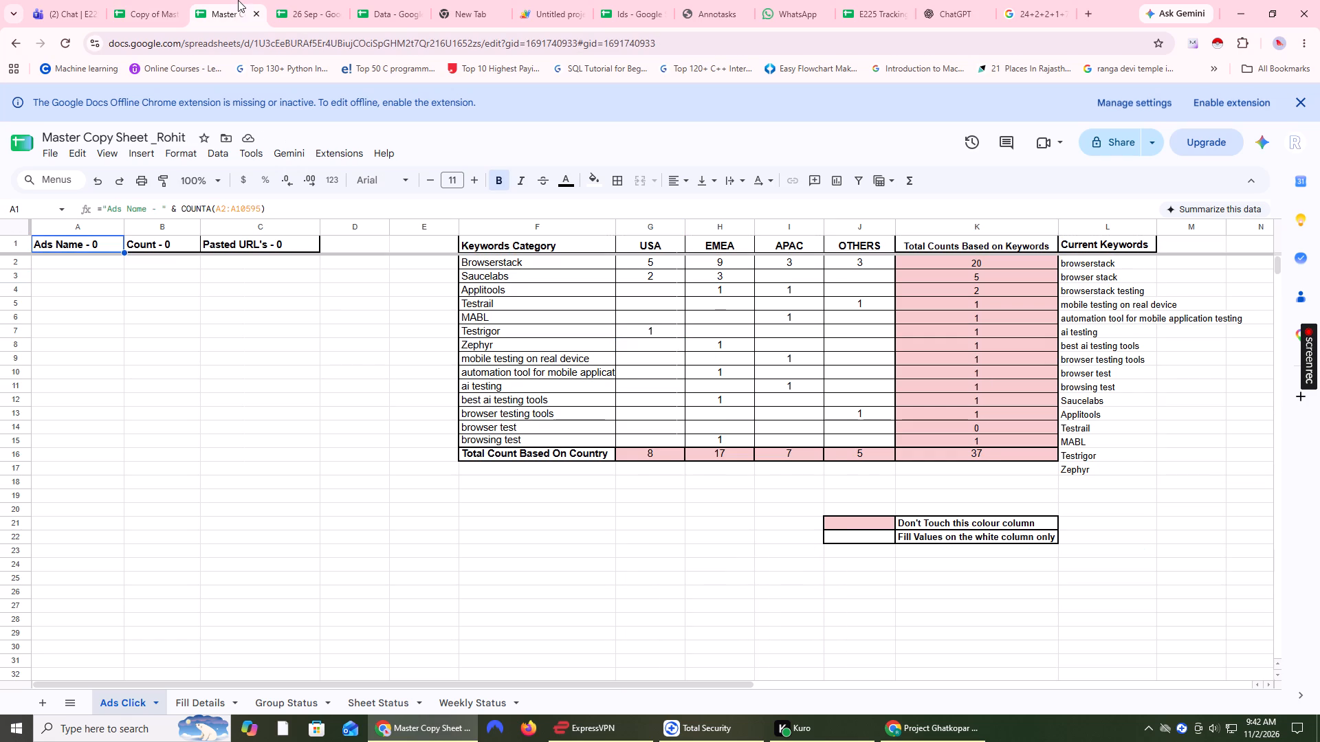
left_click(149, 0)
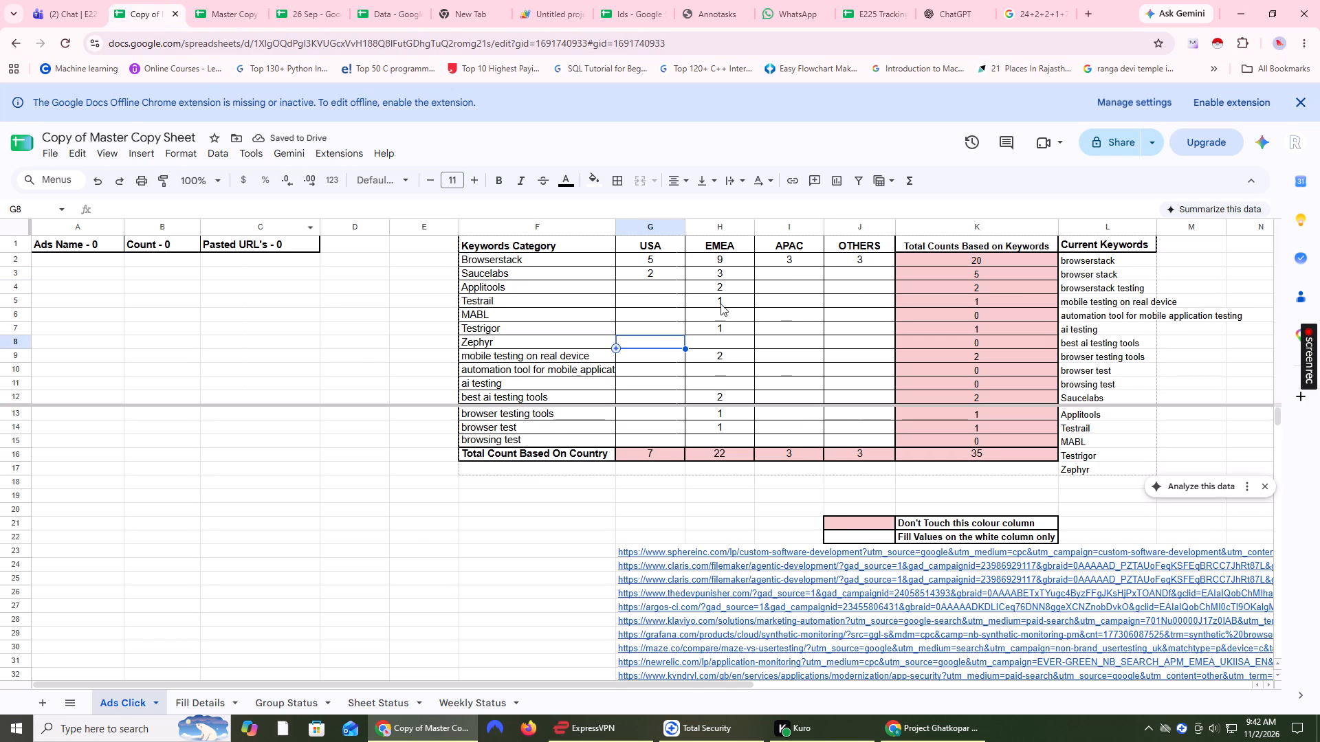
left_click(713, 289)
key("1")
key("Return")
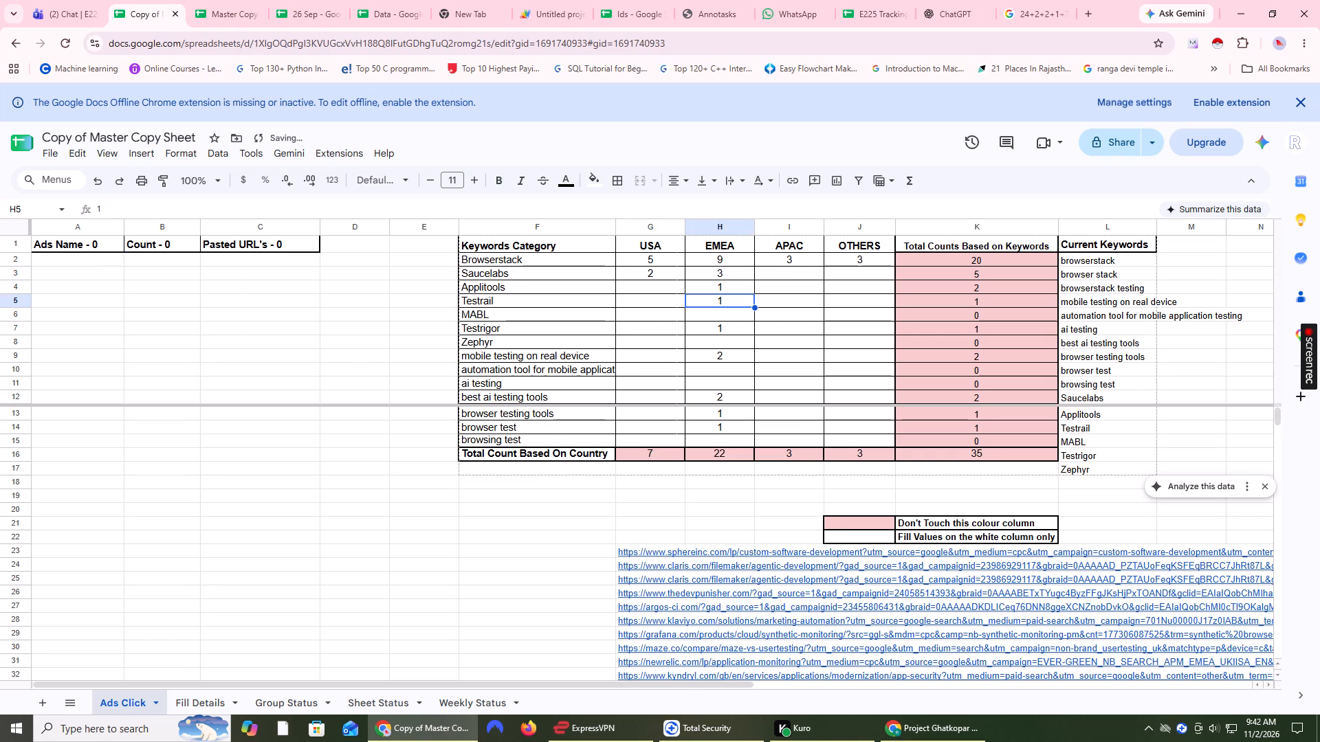
left_click(795, 286)
key("1")
left_click(745, 323)
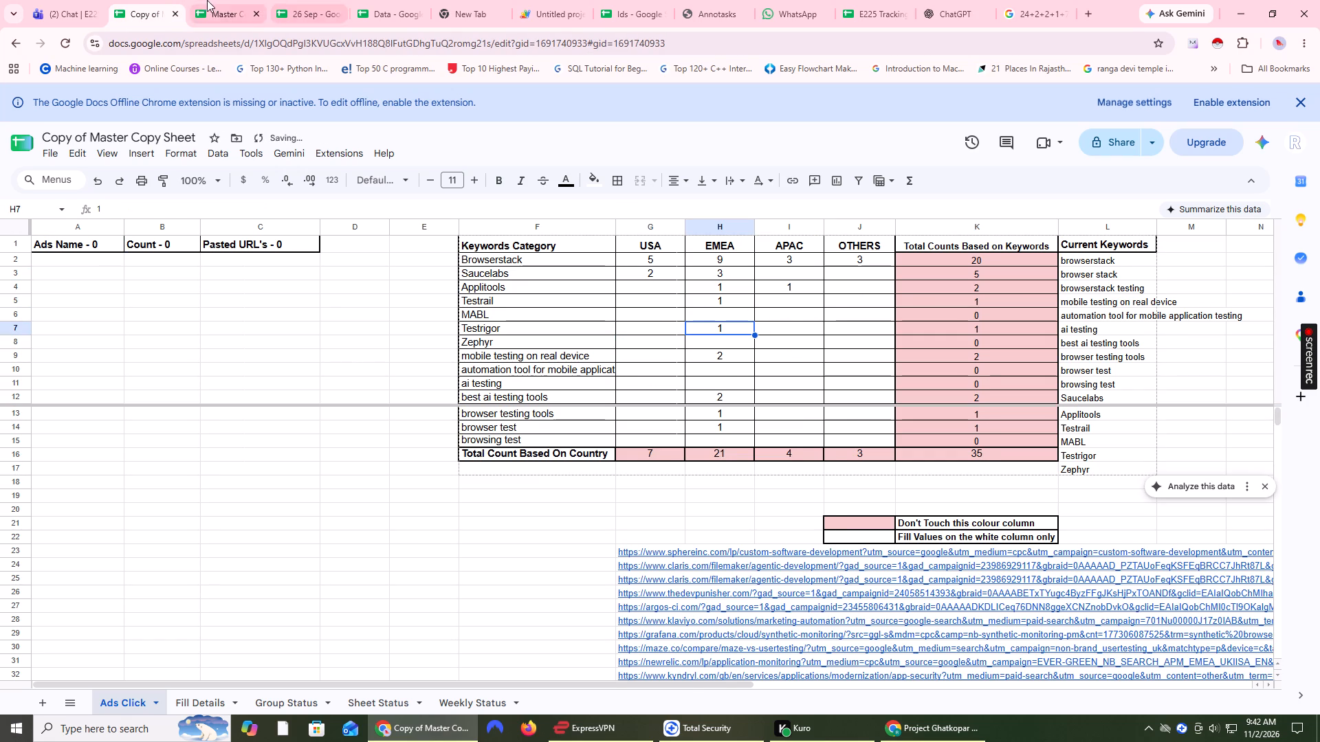
Match the Testrail row to the original Master Copy Sheet by entering 1 under OTHERS and clearing its EMEA count.
left_click(206, 0)
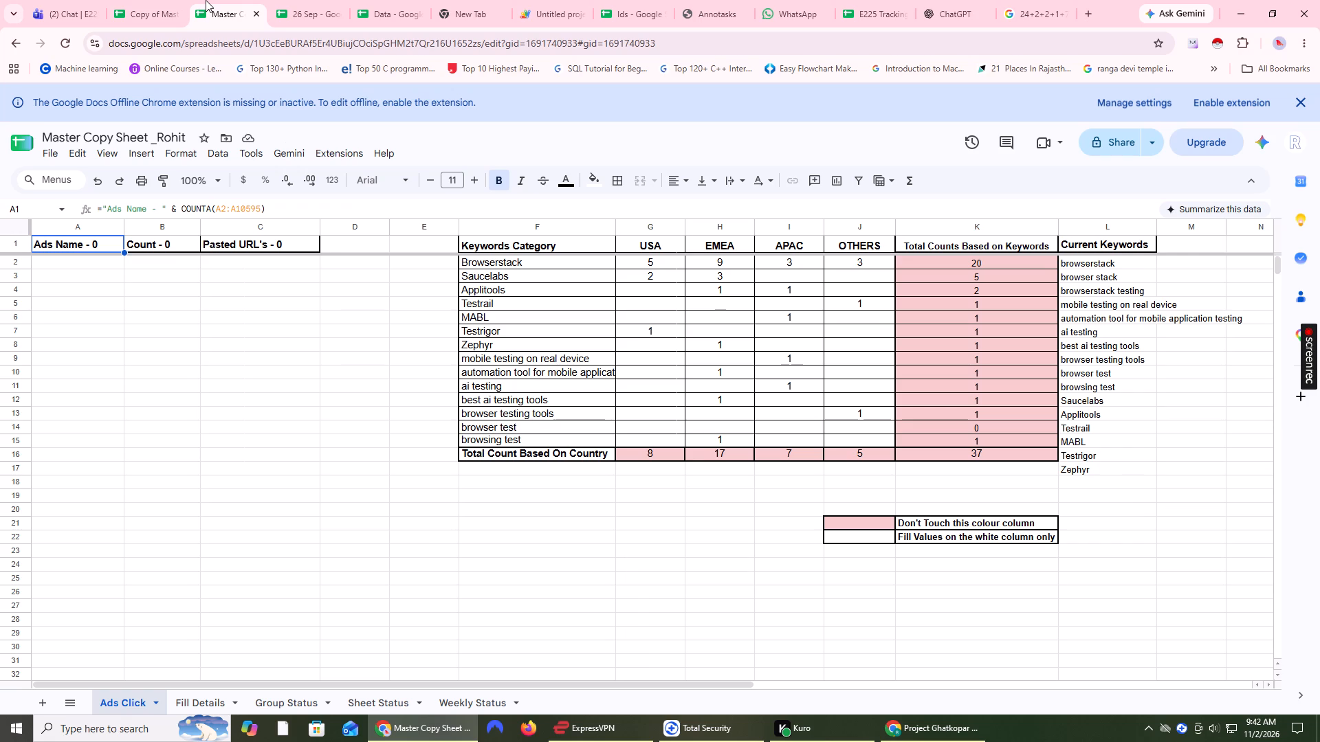
left_click(161, 0)
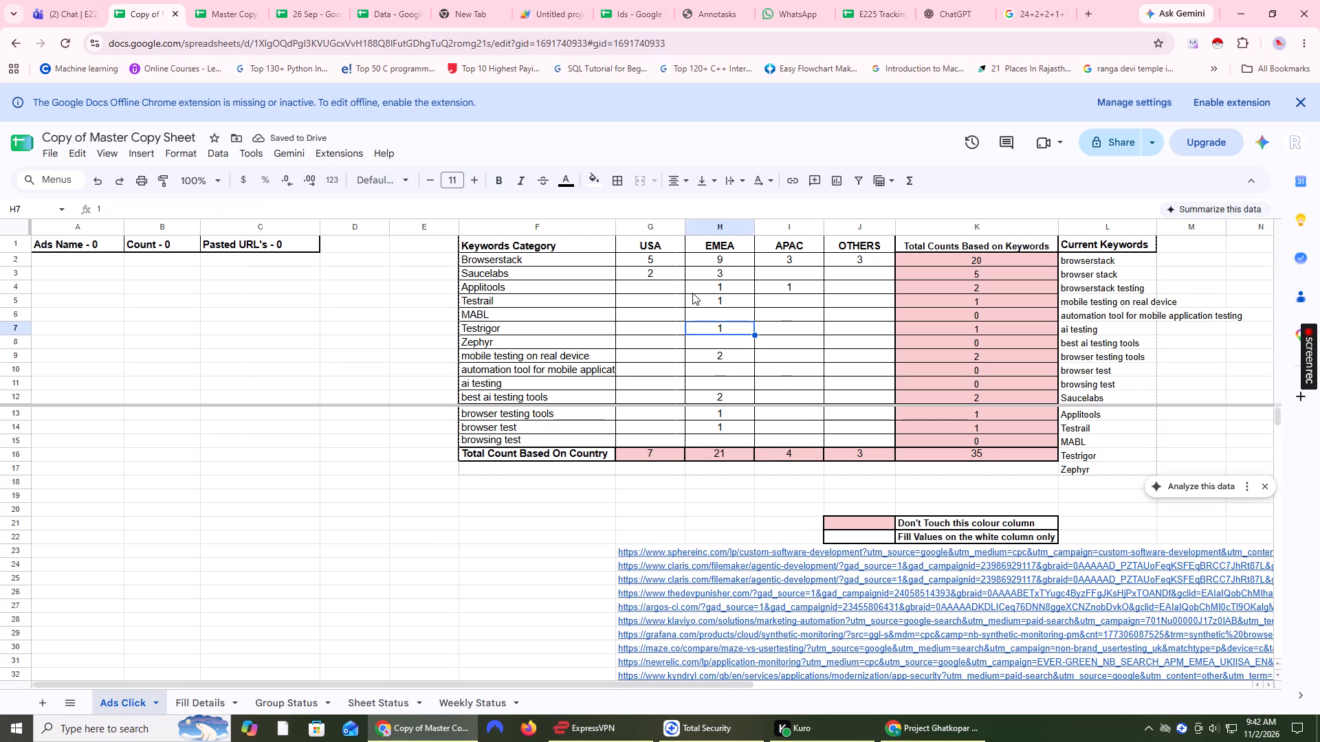
left_click(790, 287)
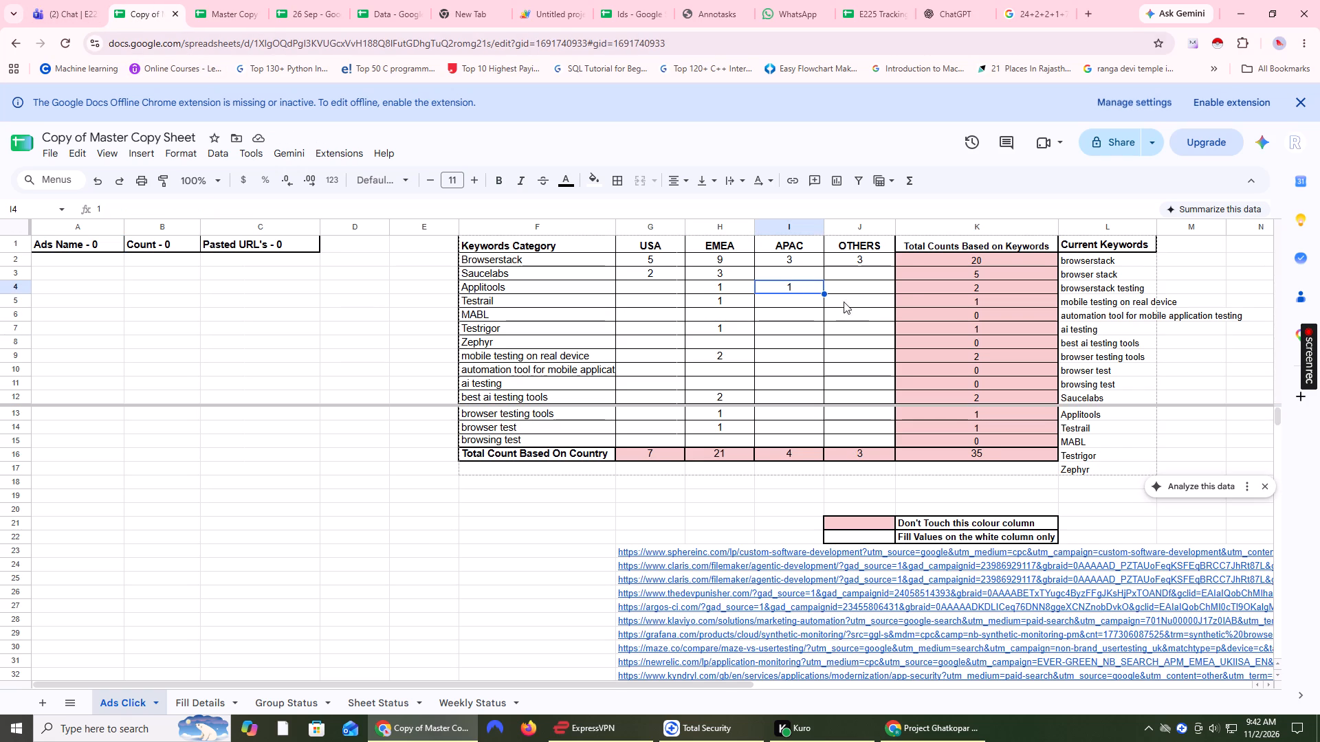
left_click(843, 304)
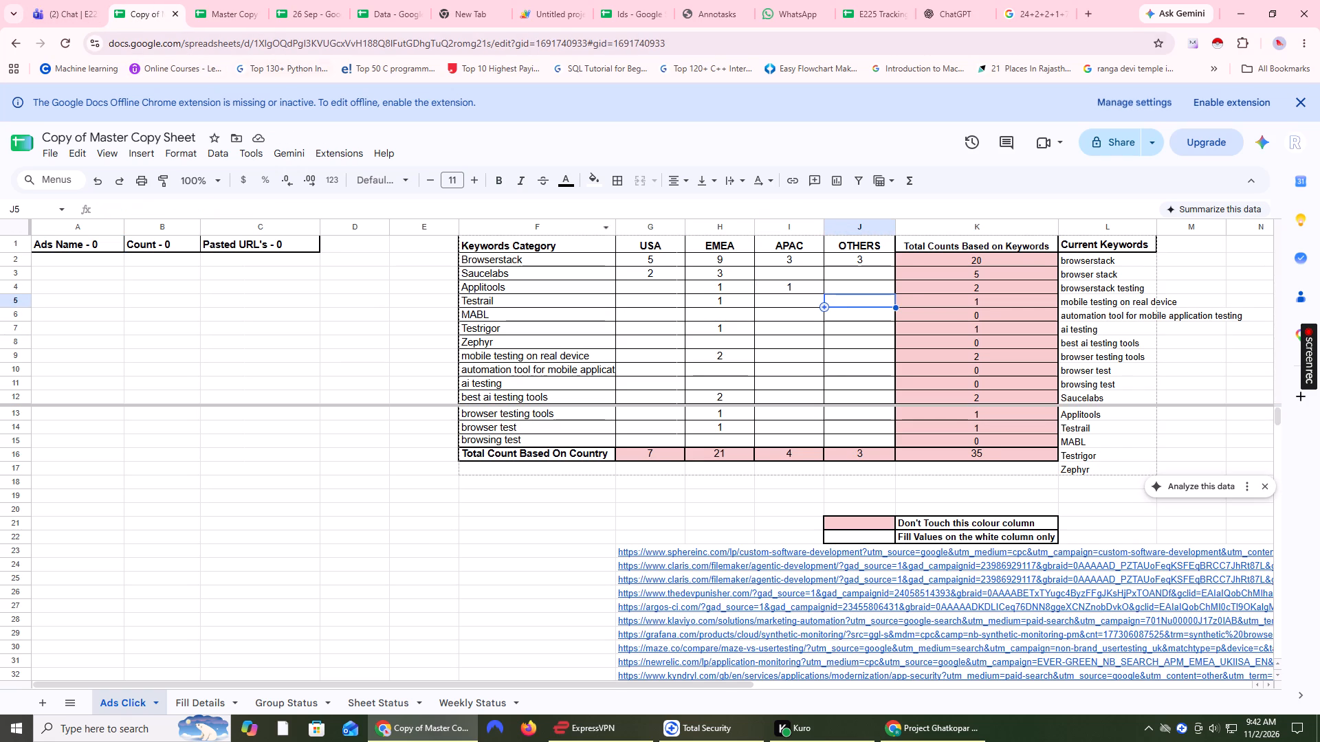
left_click(225, 0)
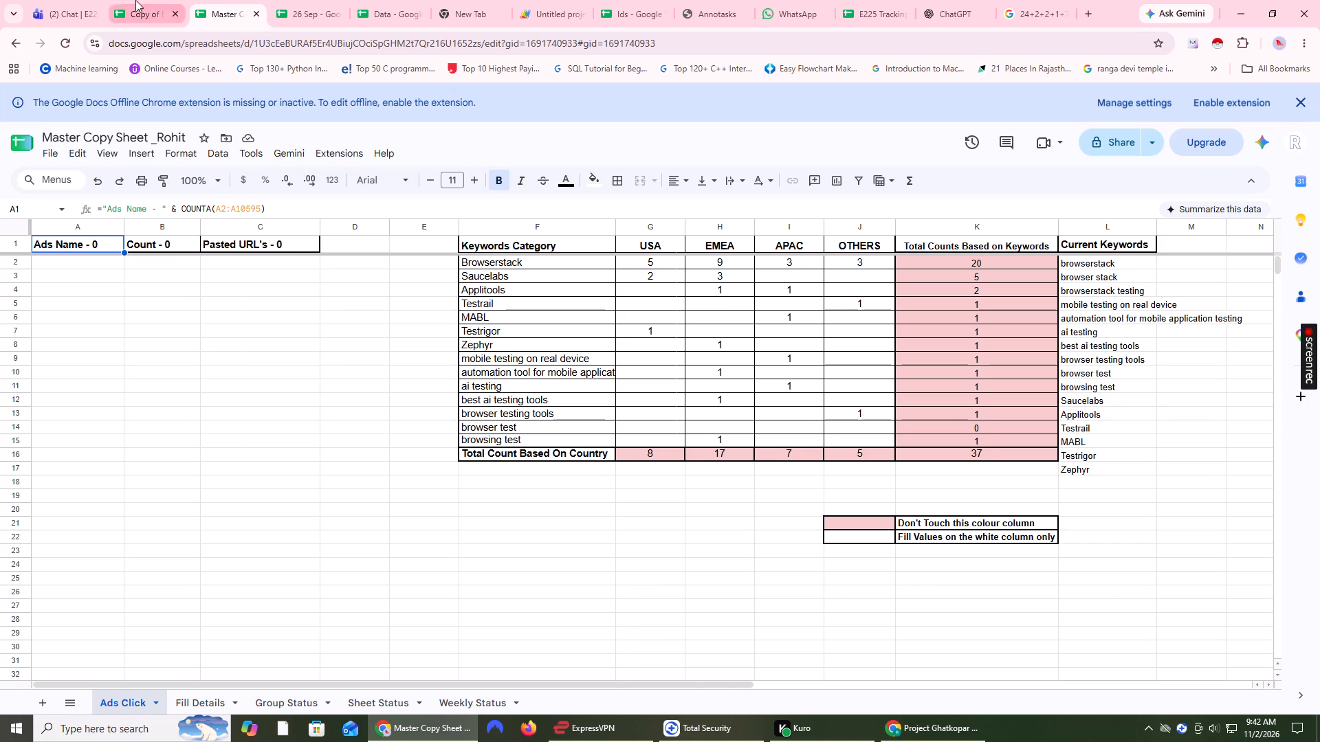
left_click(146, 0)
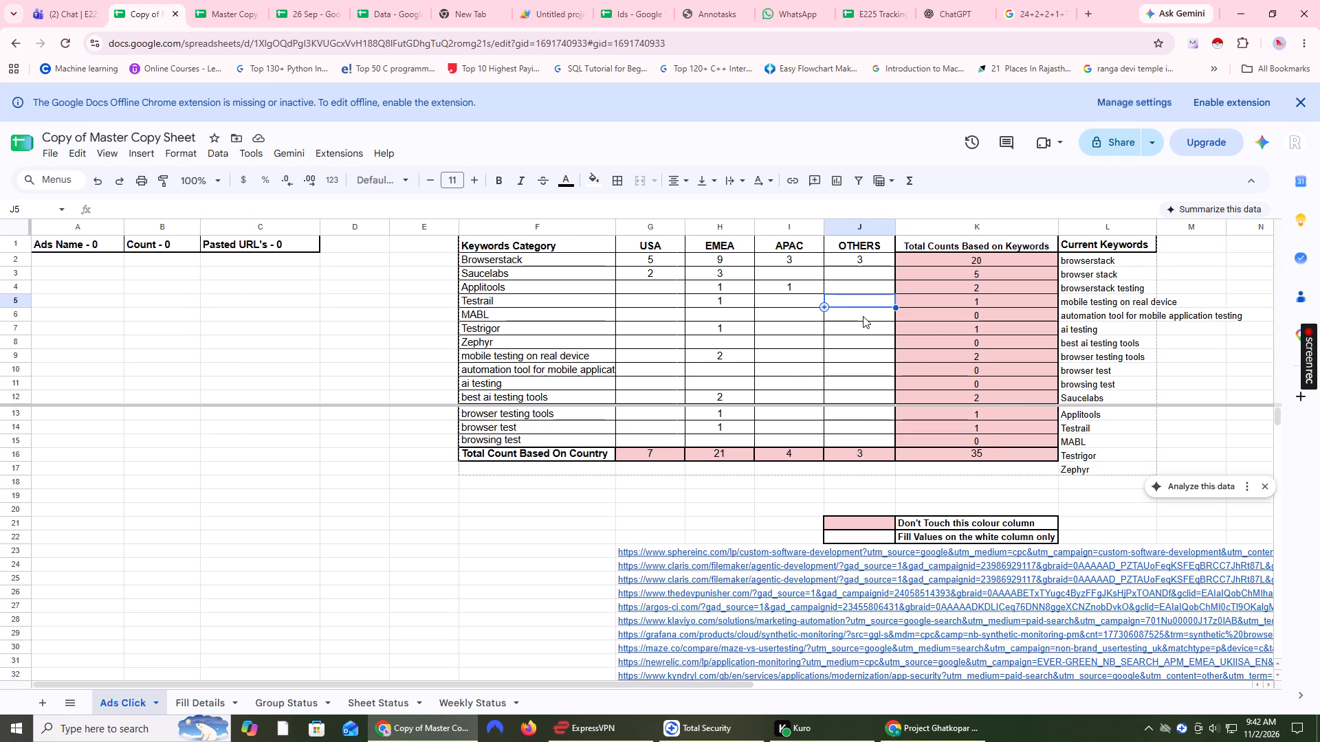
key("1")
left_click(731, 306)
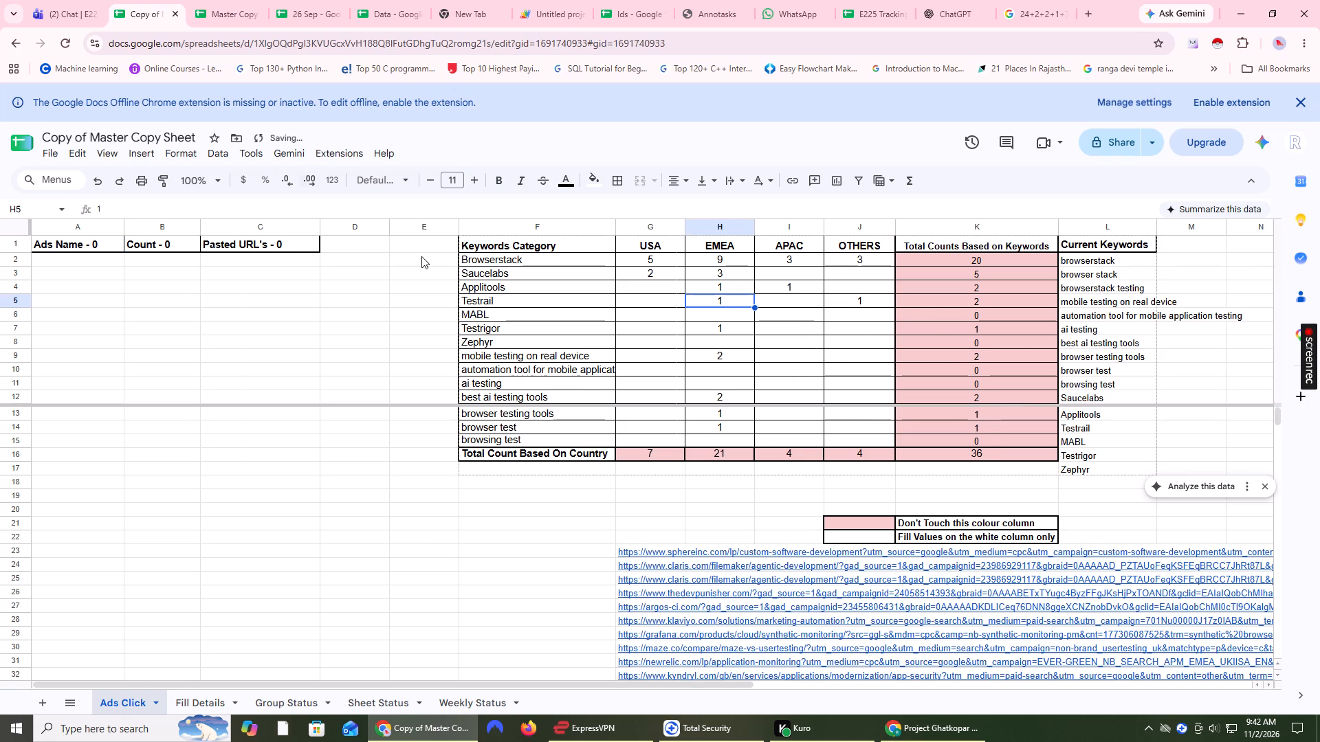
left_click(199, 0)
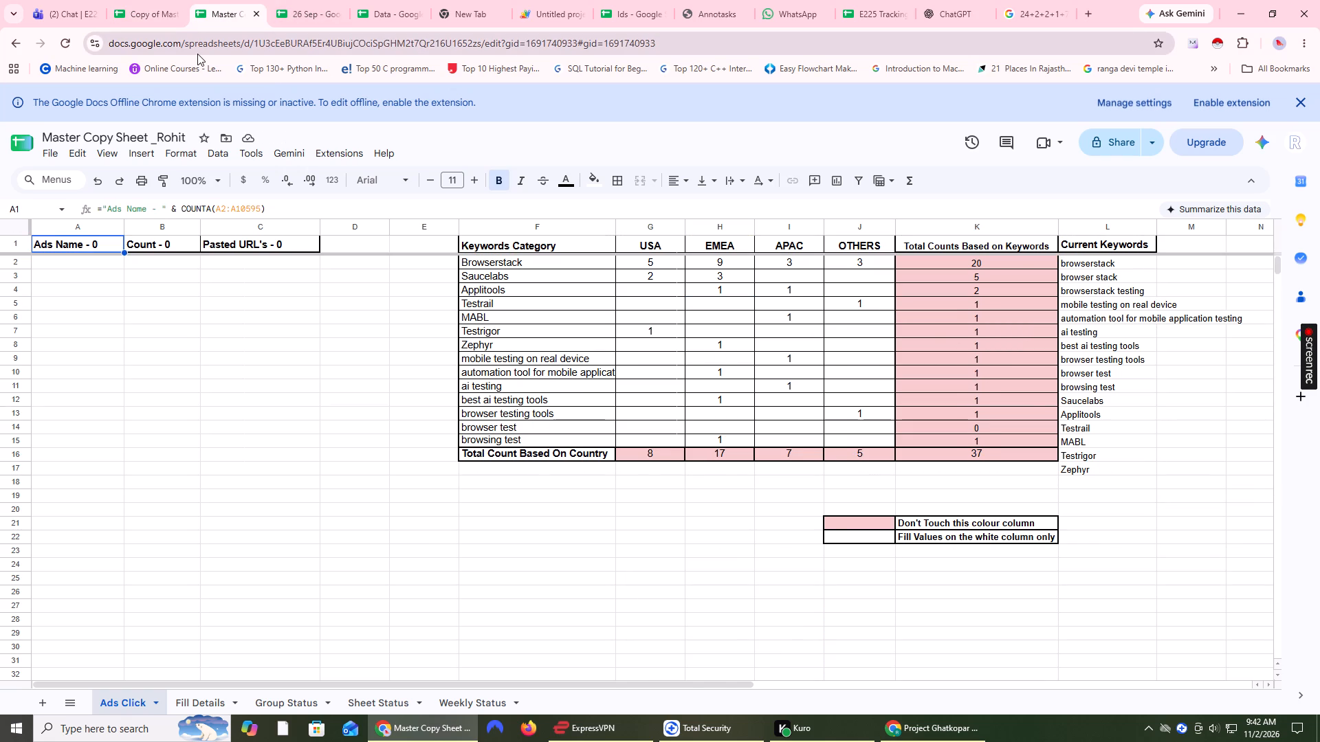
left_click(155, 0)
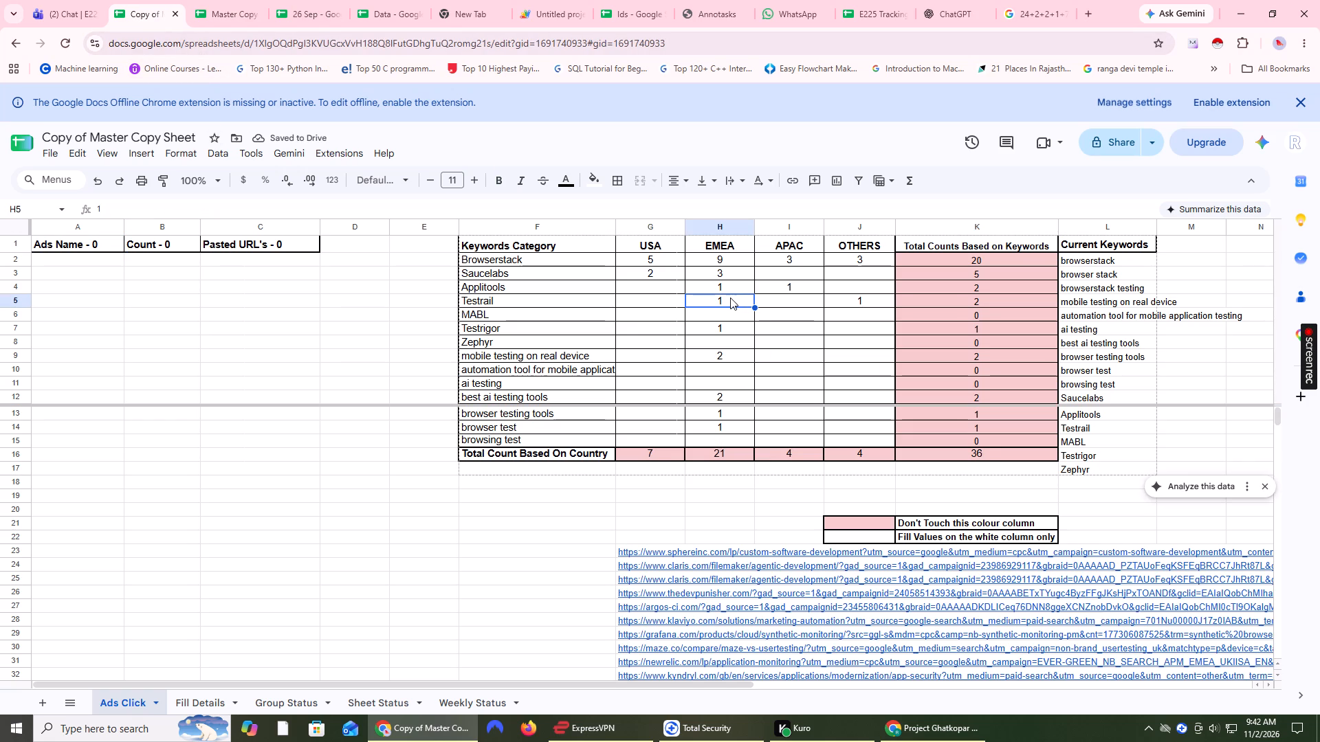
key("BackSpace")
Enter 1 as the MABL keyword's APAC count.
left_click(783, 319)
key("1")
left_click(351, 352)
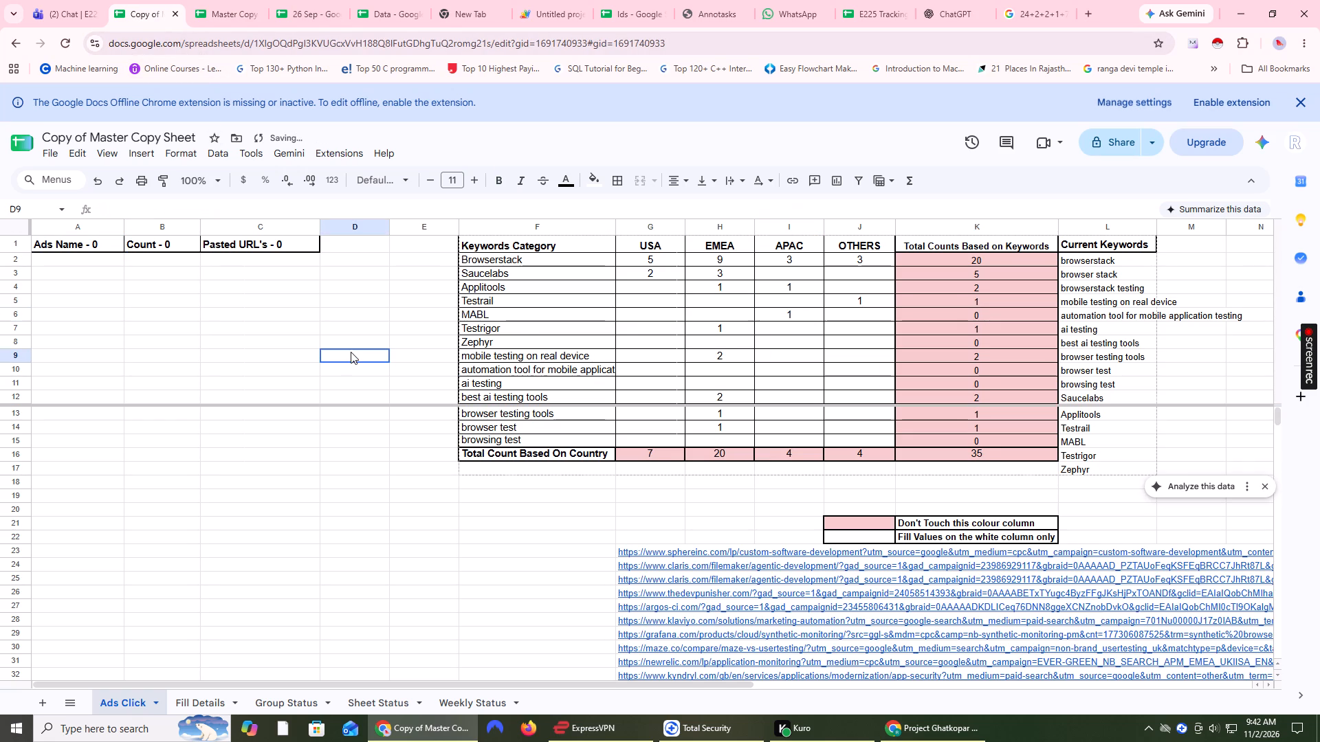
Enter 1 as the Testrigor keyword's USA count, checking the row against the original Master Copy Sheet.
left_click(317, 0)
left_click(215, 0)
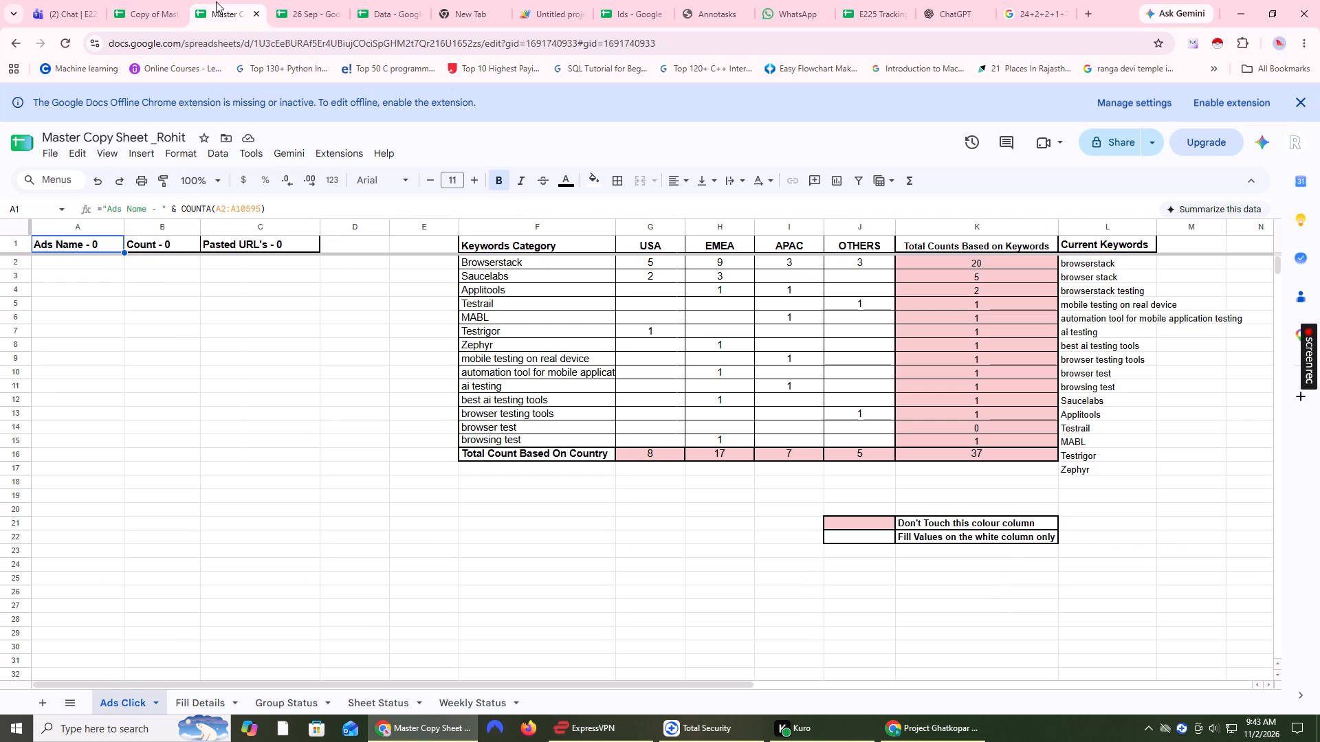
left_click(154, 0)
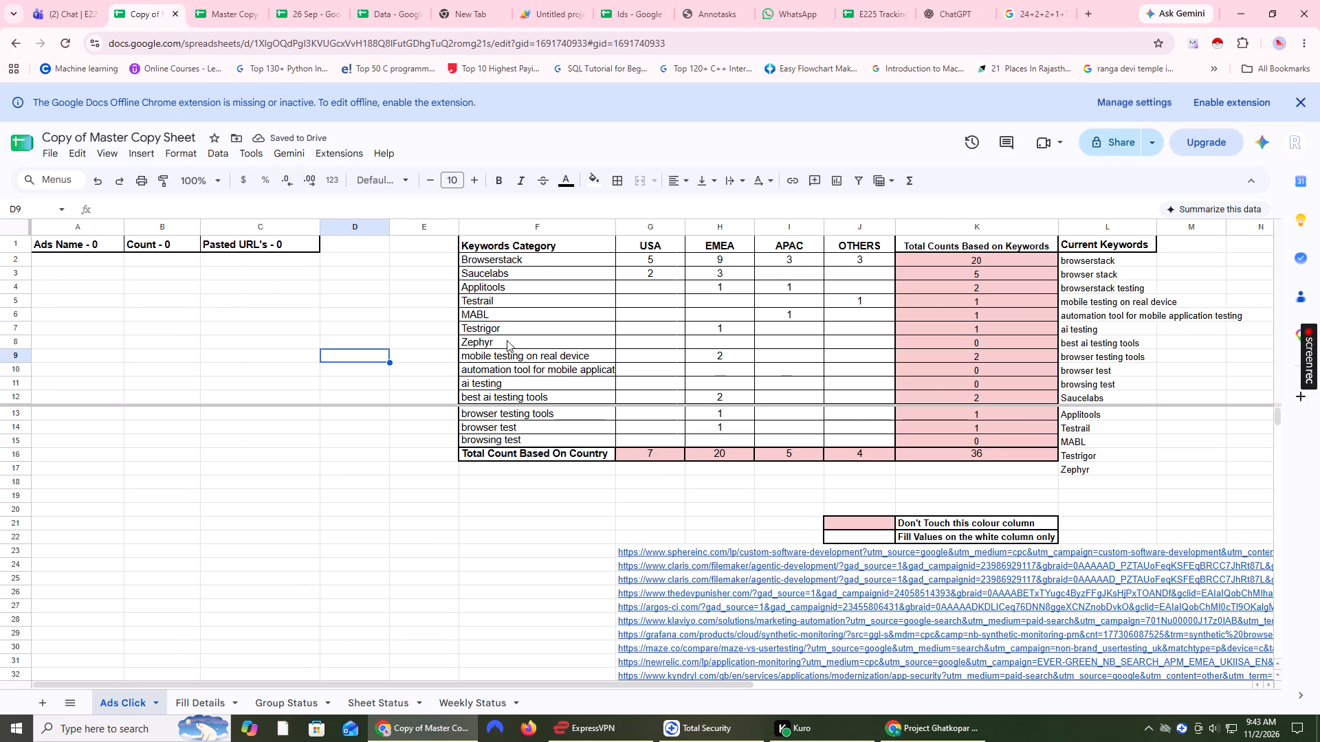
left_click(642, 330)
key("1")
left_click(643, 347)
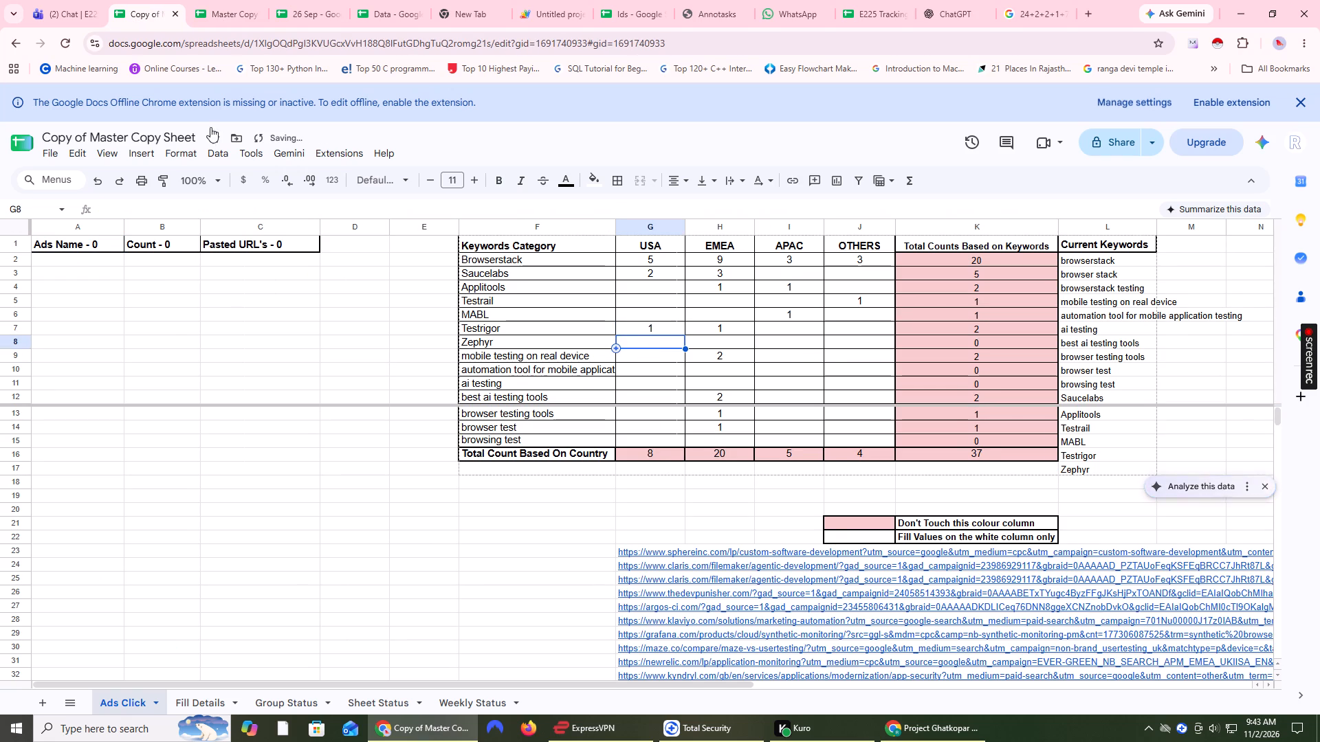
left_click(227, 0)
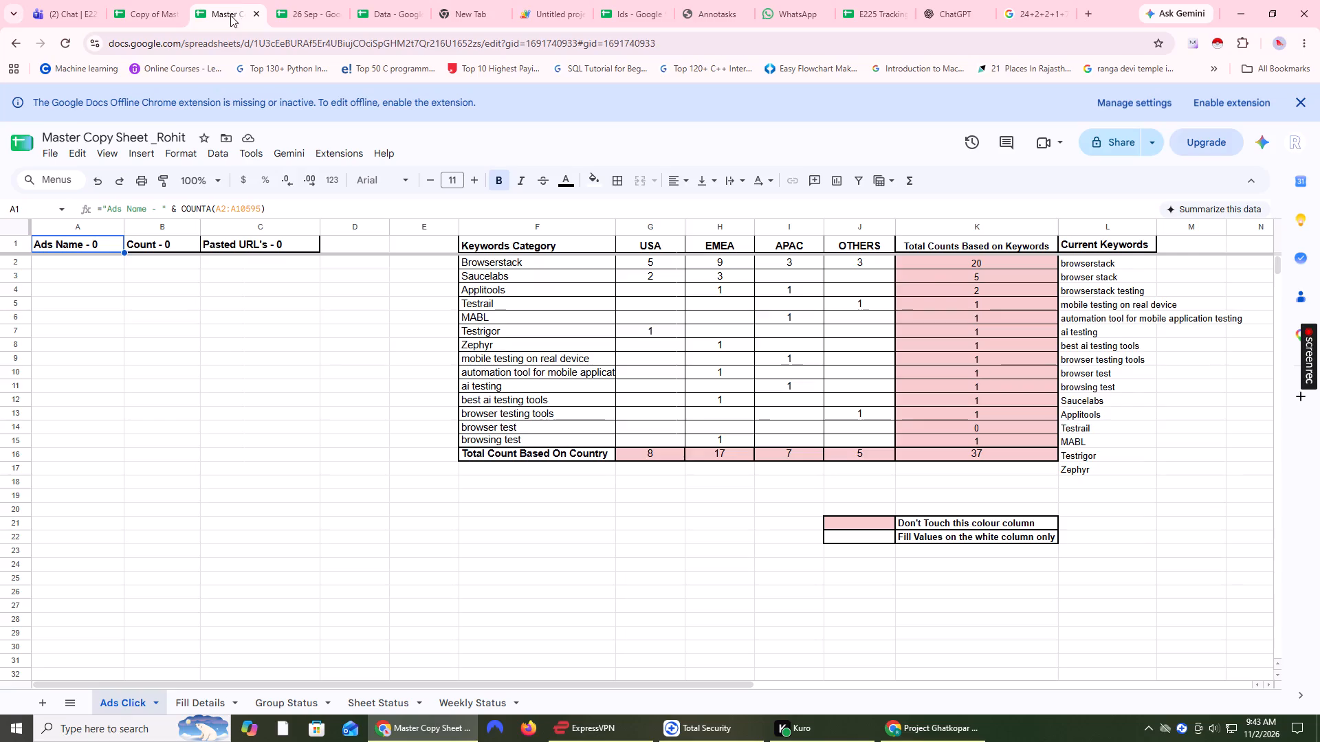
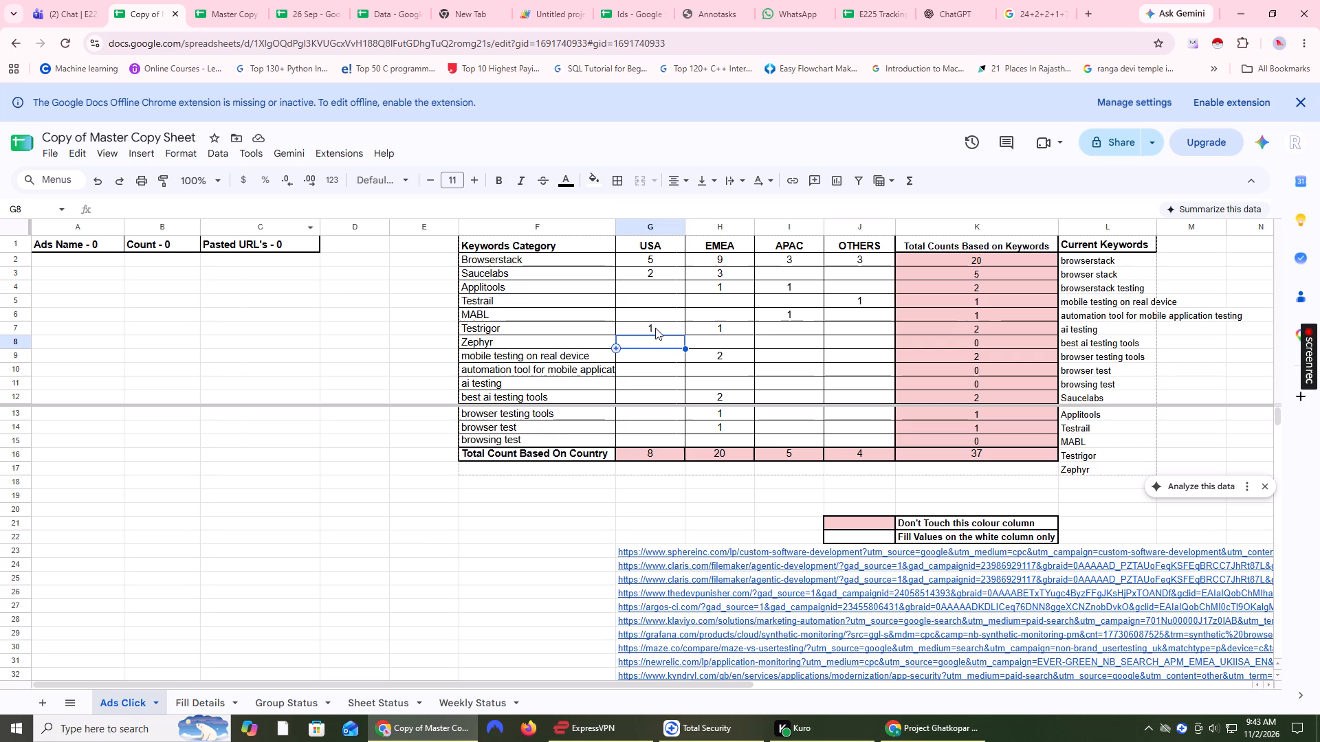
Clear the Testrigor row's EMEA count and enter 1 as the Zephyr keyword's EMEA count.
left_click(722, 330)
key("BackSpace")
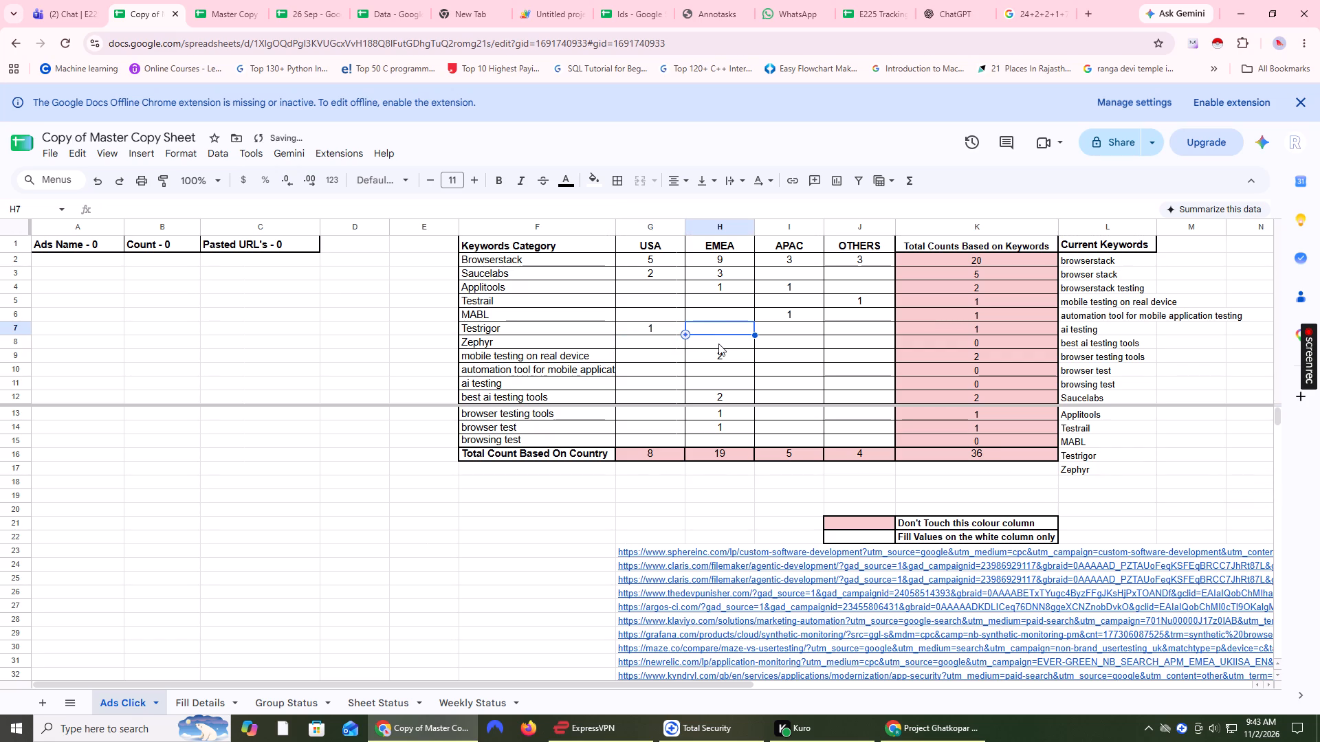
left_click(718, 344)
key("1")
key("Return")
Clear the EMEA count for "mobile testing on real device" and enter 1 under APAC instead.
key("BackSpace")
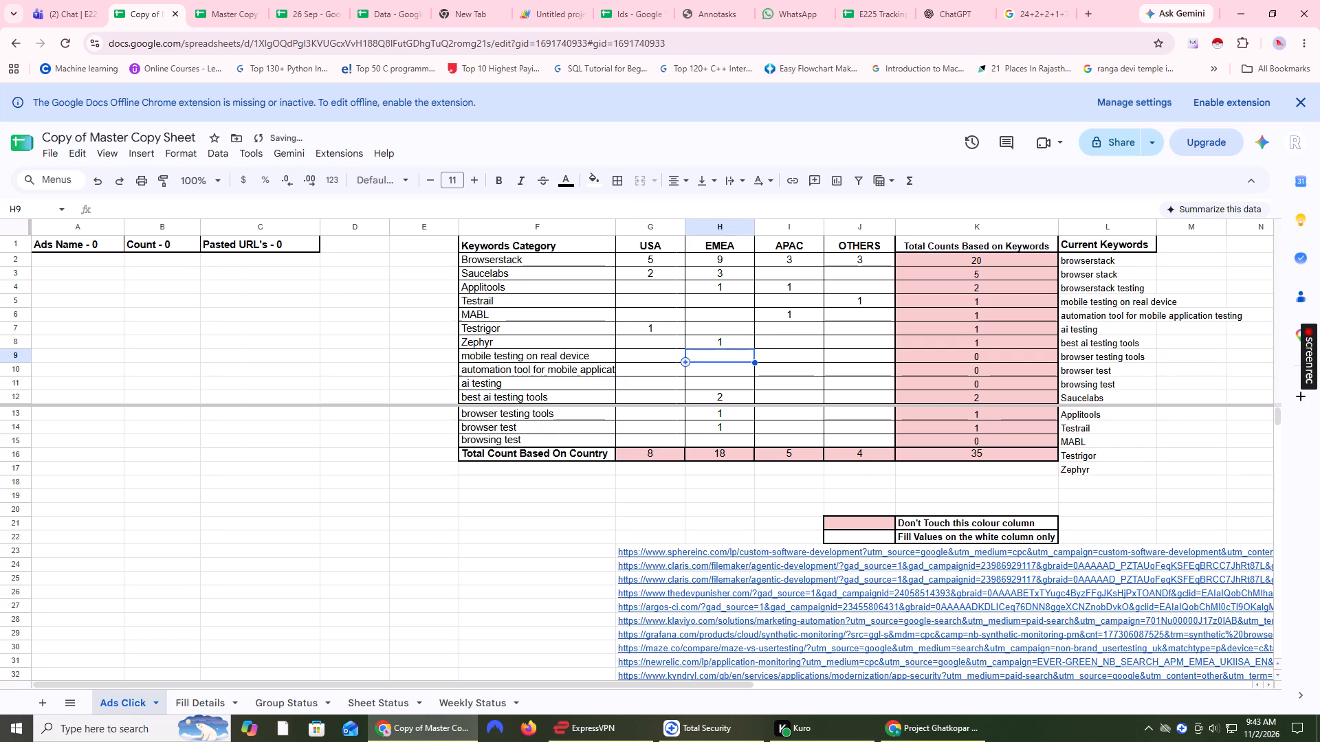
key("Return")
left_click(780, 352)
key("1")
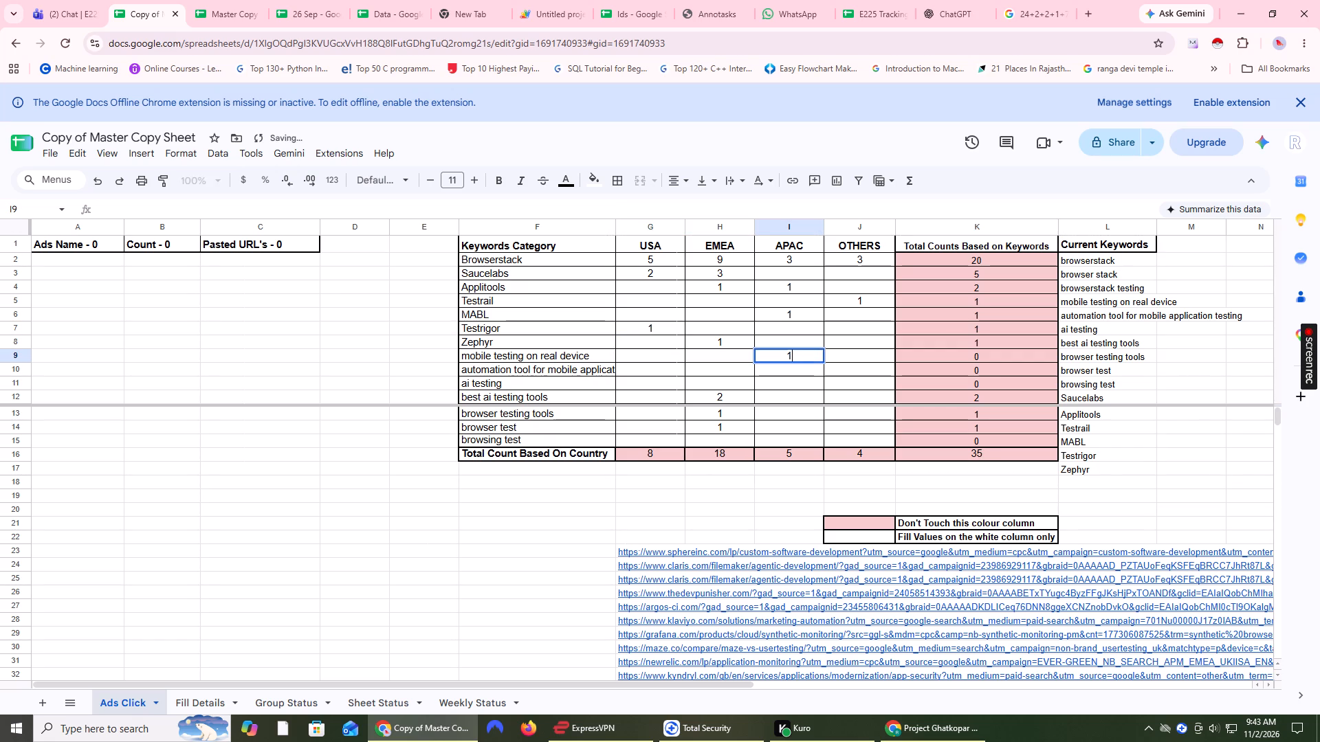
Set the EMEA count to 1 for both "automation tool for mobile application testing" and "best ai testing tools".
left_click(716, 368)
key("1")
left_click(715, 395)
key("1")
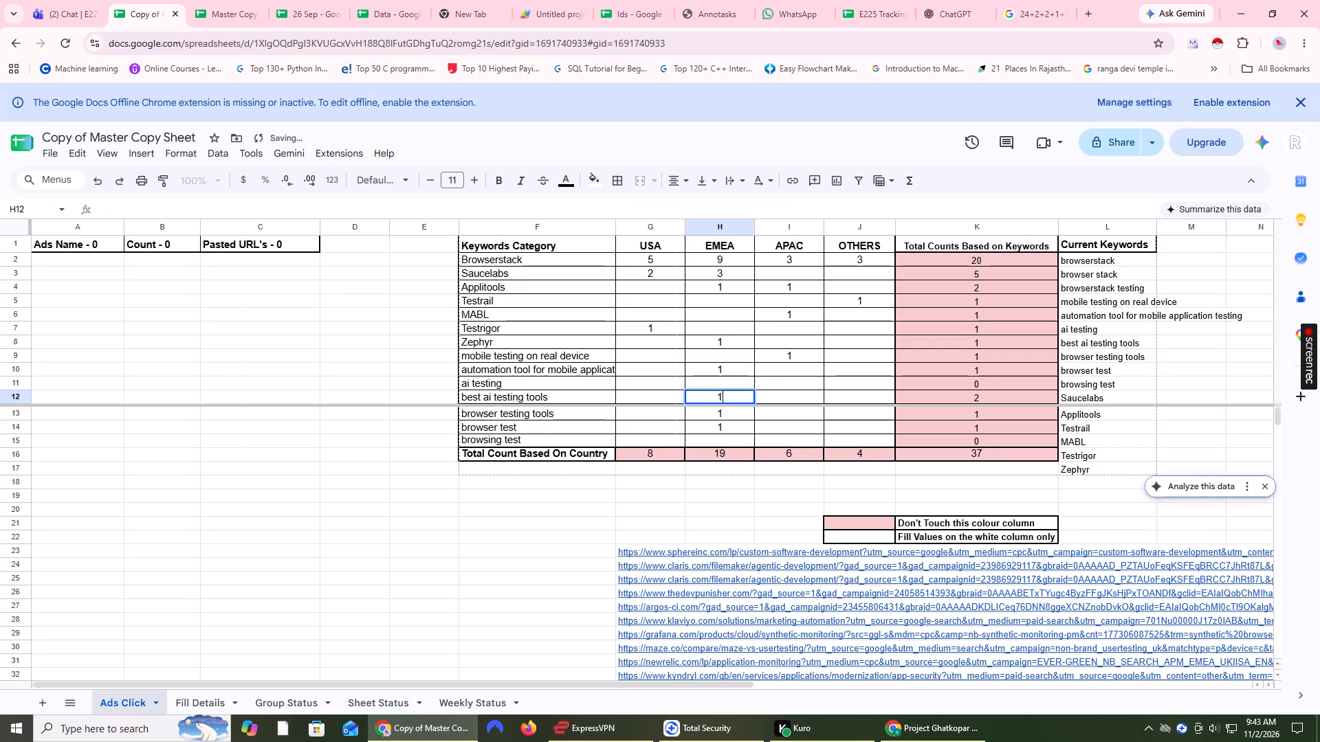
Enter 1 as the "ai testing" keyword's APAC count.
left_click(797, 385)
key("1")
left_click(755, 394)
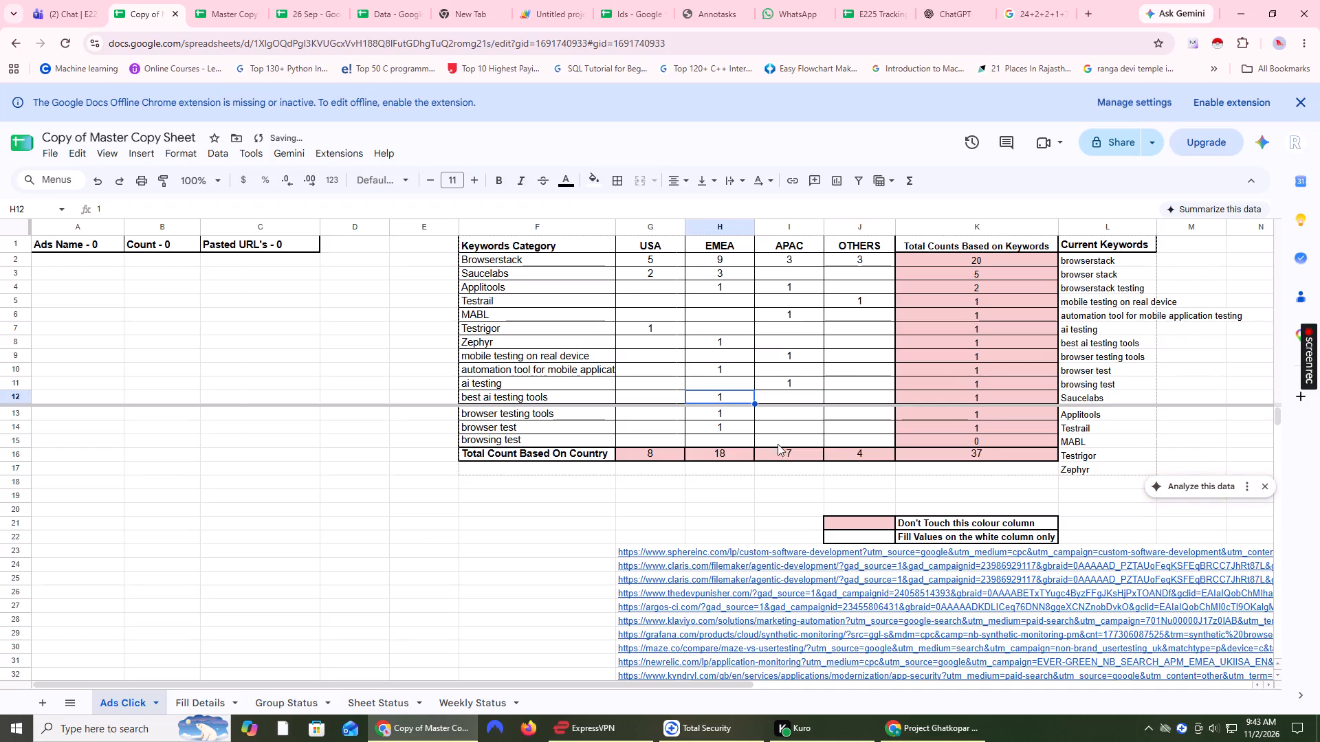
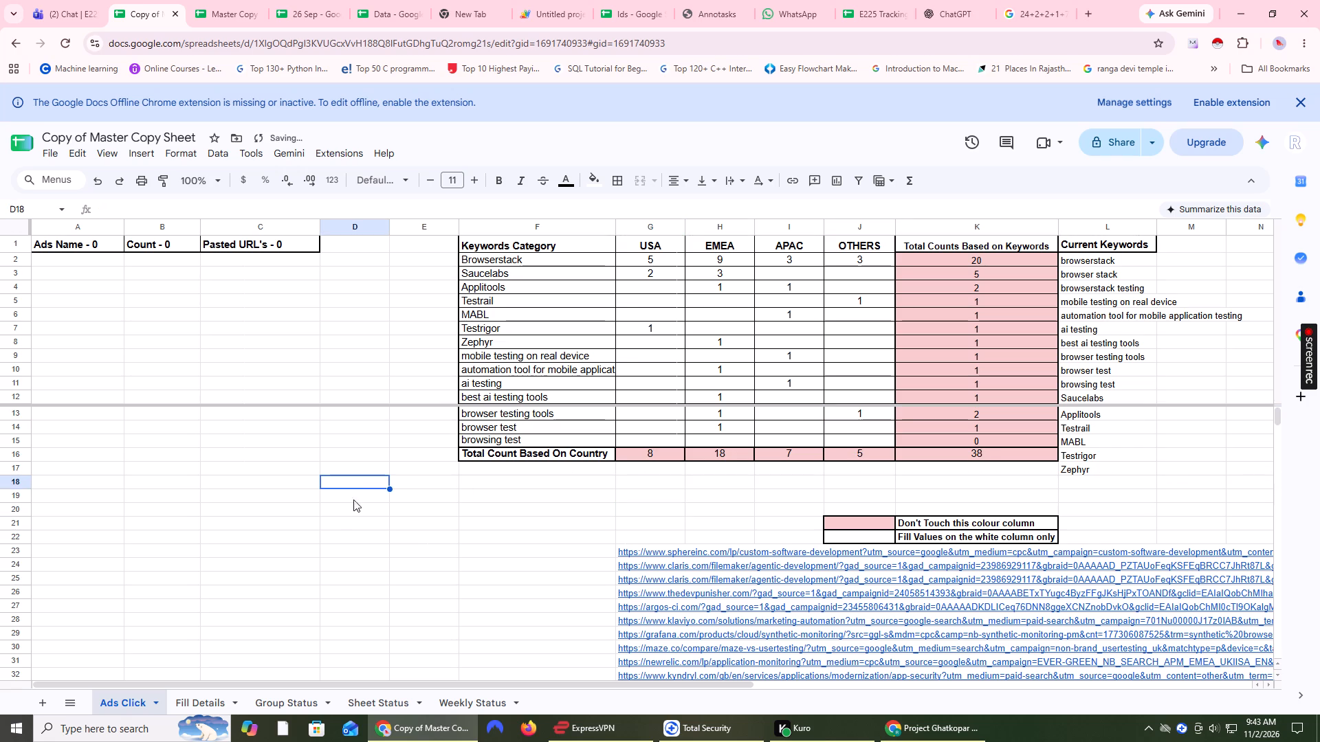
Clear the EMEA count for the "browser testing tools" keyword.
left_click(732, 411)
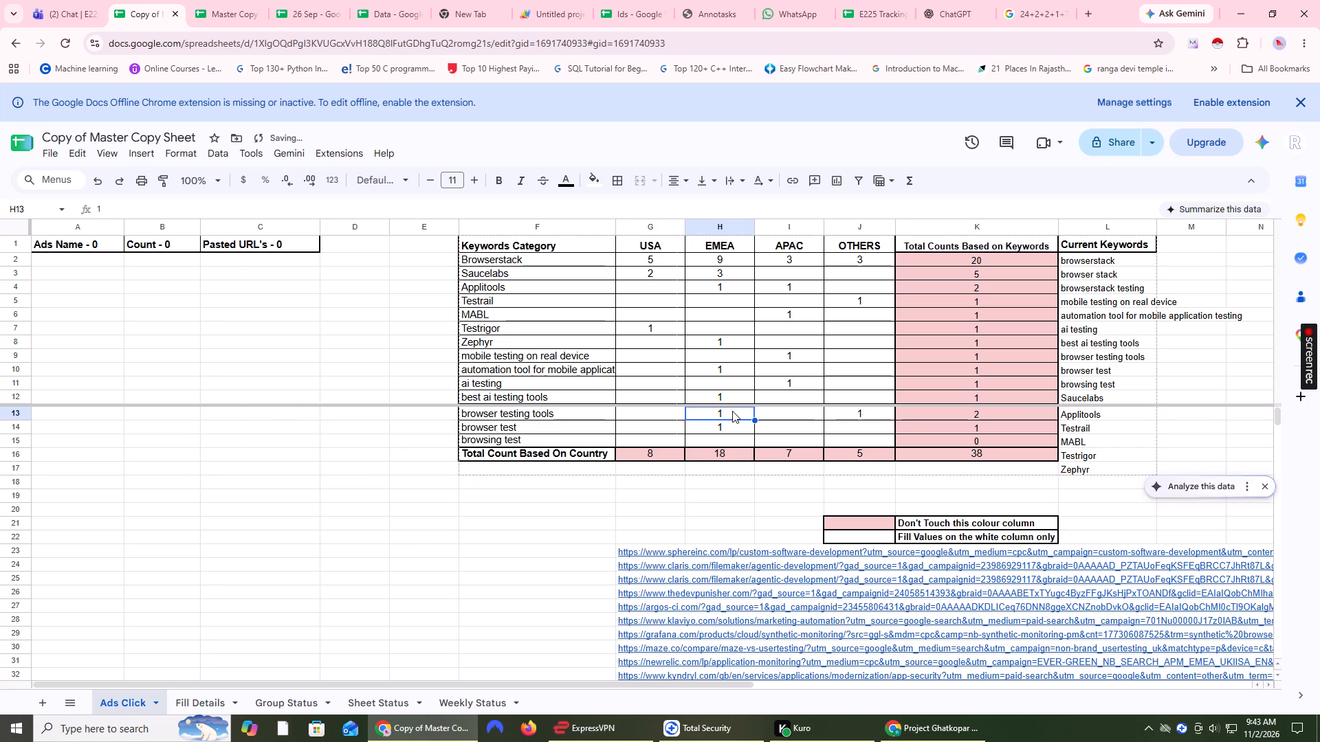
key("BackSpace")
left_click(357, 573)
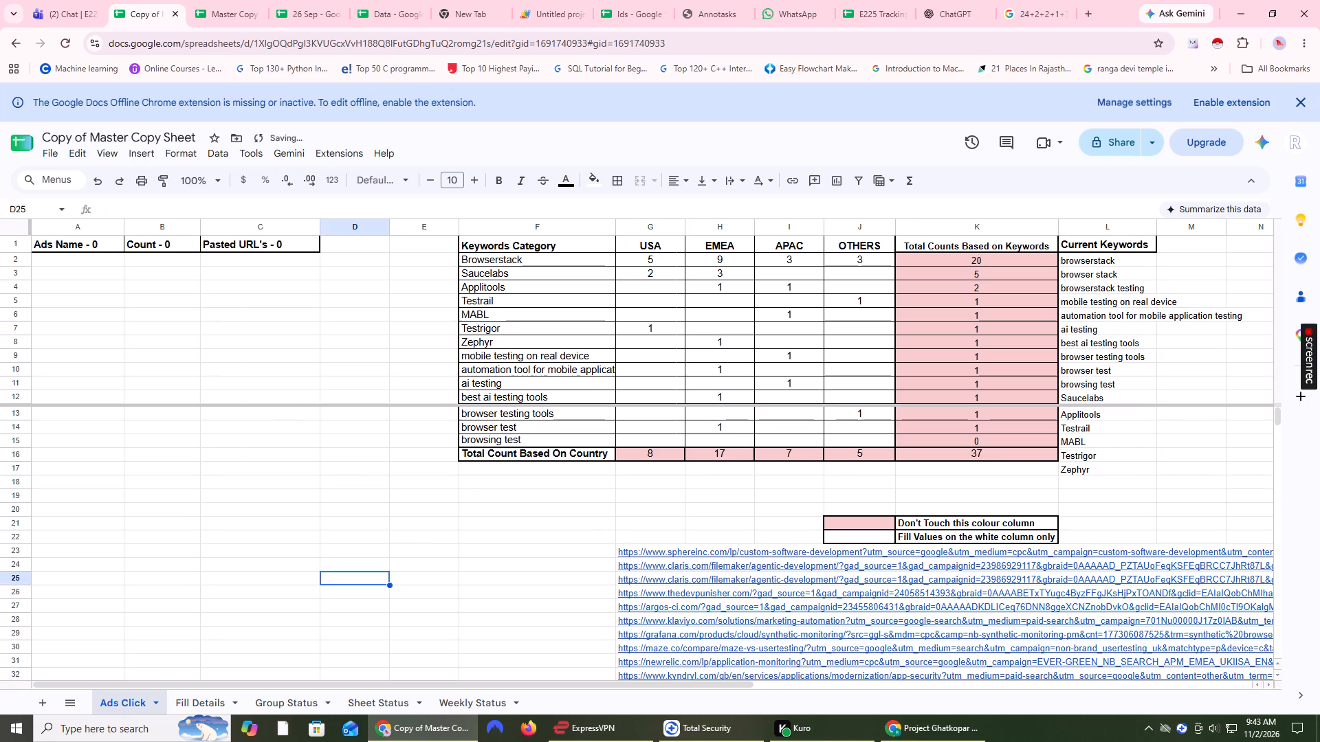
left_click(348, 398)
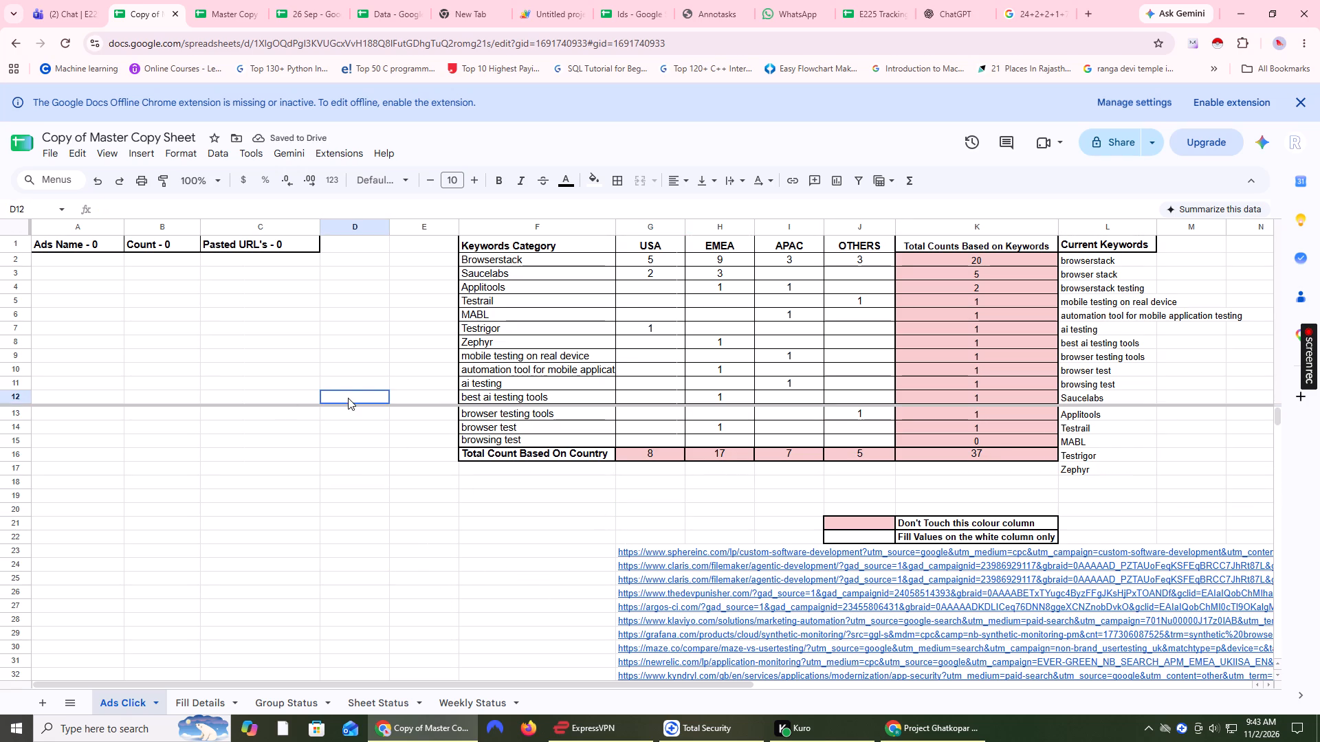
Copy the full Weekly Status list on the Group Status sheet, from "Ad Sessions overall" down to "G2 Comparisons".
left_click(268, 705)
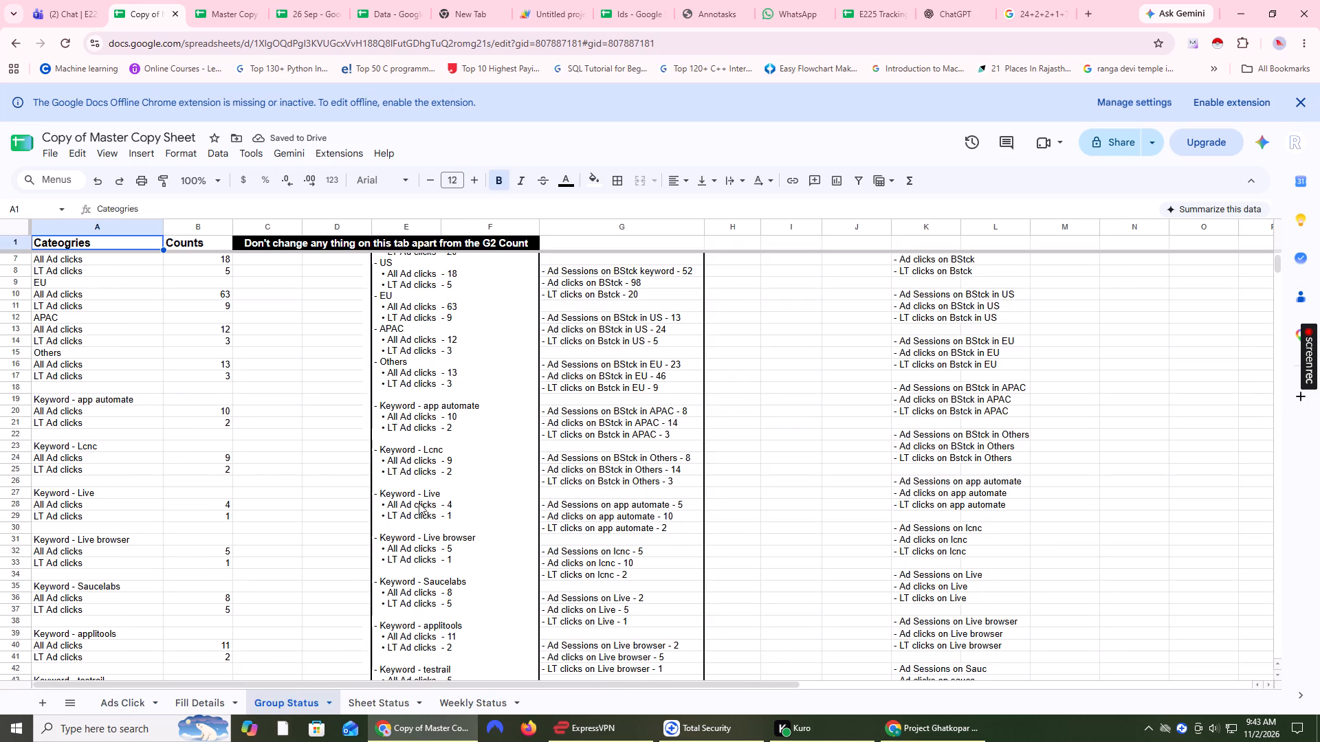
scroll(494, 456, "up", 7)
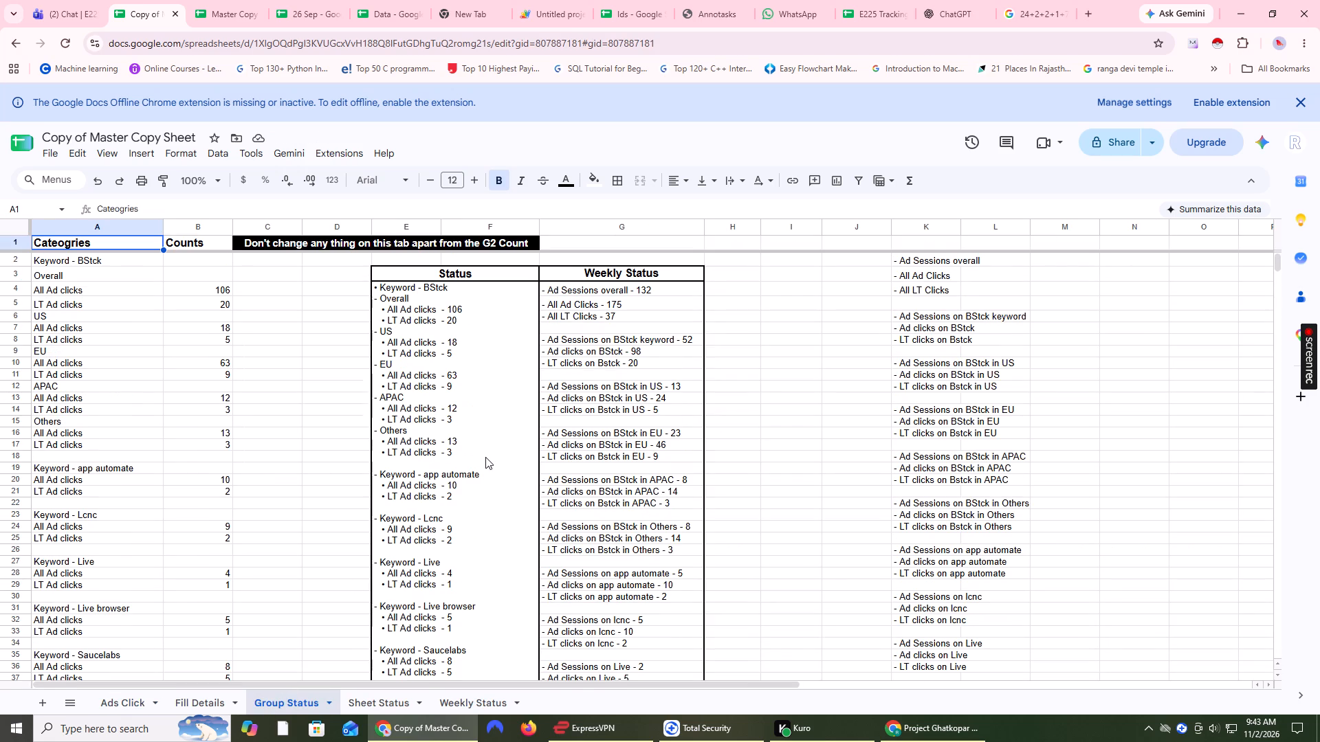
scroll(474, 461, "up", 1)
left_click(606, 346)
left_click(587, 281)
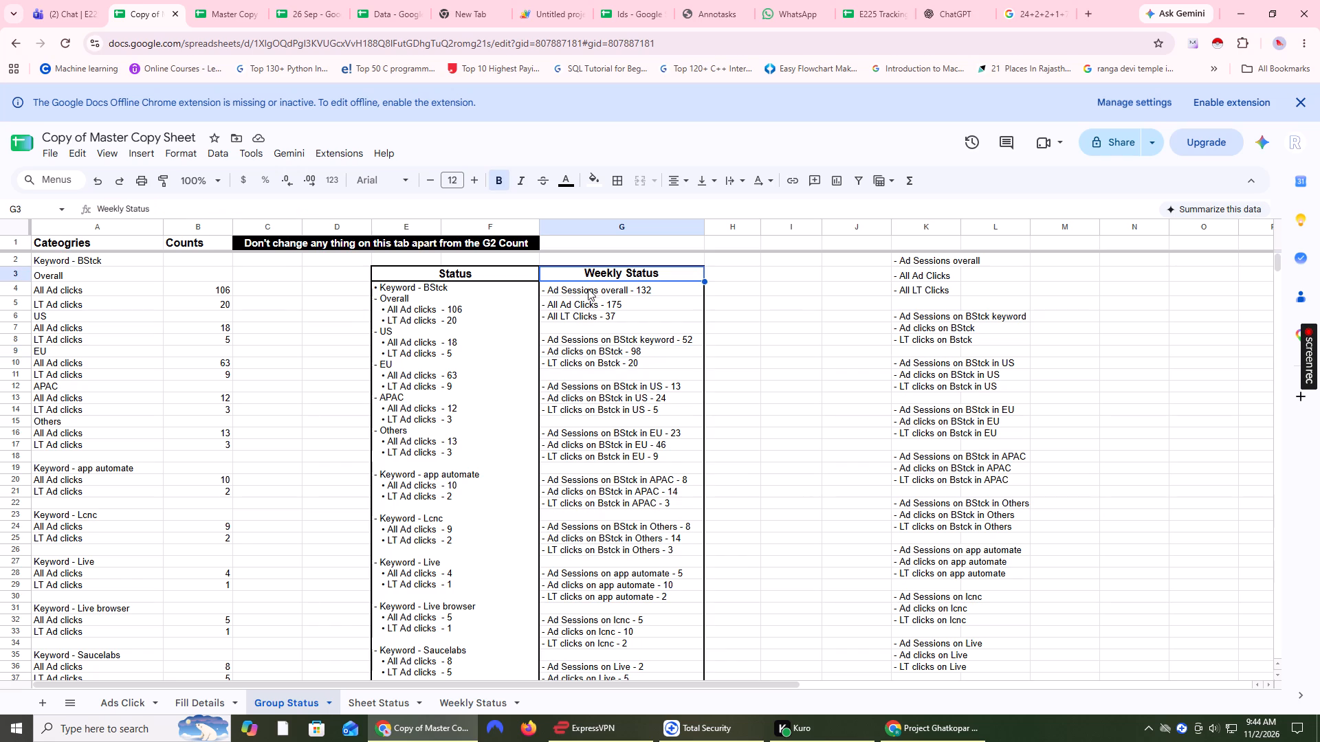
left_click(582, 293)
key("ctrl+shift+Down")
key("ctrl+shift+Down")
key("ctrl+shift+Down")
key("ctrl+shift+Down")
key("ctrl+shift+Down")
key("ctrl+shift+Down")
key("ctrl+shift+Down")
key("ctrl+shift+Down")
key("ctrl+shift+Down")
key("ctrl+shift+Down")
key("ctrl+shift+Down")
key("ctrl+shift+Down")
key("ctrl+shift+Down")
key("ctrl+shift+Down")
key("ctrl+shift+Down")
key("ctrl+shift+Down")
key("ctrl+shift+Down")
key("ctrl+shift+Down")
key("ctrl+shift+Down")
key("ctrl+shift+Down")
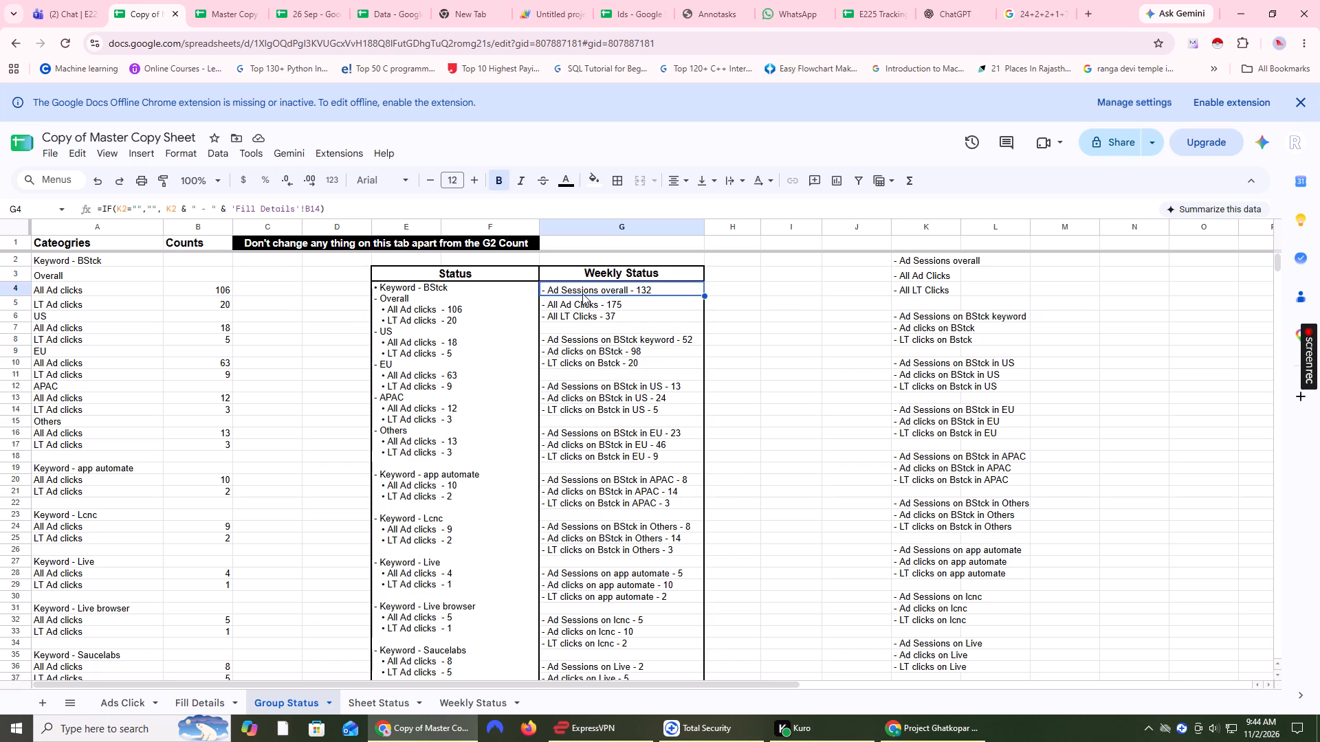
key("ctrl+shift+Up")
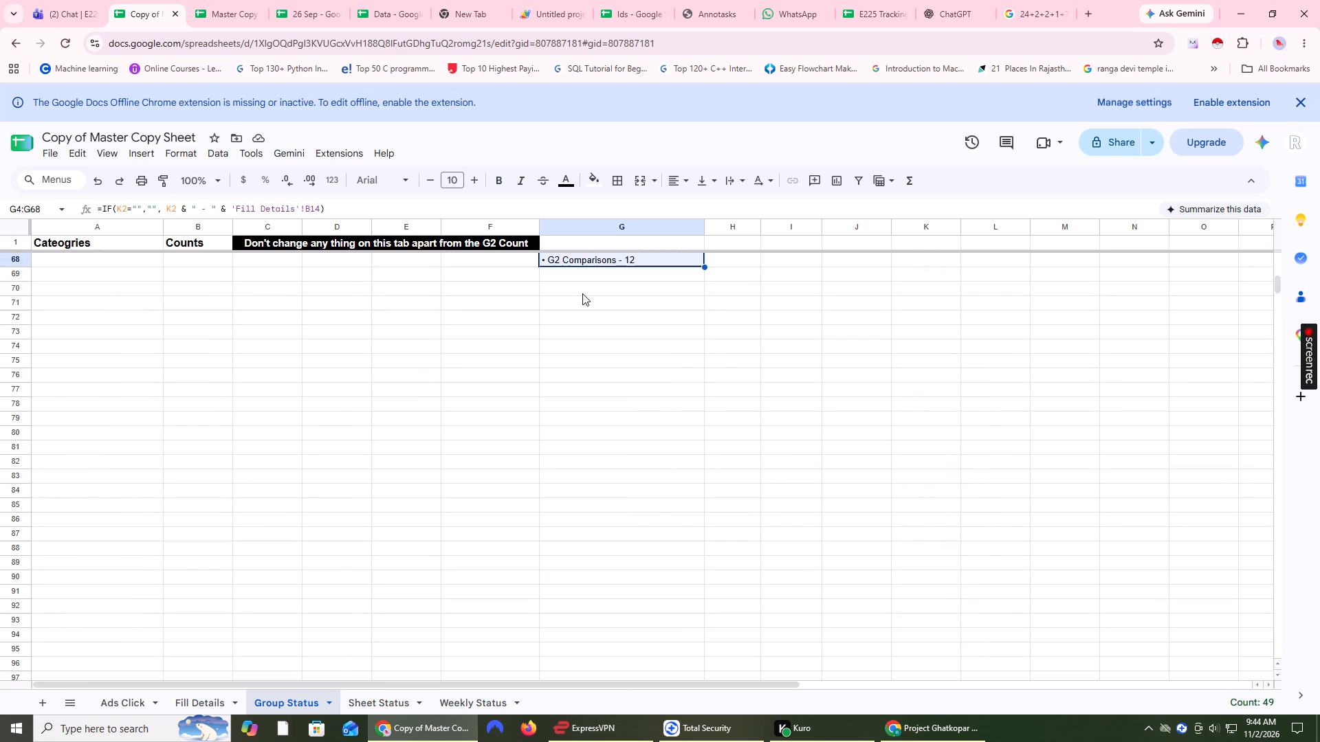
key("ctrl+c")
Paste the copied list as values only under 7-Nov-2026 on the Weekly Status sheet, starting in row 2.
left_click(382, 704)
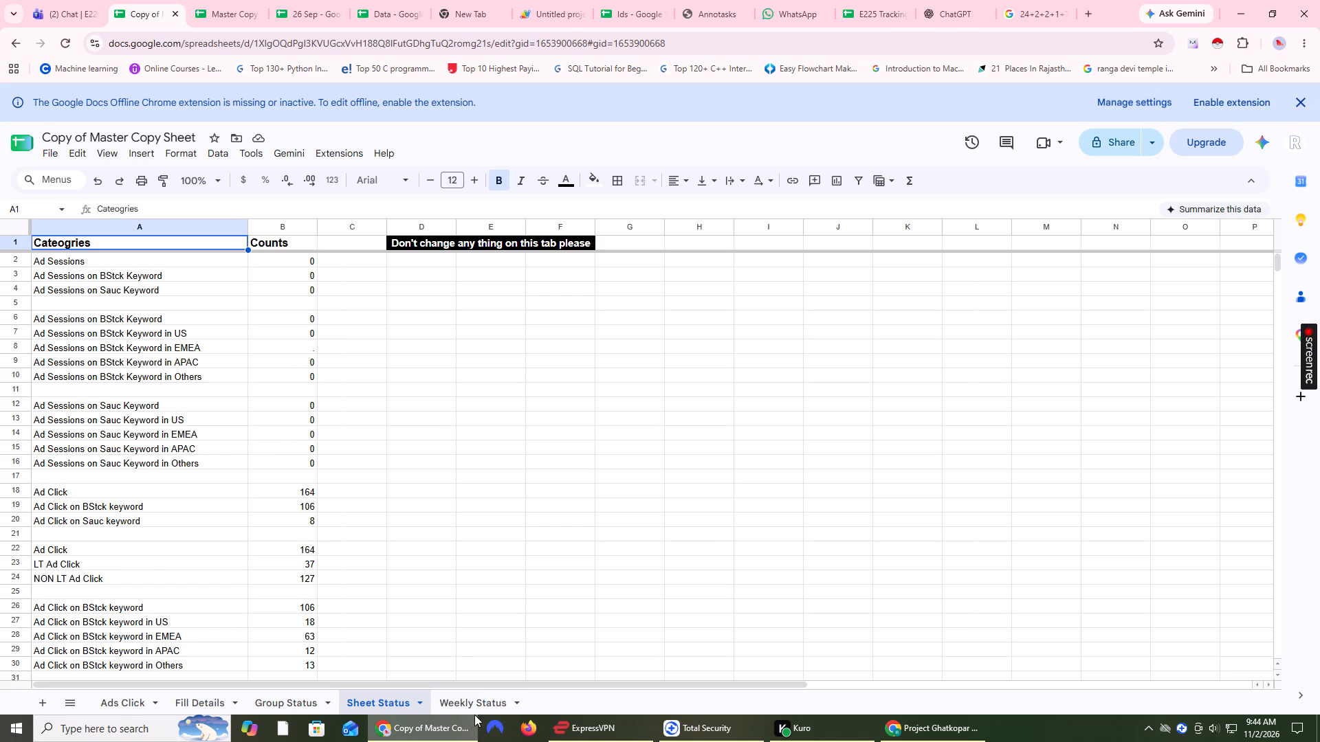
left_click(474, 715)
left_click(474, 704)
left_click(368, 455)
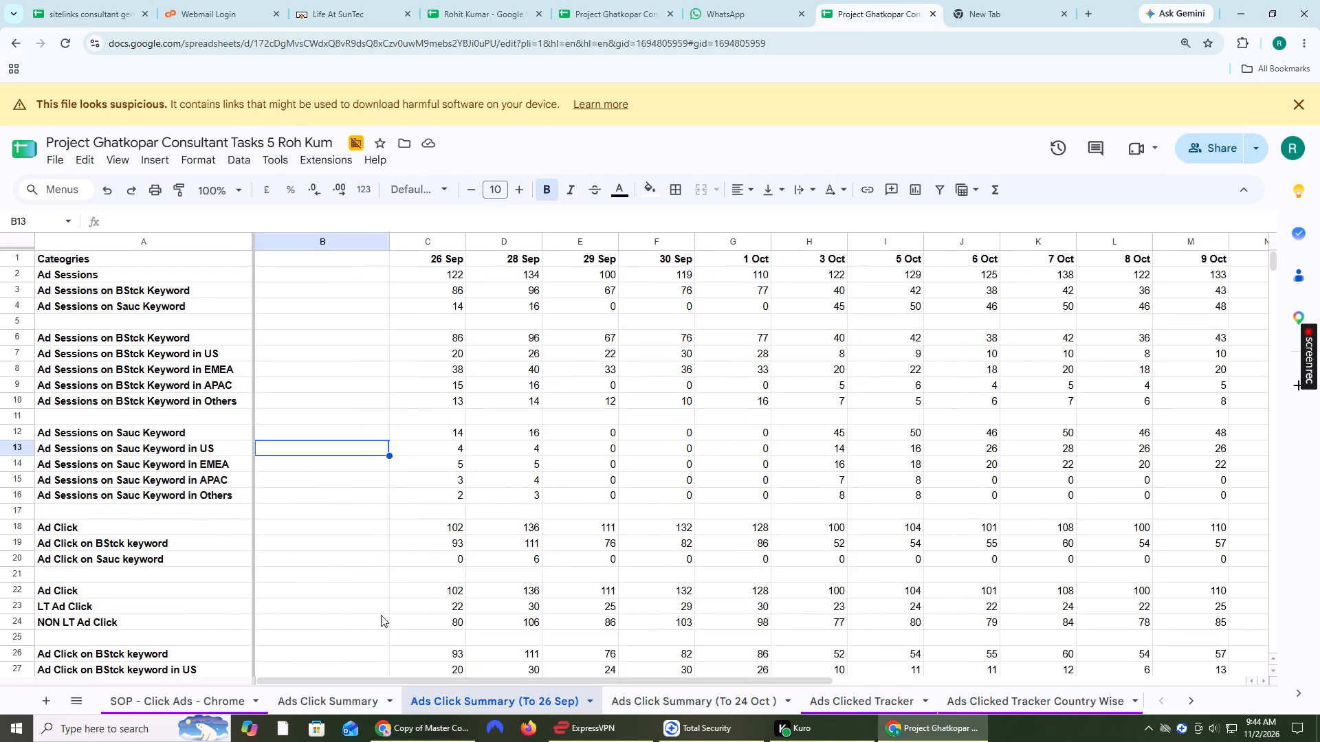
left_click(417, 738)
left_click(431, 365)
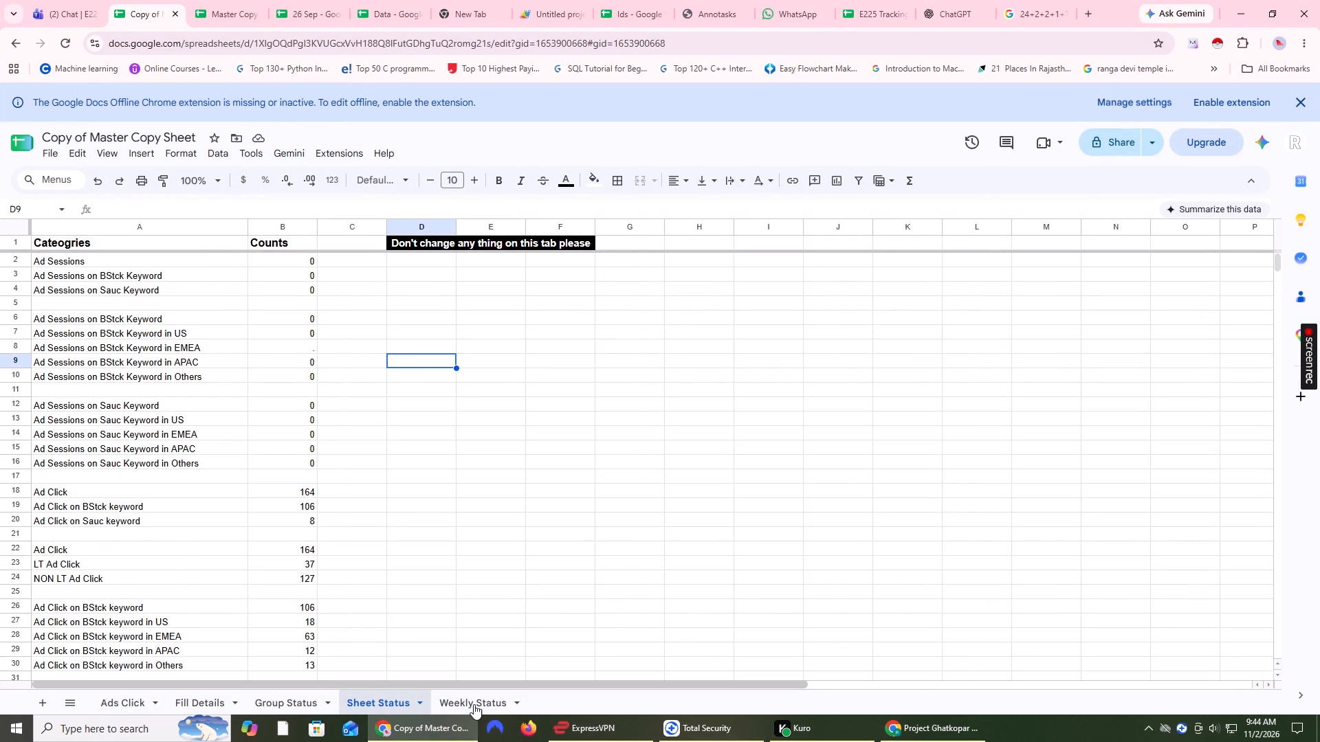
left_click(474, 704)
scroll(371, 518, "up", 7)
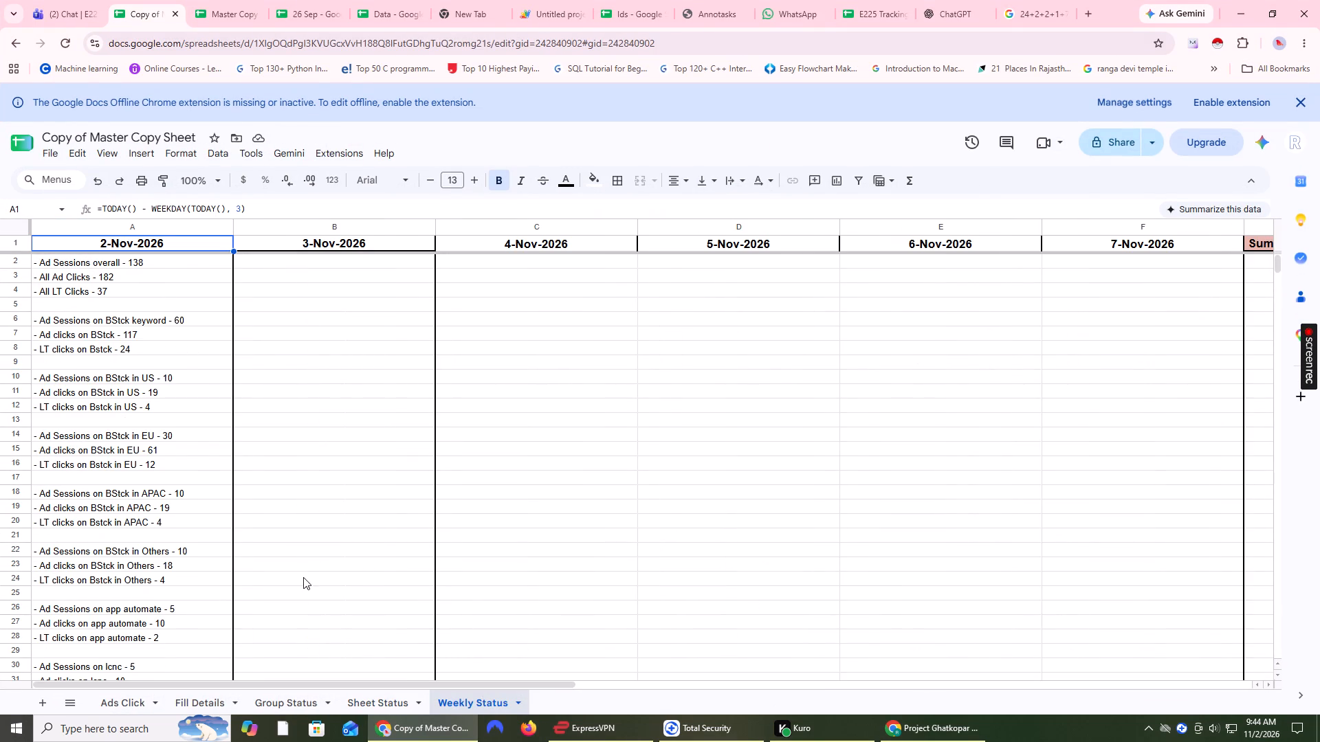
scroll(303, 577, "up", 1)
left_click_drag(553, 684, 818, 688)
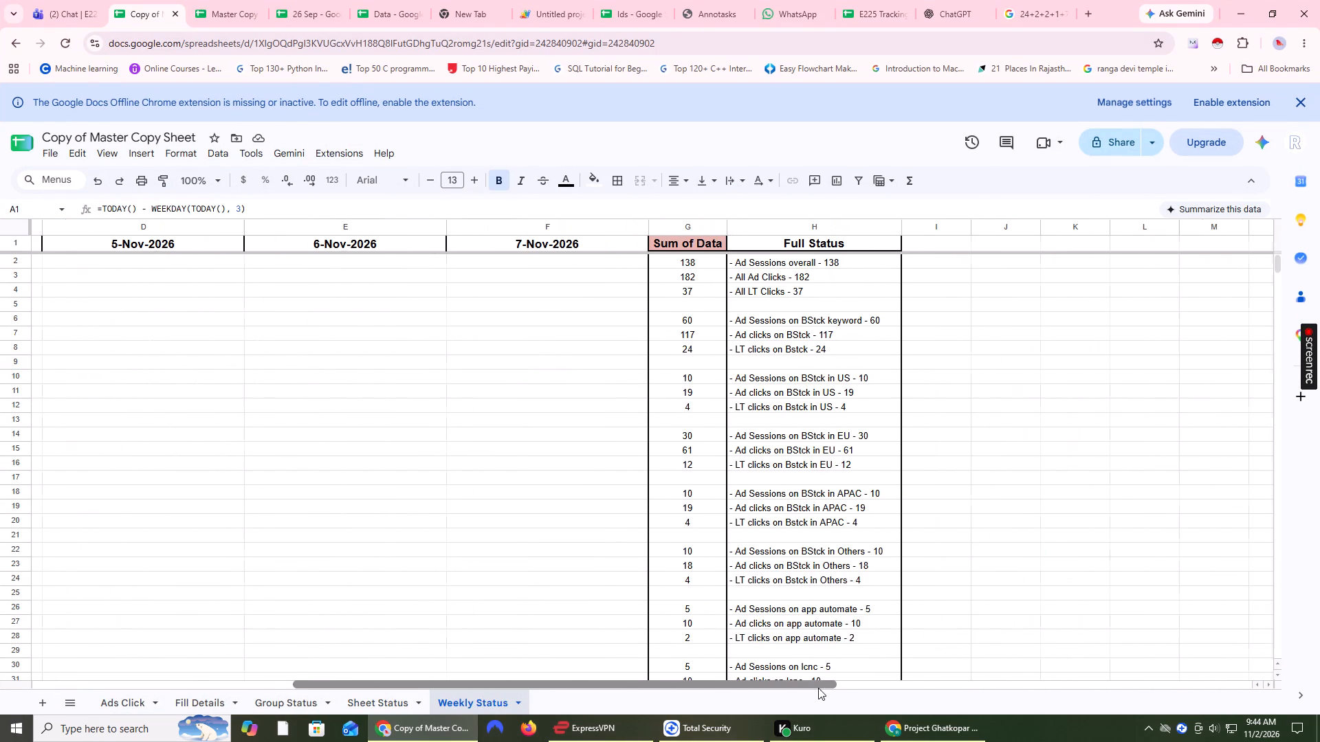
left_click_drag(818, 688, 819, 688)
scroll(546, 295, "up", 3)
left_click(513, 265)
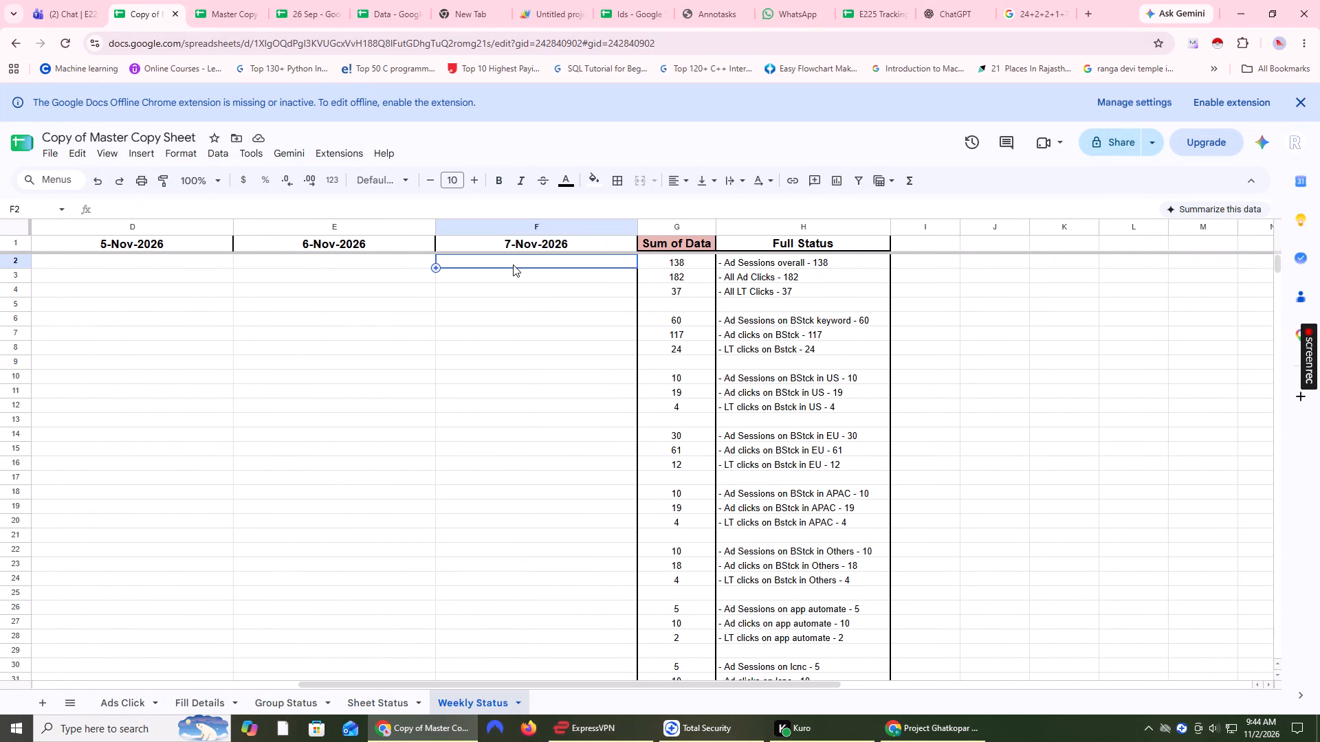
key("ctrl+shift+v")
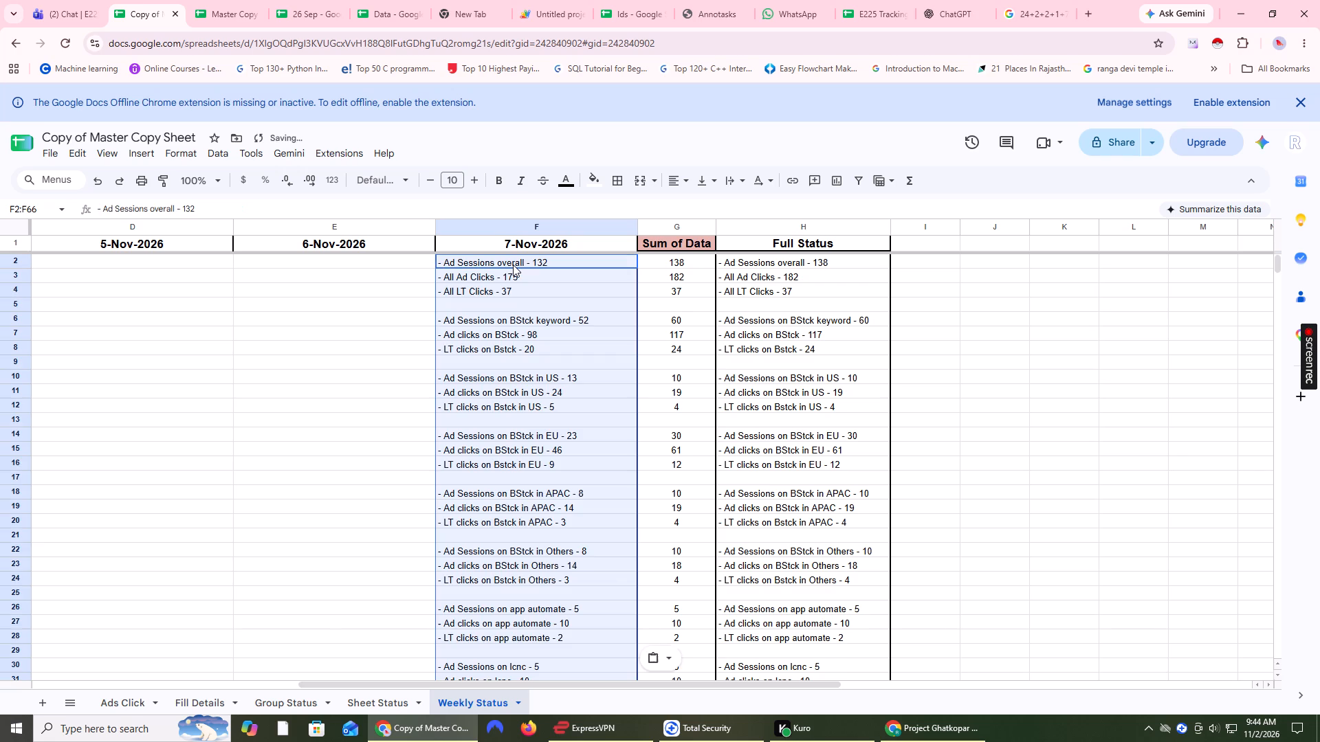
left_click(518, 437)
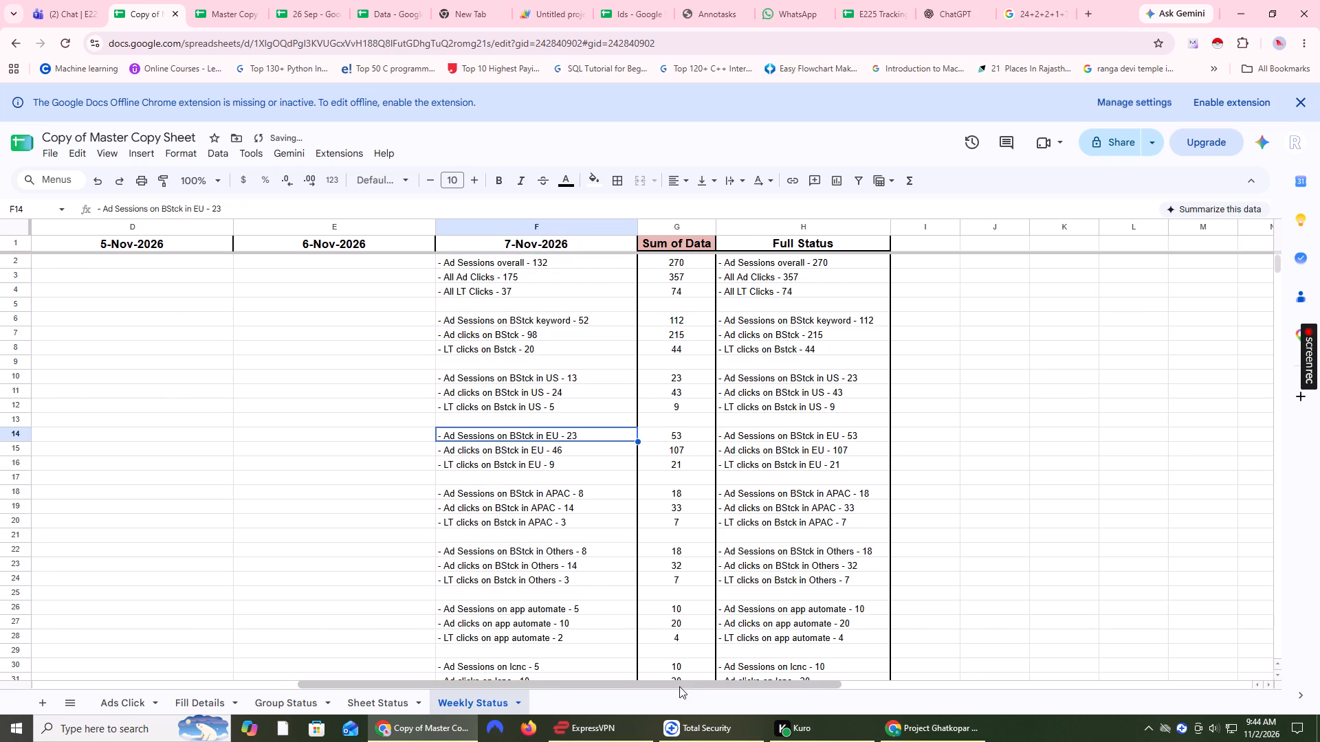
Delete all the status entries under 2-Nov-2026, from row 2 through row 66, keeping the date header.
left_click_drag(680, 685, 0, 637)
left_click(80, 260)
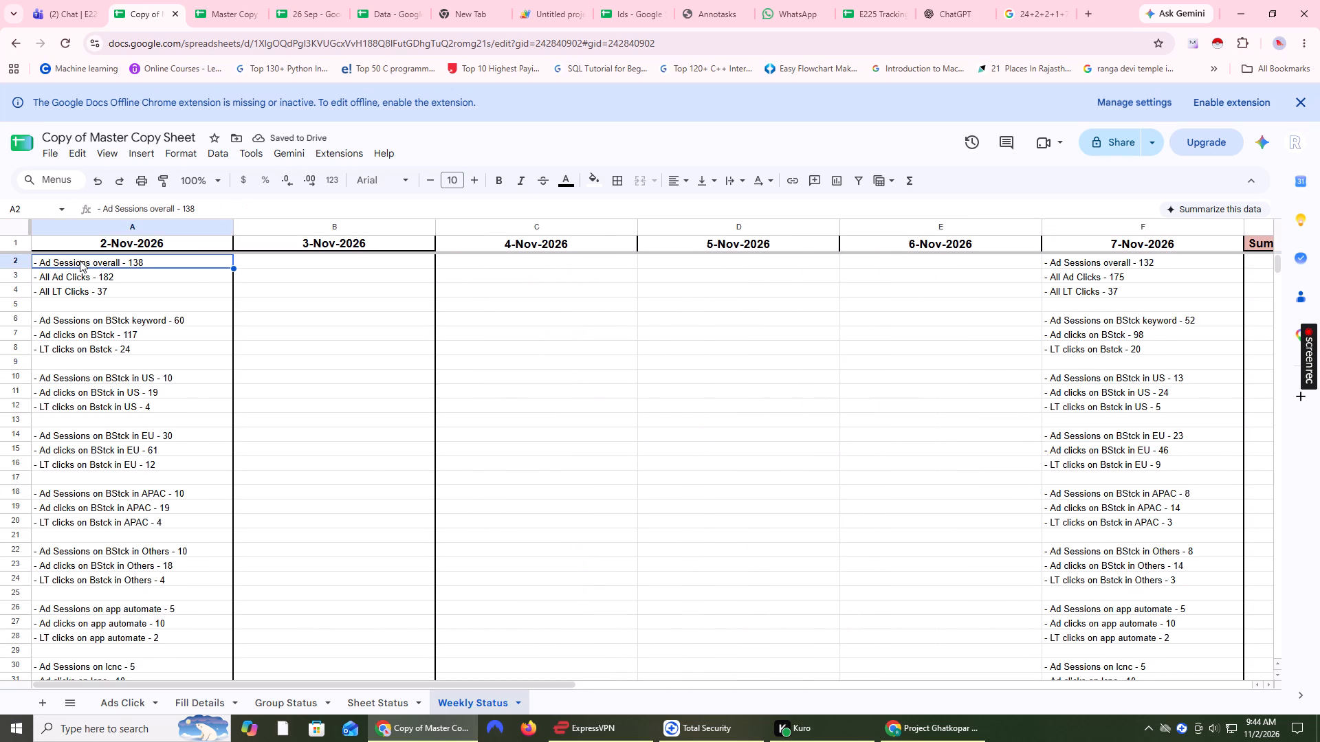
key("ctrl+a")
left_click(85, 265)
key("ctrl+shift+Down")
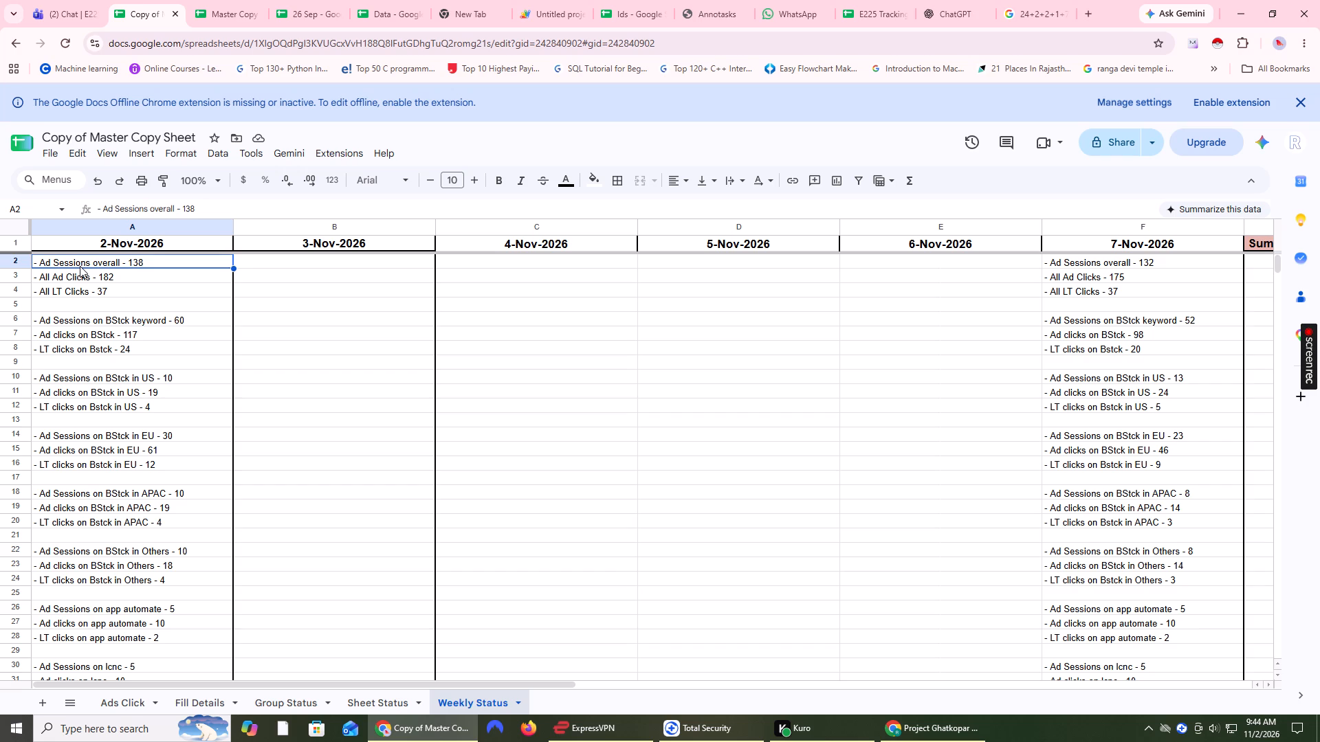
key("ctrl+shift+Down")
key("ctrl+shift+Down")
key("ctrl+shift+Down")
key("ctrl+shift+Down")
key("ctrl+shift+Down")
key("ctrl+shift+Down")
key("ctrl+shift+Down")
key("ctrl+shift+Down")
key("ctrl+shift+Down")
key("ctrl+shift+Down")
key("ctrl+shift+Down")
key("ctrl+shift+Down")
key("ctrl+shift+Down")
key("ctrl+shift+Down")
key("ctrl+shift+Down")
key("ctrl+shift+Down")
key("ctrl+shift+Down")
key("ctrl+shift+Down")
key("ctrl+shift+Down")
key("ctrl+shift+Down")
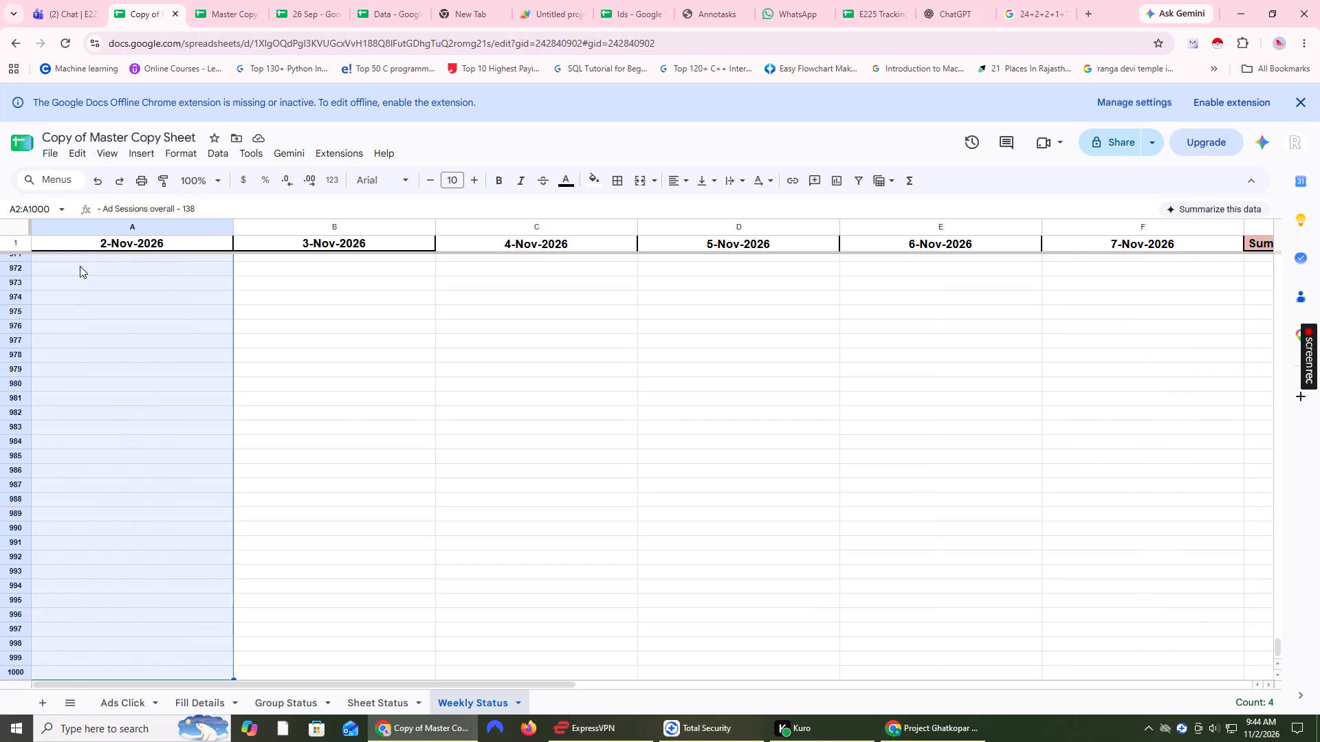
key("ctrl+shift+Up")
key("BackSpace")
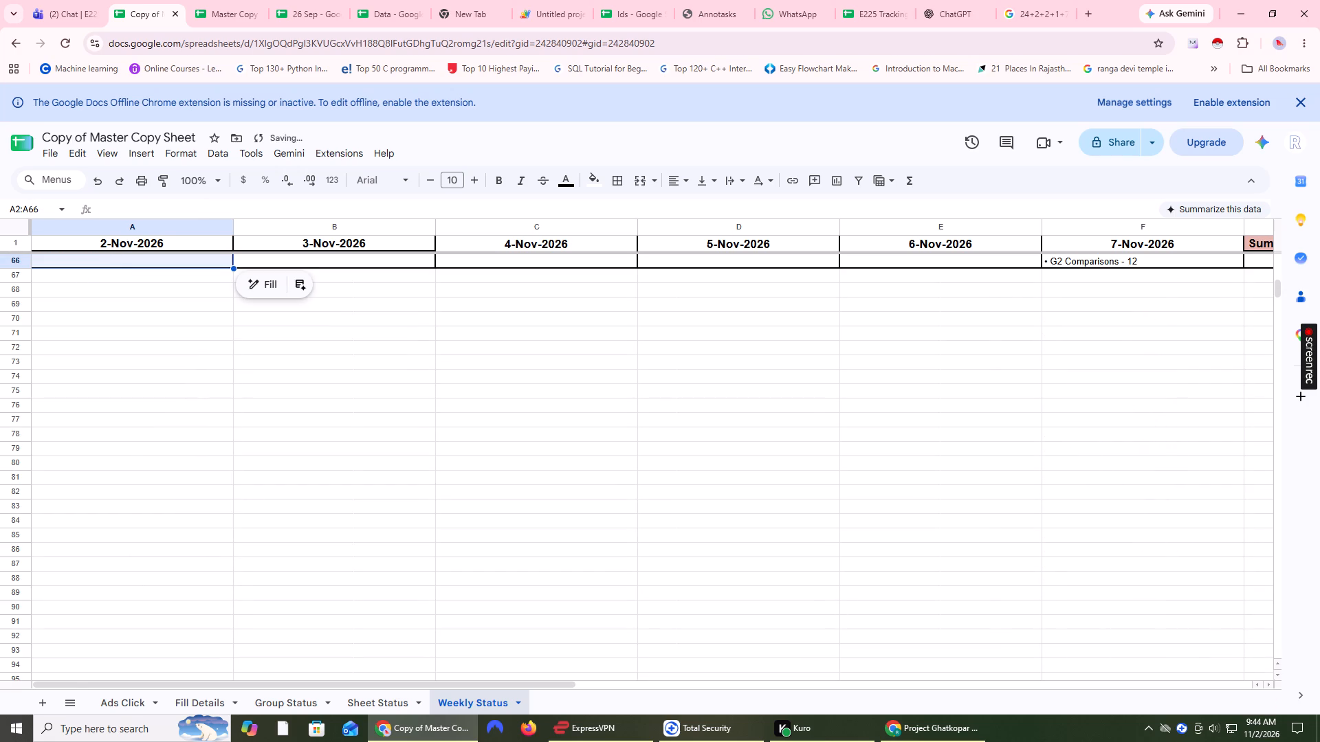
left_click(159, 503)
scroll(238, 497, "up", 20)
scroll(238, 497, "up", 5)
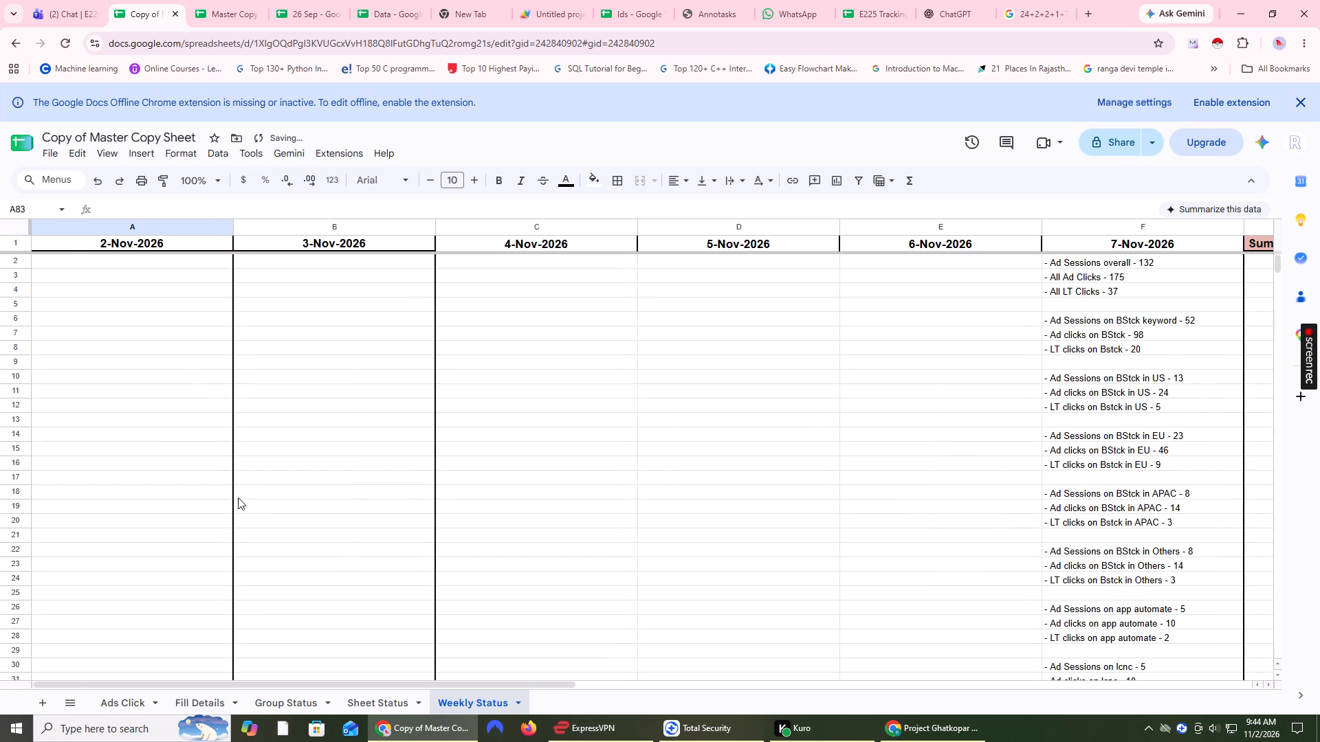
scroll(238, 497, "up", 8)
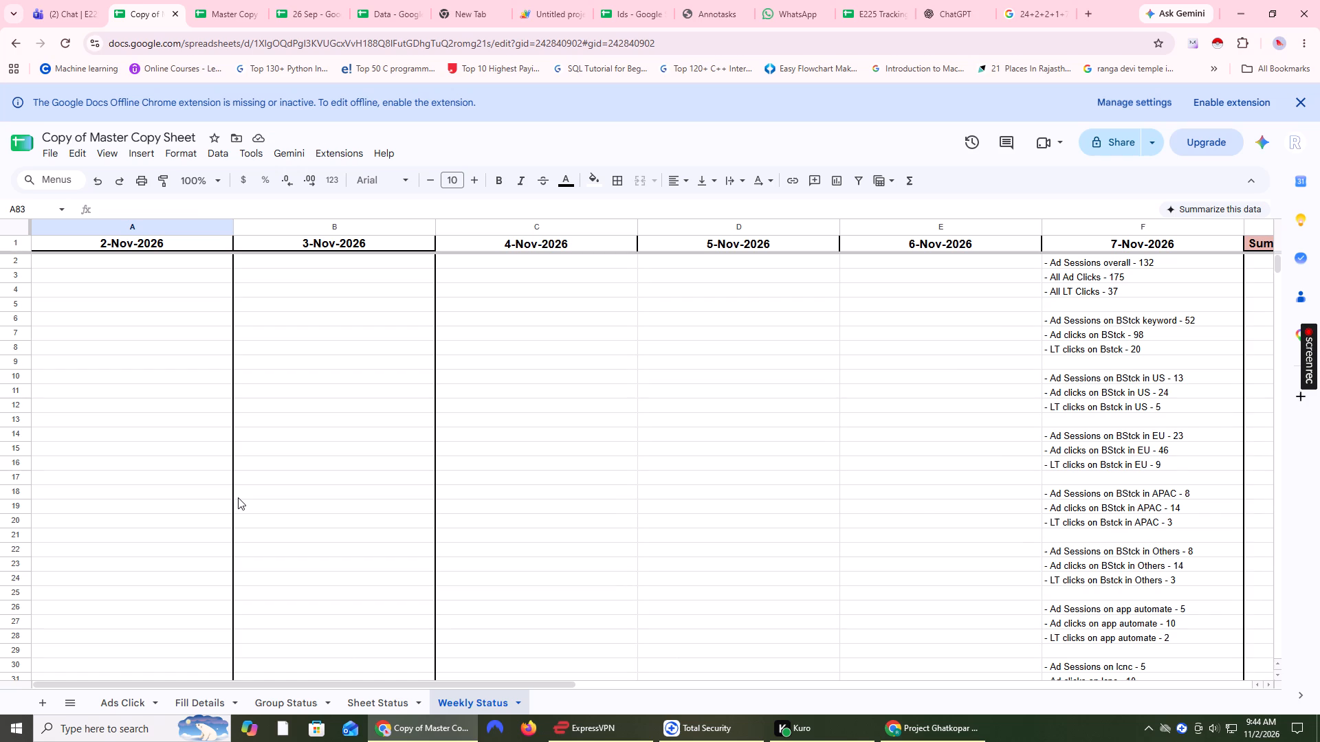
scroll(827, 456, "up", 1)
left_click(687, 526)
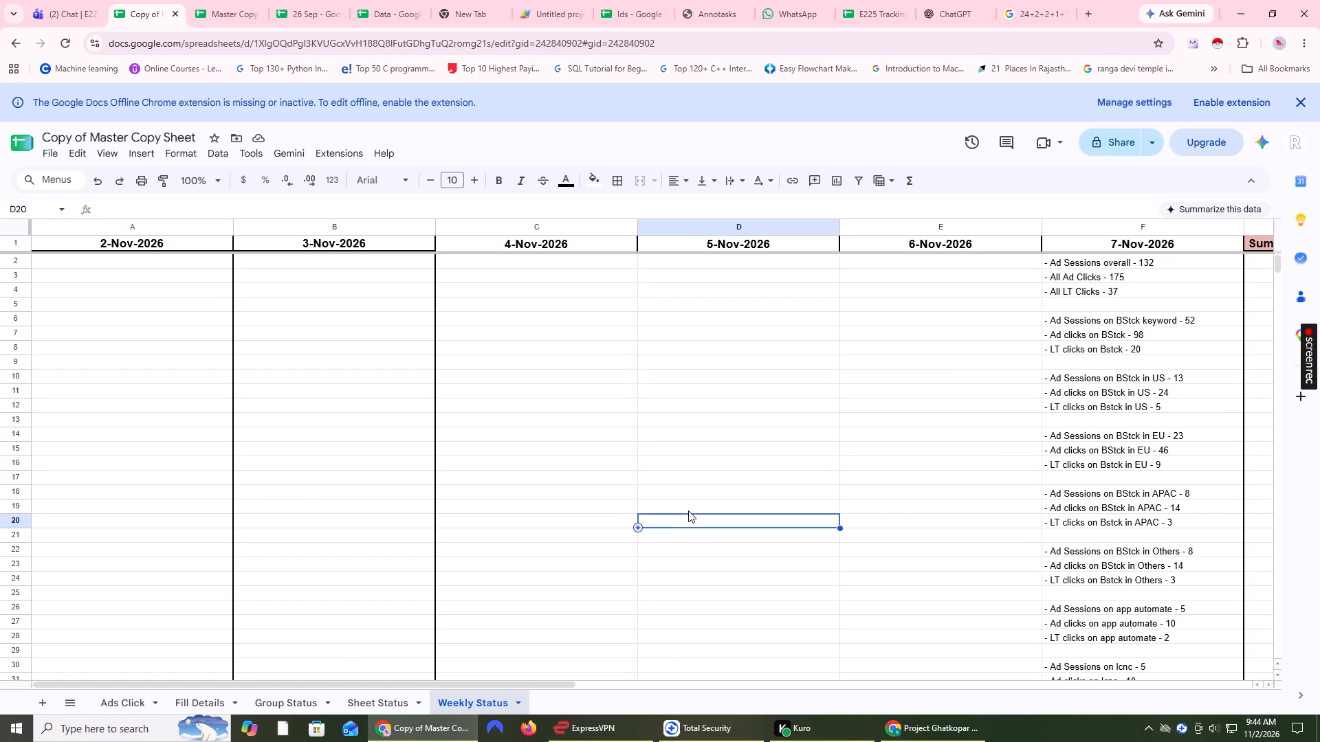
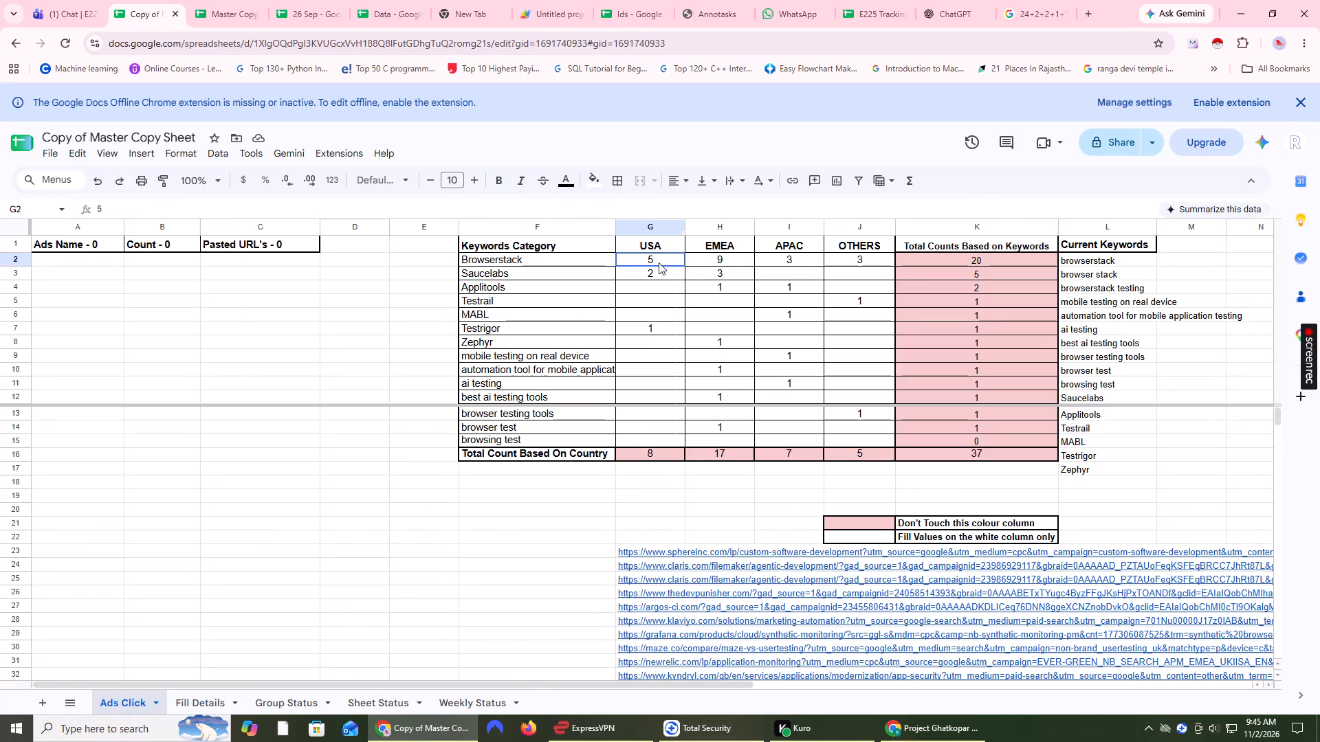
Set the USA count for the Browserstack keyword to 2 on the Ads Click sheet.
key("2")
key("Return")
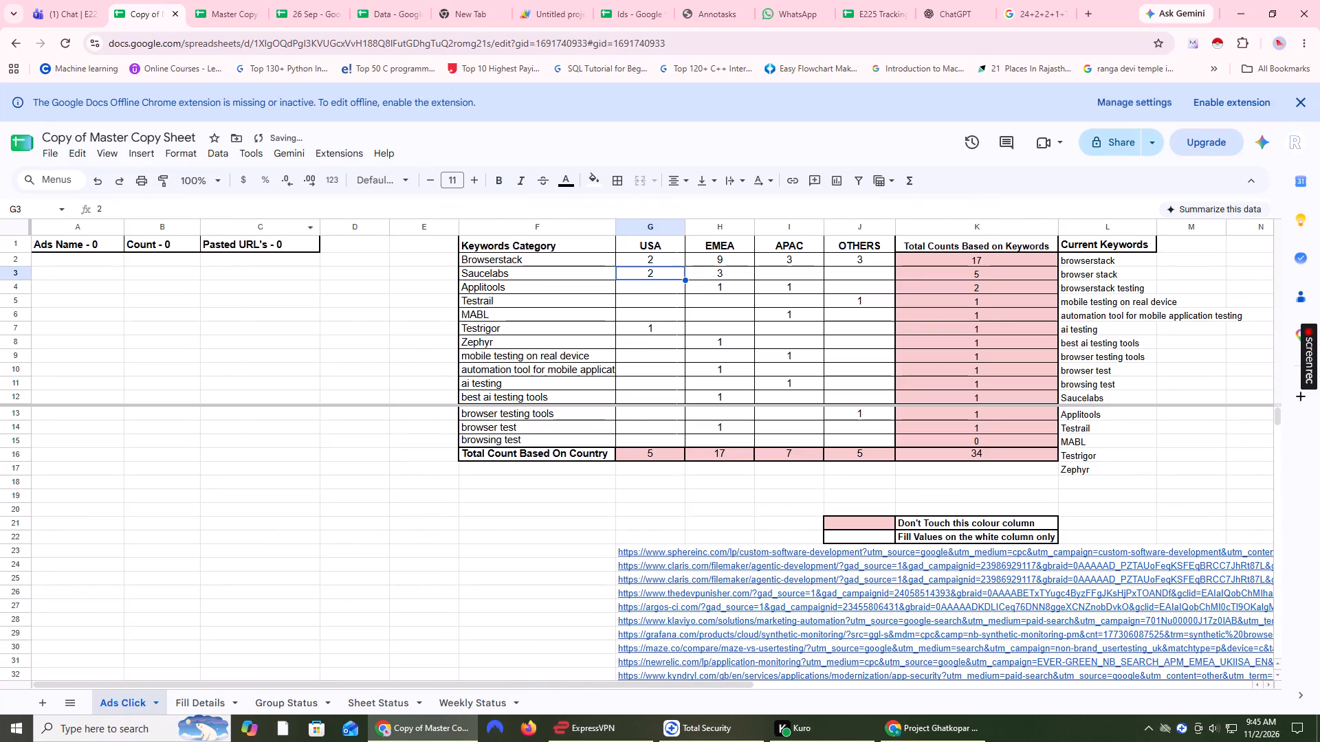
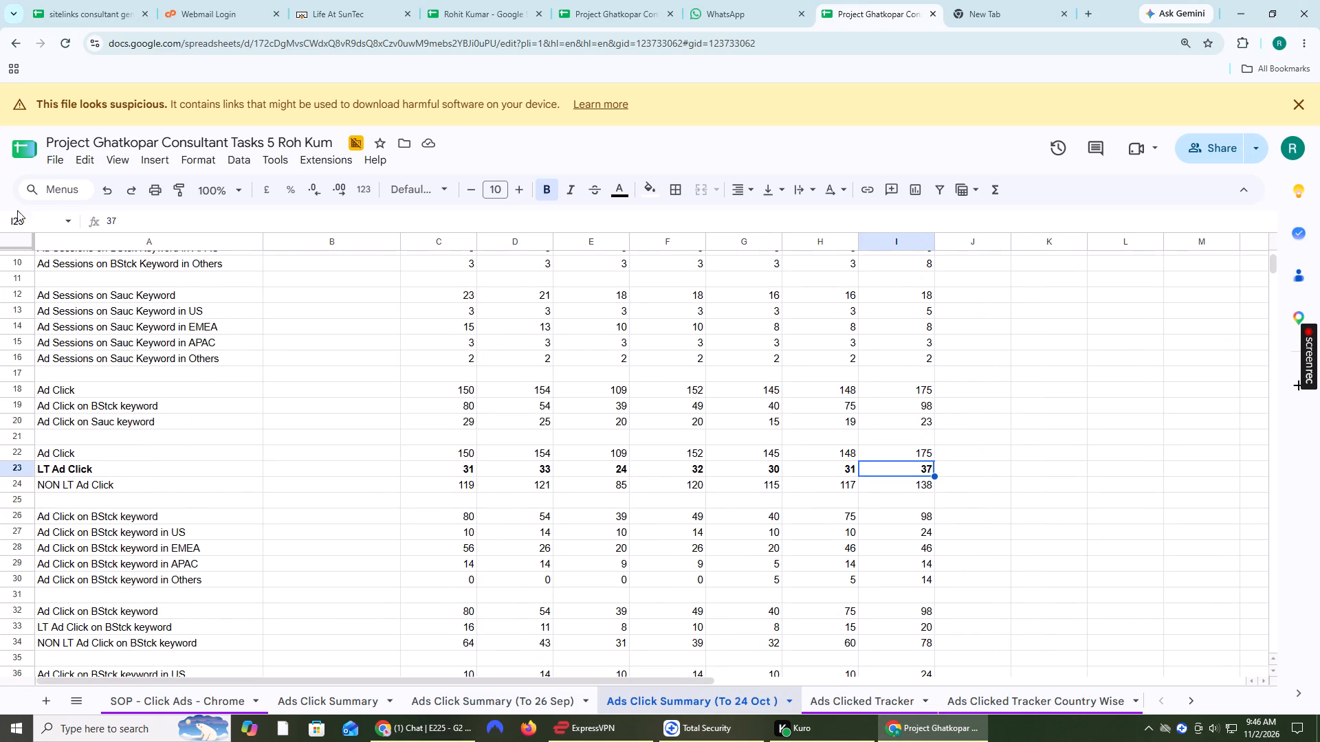
Switch to the sitelinks consultant spreadsheet, leaving the Ads Click Summary (To 24 Oct) sheet.
left_click(69, 0)
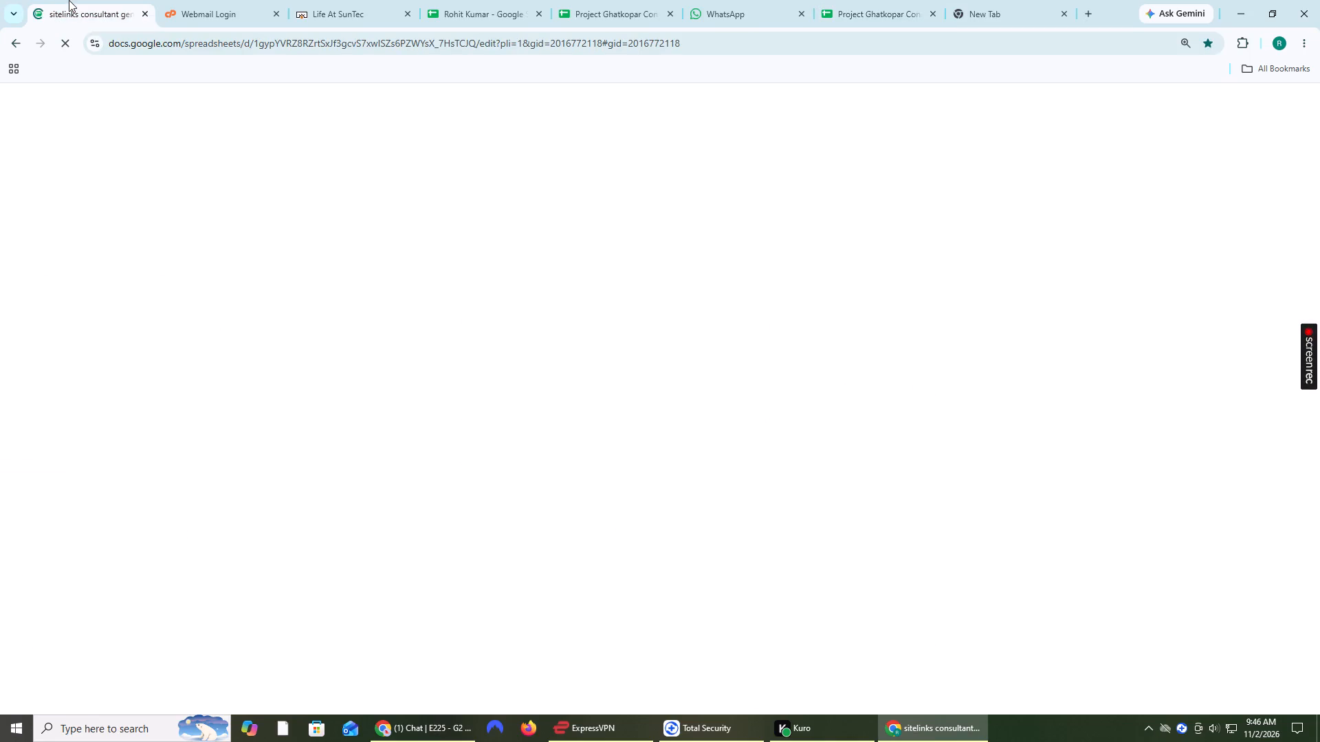
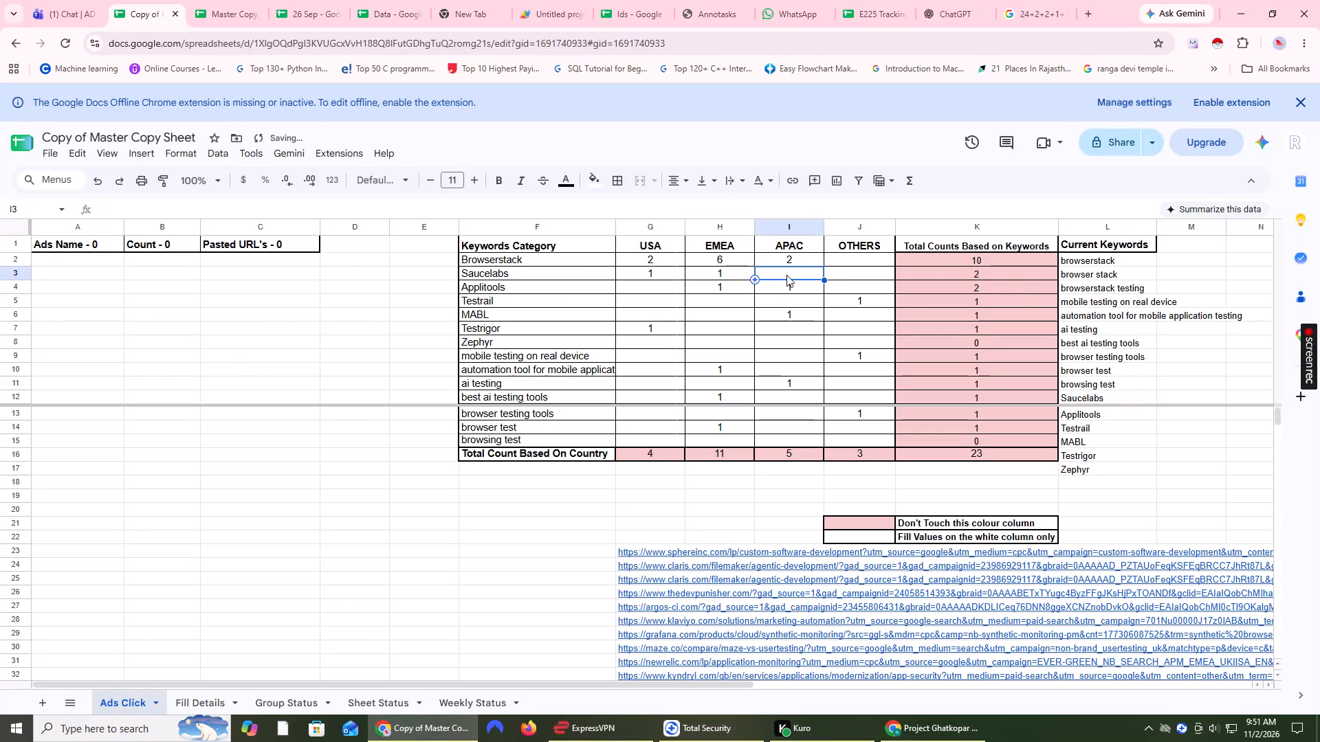
Enter 1 as the APAC count for Saucelabs in the Ads Click sheet.
key("1")
left_click(753, 323)
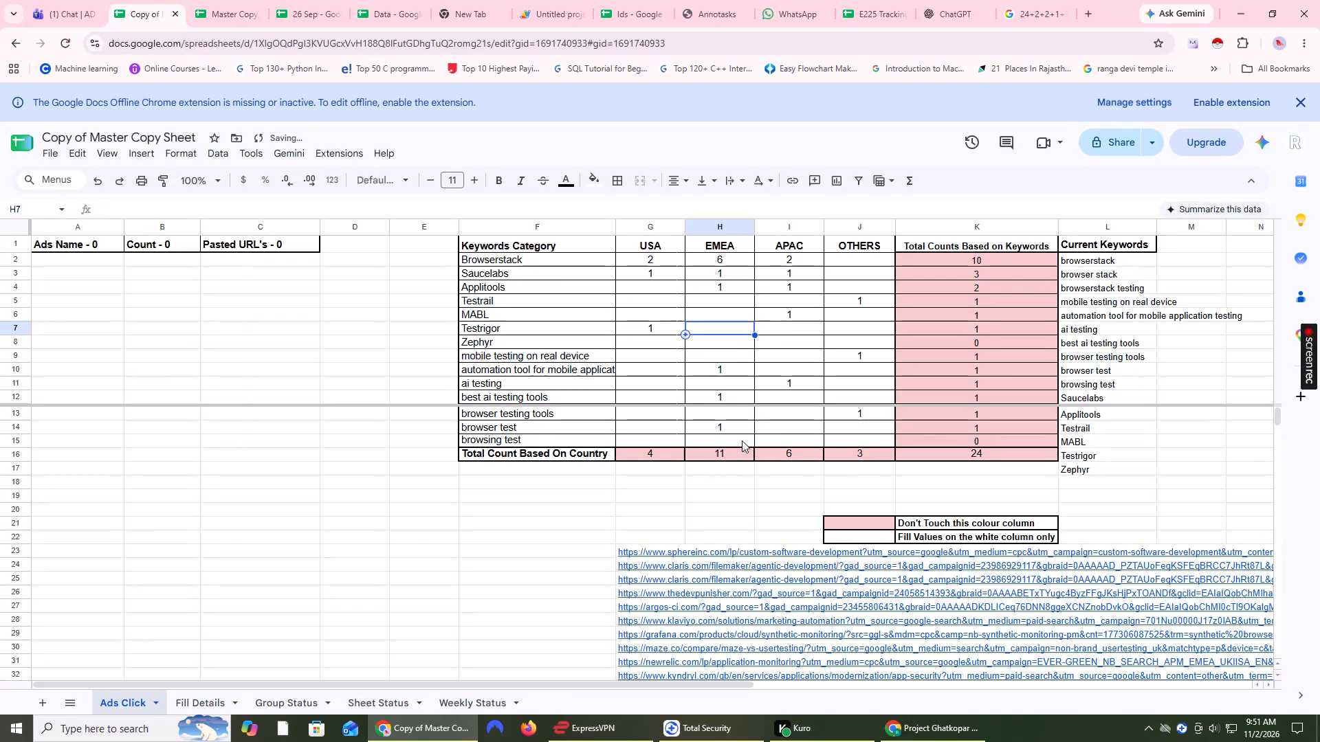
Copy the full Weekly Status column on the Group Status sheet, from Ad Sessions overall down to G2 Comparisons.
left_click(263, 704)
scroll(441, 374, "up", 4)
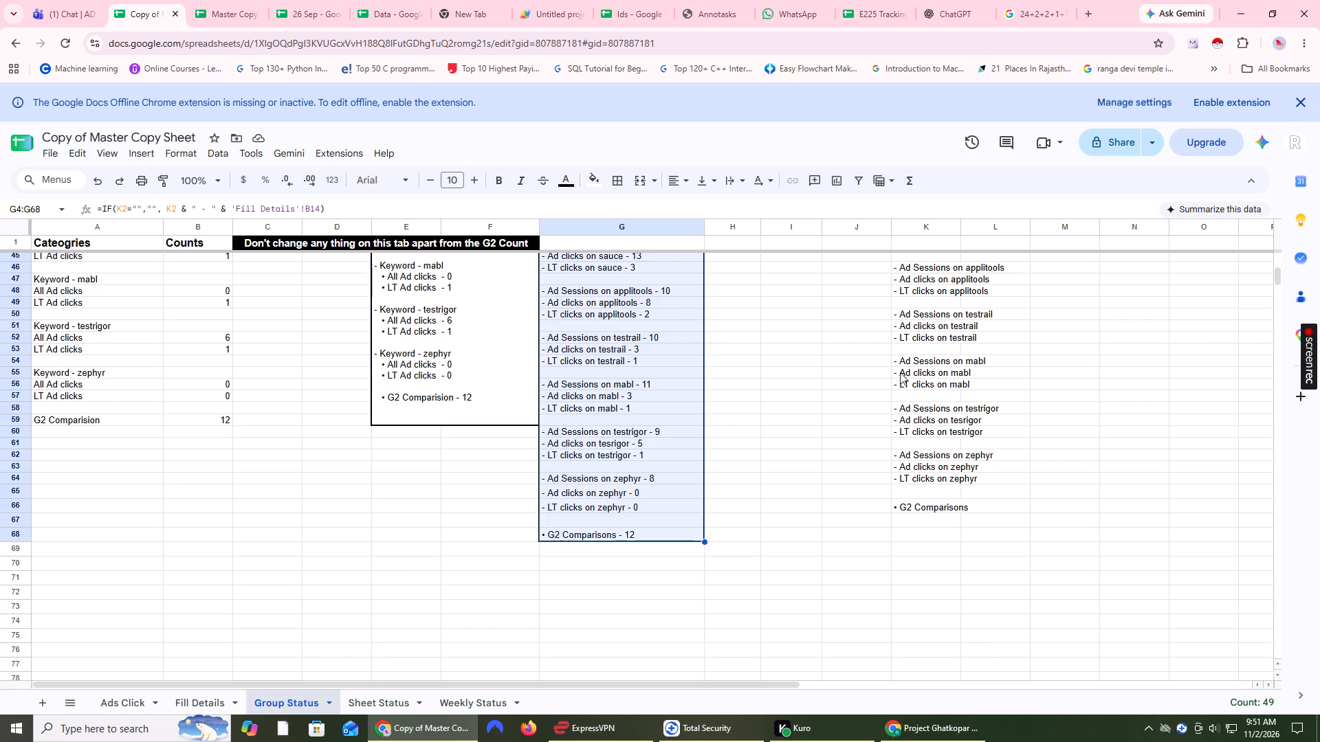
left_click(805, 359)
scroll(763, 430, "up", 16)
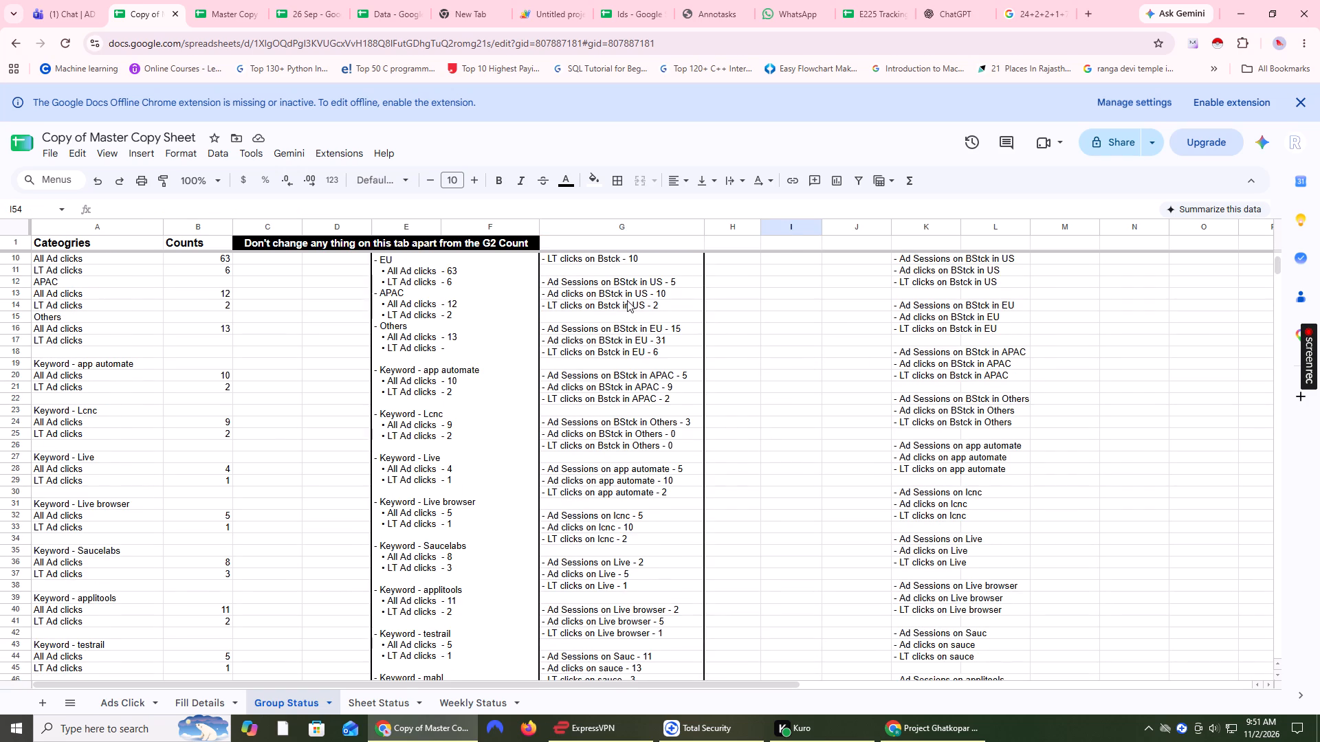
left_click(623, 291)
key("ctrl+shift+Down")
key("ctrl+shift+Down")
key("ctrl+shift+Down")
key("ctrl+shift+Down")
key("ctrl+shift+Down")
key("ctrl+shift+Down")
key("ctrl+shift+Down")
key("ctrl+shift+Down")
key("ctrl+shift+Down")
key("ctrl+shift+Down")
key("ctrl+shift+Down")
key("ctrl+shift+Down")
key("ctrl+shift+Down")
key("ctrl+shift+Down")
key("ctrl+shift+Down")
key("ctrl+shift+Down")
key("ctrl+shift+Down")
key("ctrl+shift+Down")
key("ctrl+shift+Down")
key("ctrl+shift+Down")
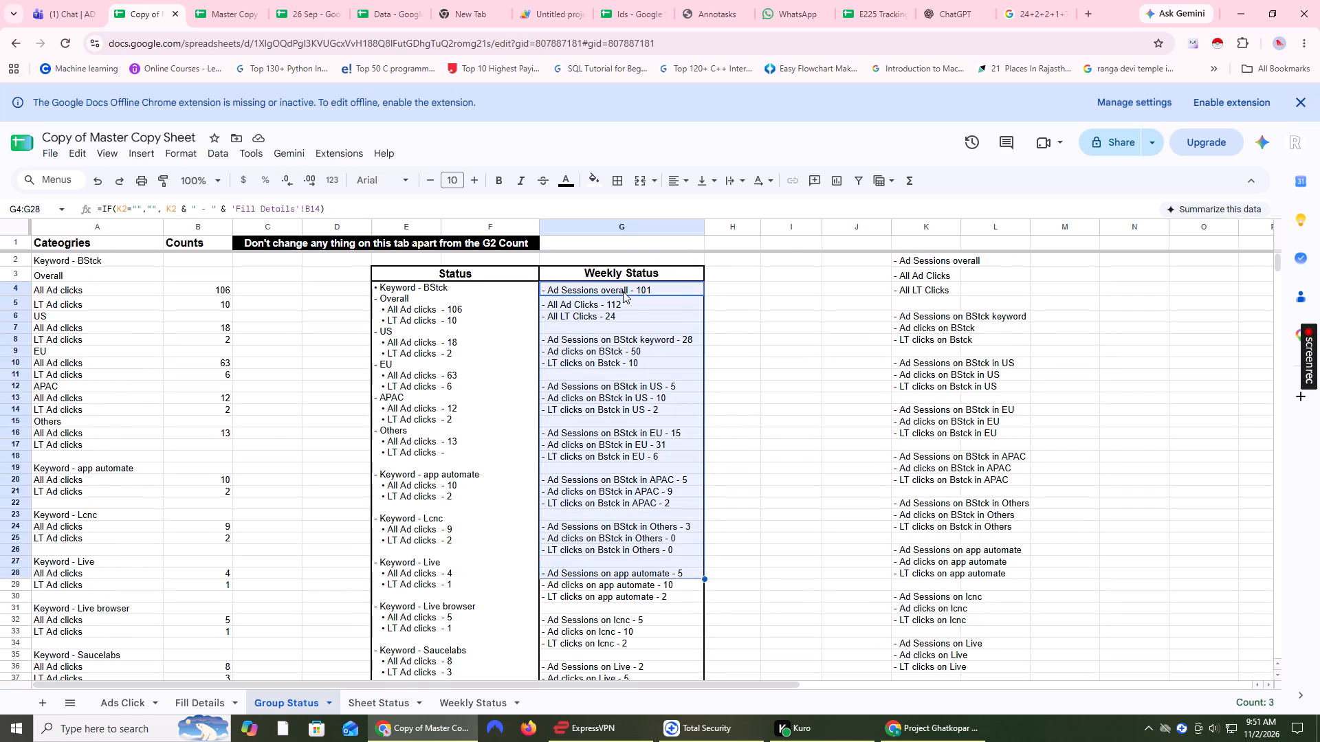
key("ctrl+shift+Up")
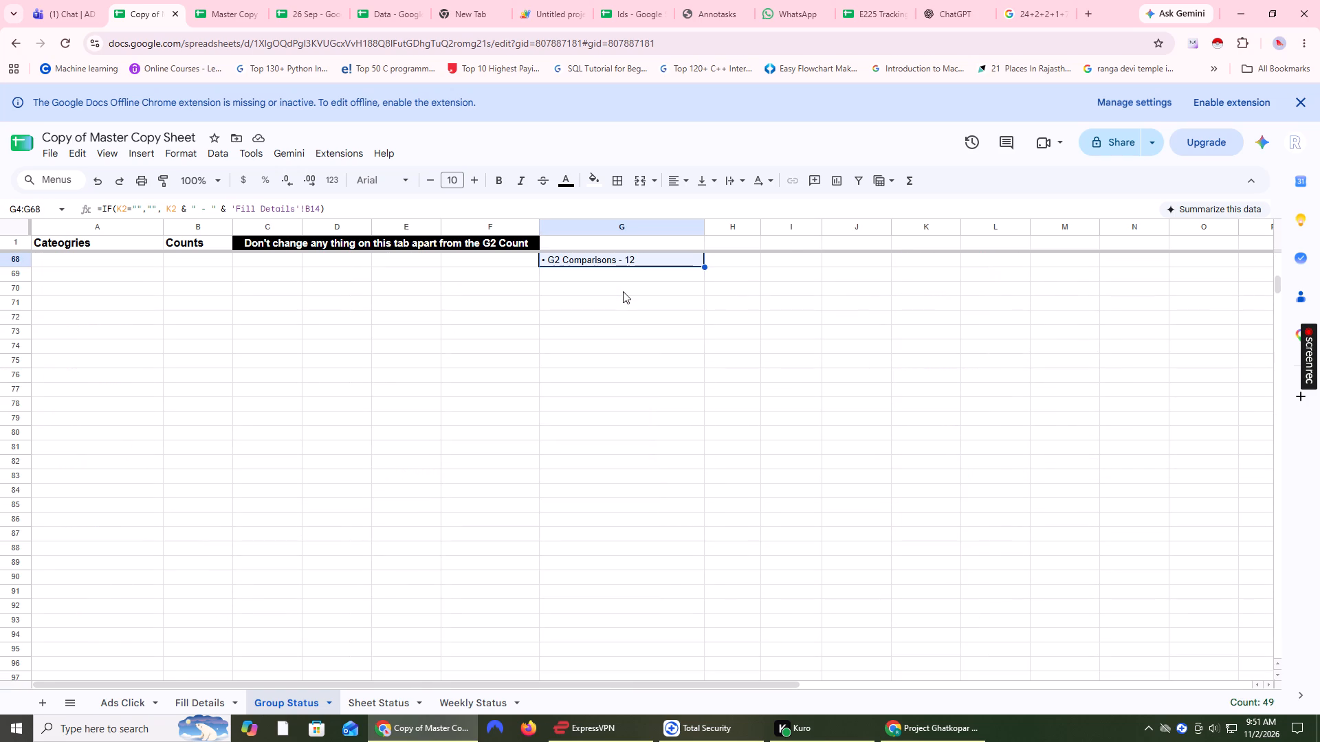
key("ctrl+c")
Paste the copied status as values only into the 3-Nov-2026 column of the Weekly Status sheet, starting at row 2.
left_click(459, 701)
scroll(465, 524, "up", 6)
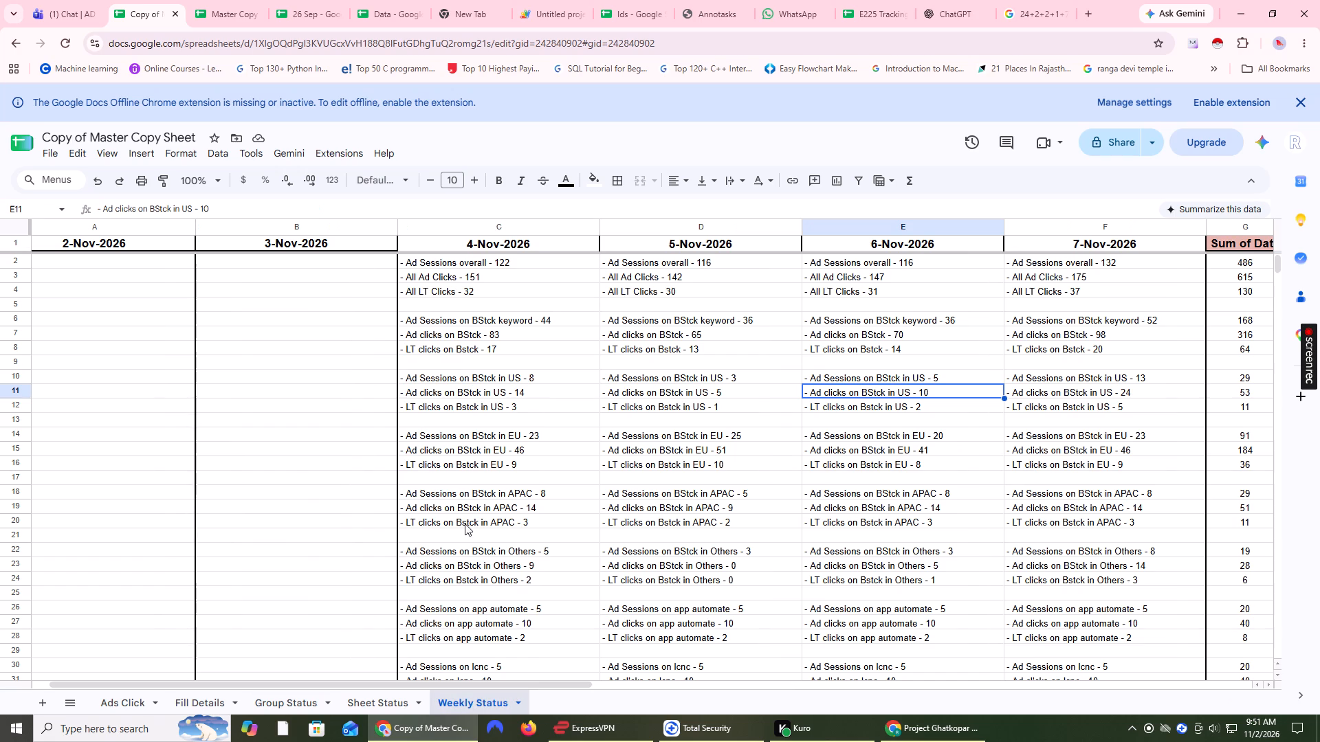
left_click(256, 265)
scroll(267, 377, "up", 2)
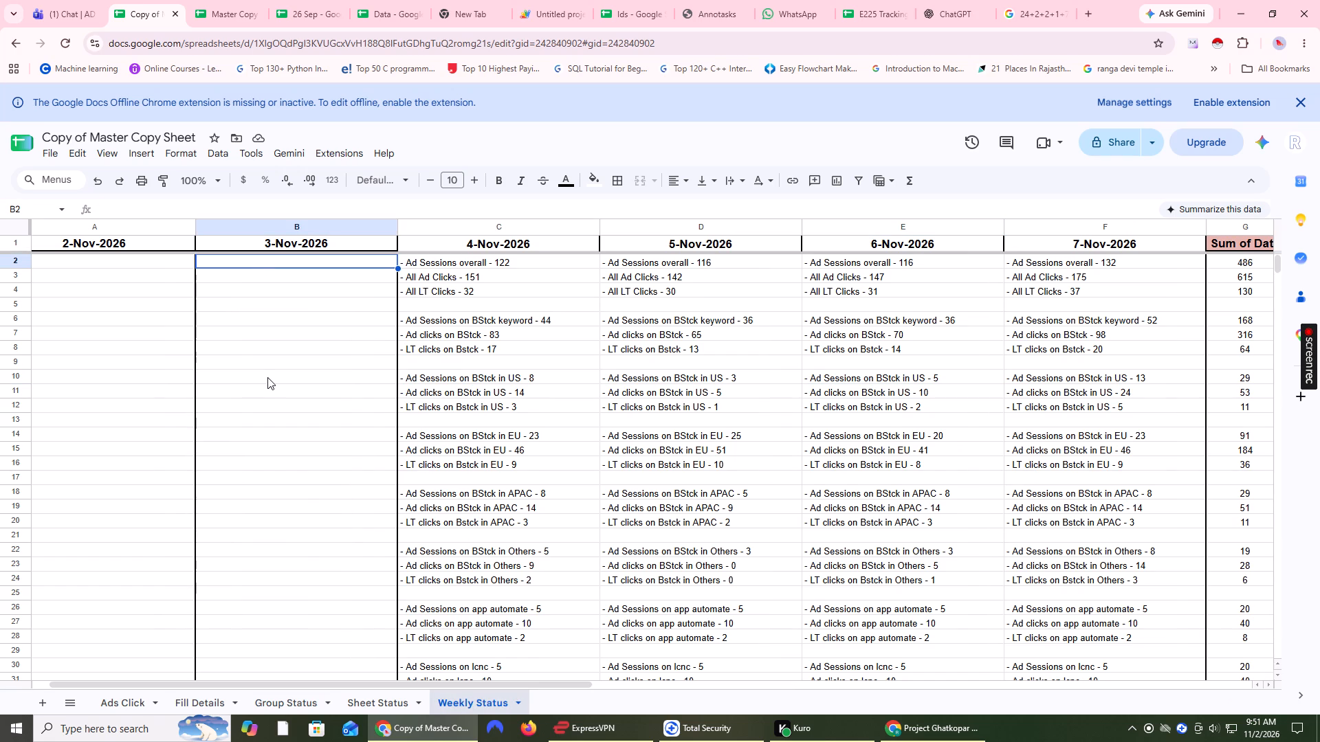
key("ctrl+shift+v")
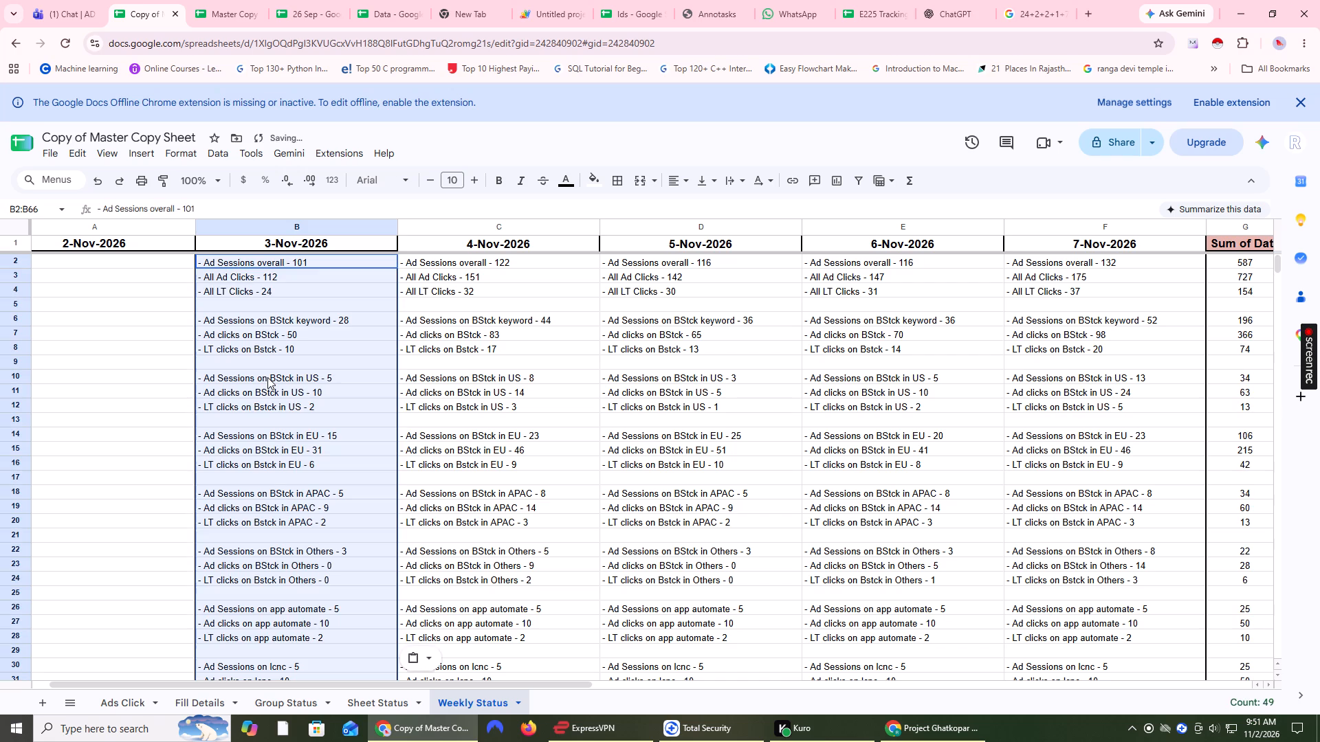
left_click(563, 479)
scroll(563, 478, "up", 5)
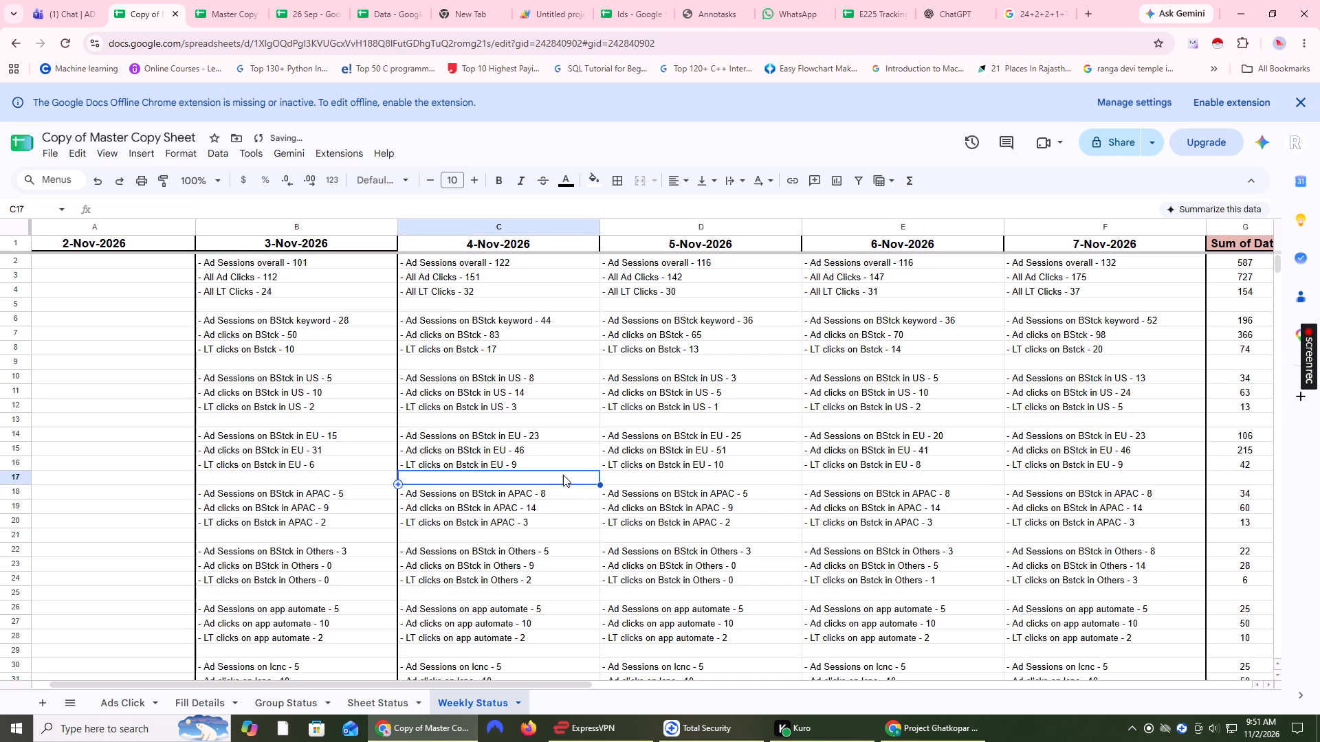
Check the Ads Click Summary (To 24 Oct) sheet in Project Ghatkopar against the October 2026 calendar, then return to Copy of Master Copy Sheet.
left_click(945, 739)
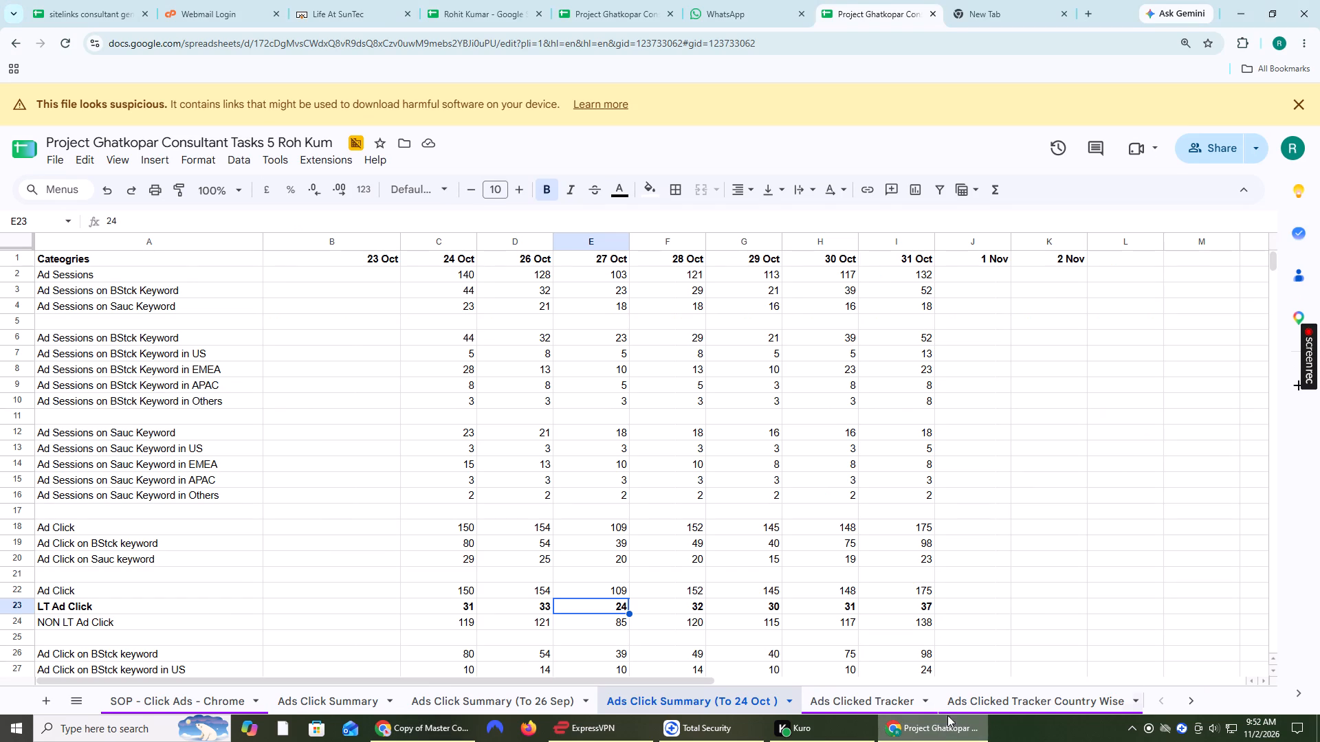
left_click(1273, 735)
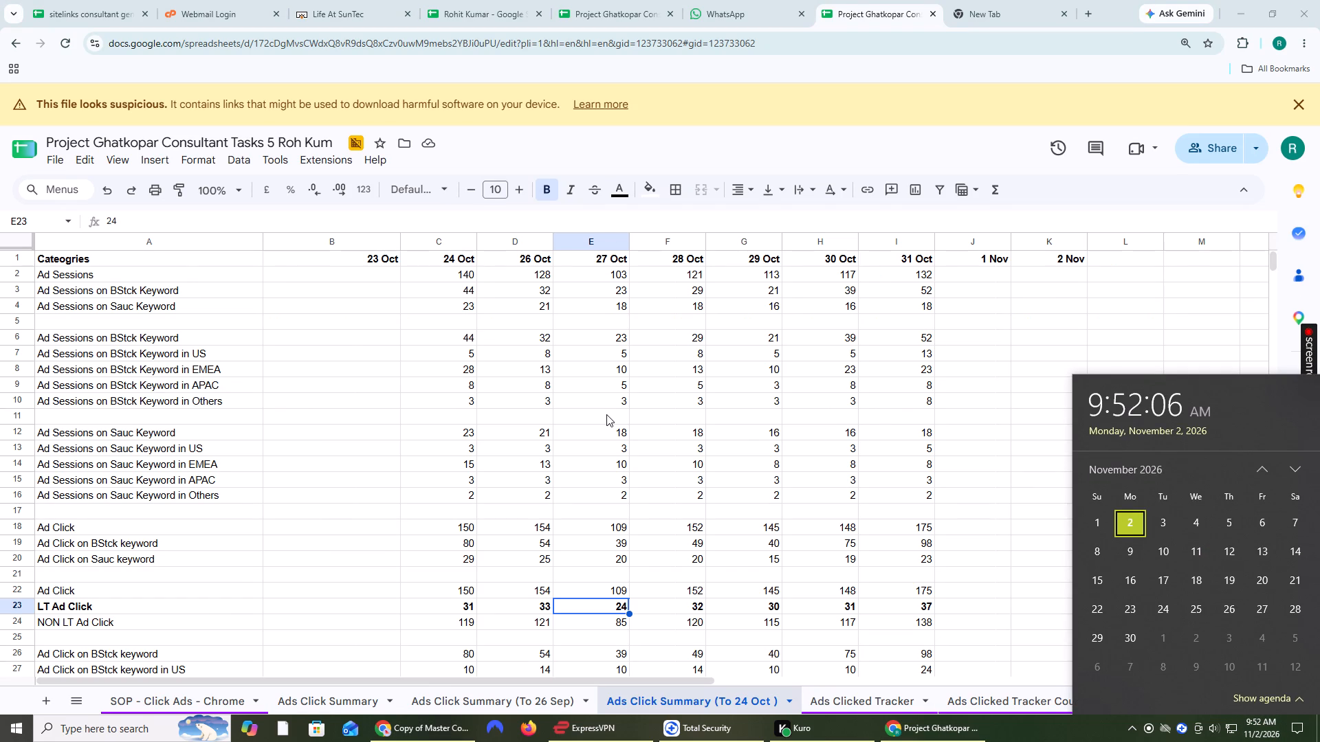
left_click(1261, 465)
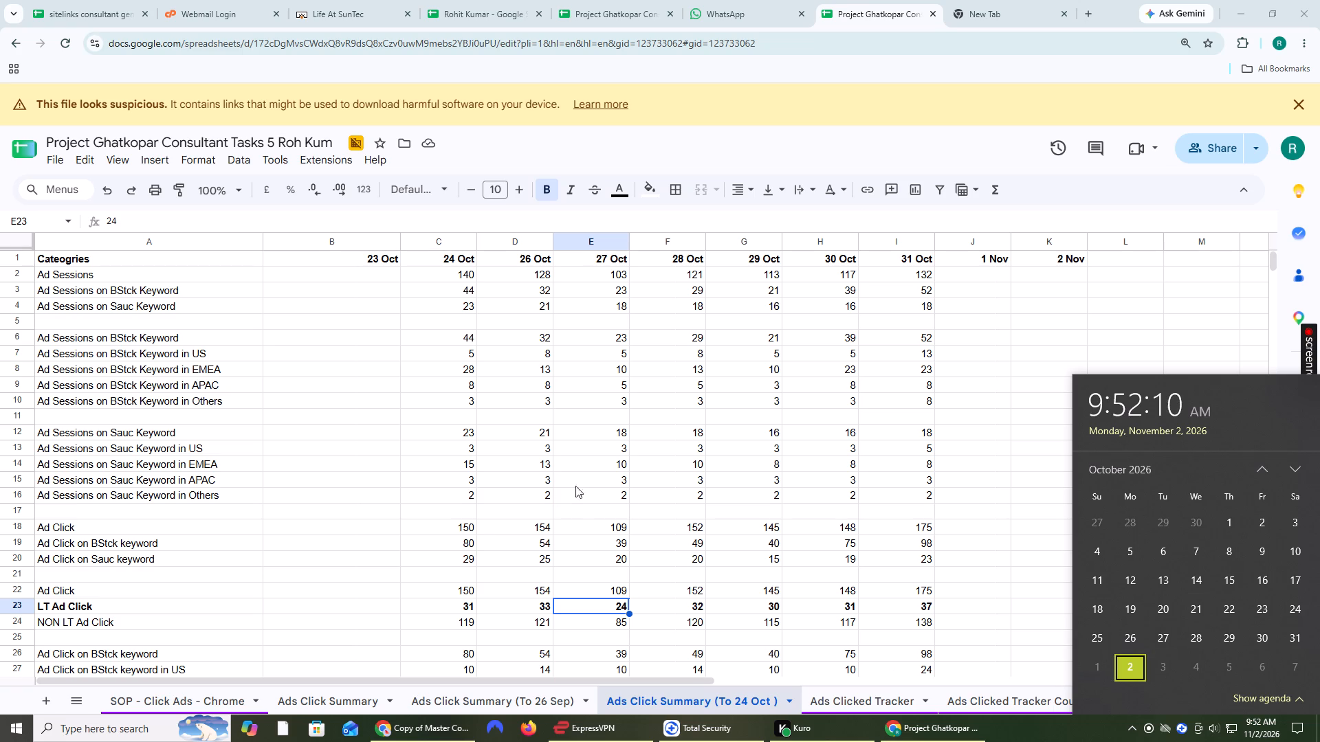
left_click(316, 562)
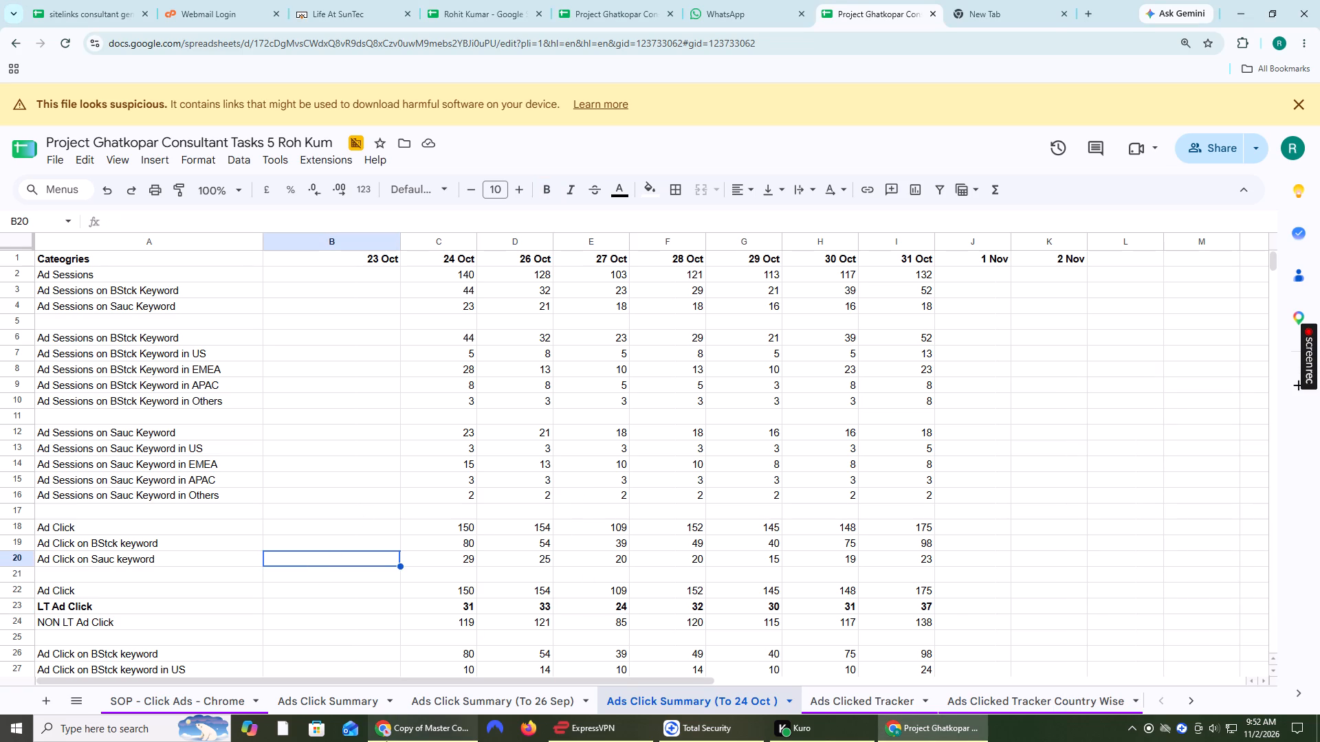
left_click(419, 730)
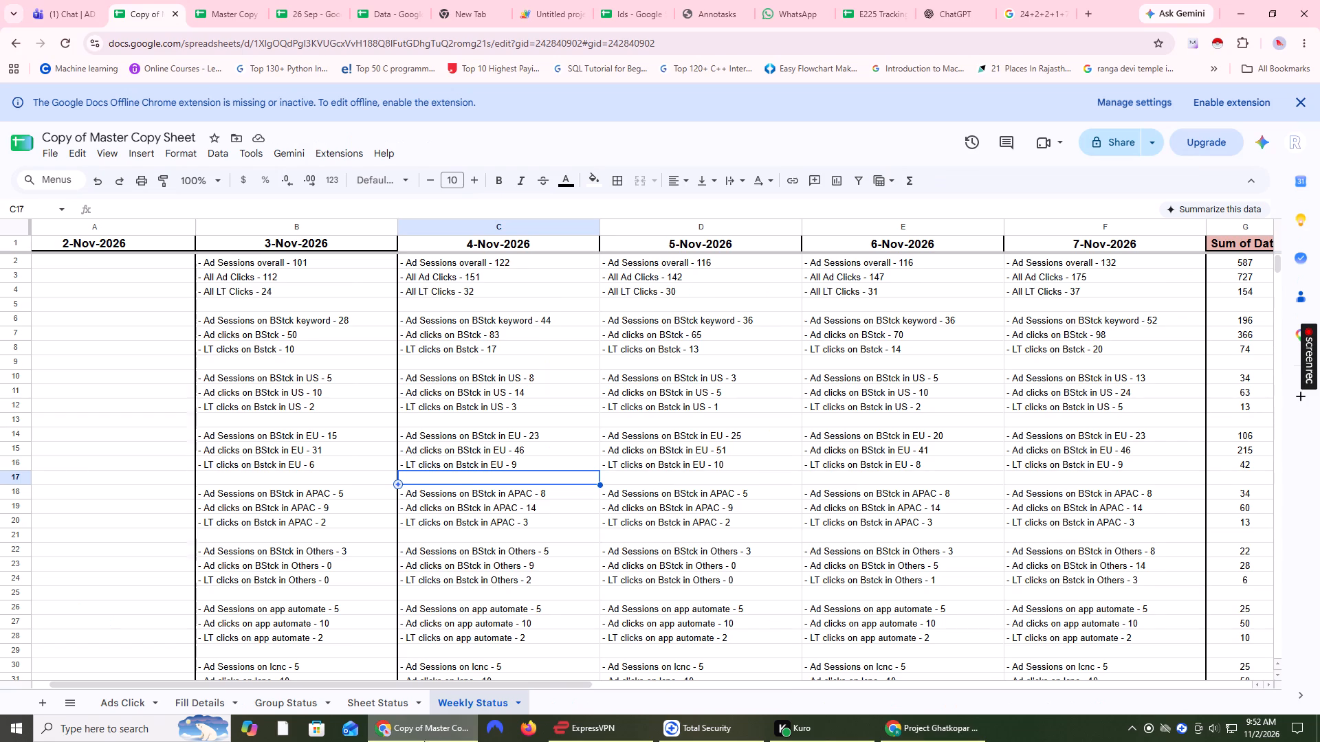
On the Ads Click sheet, set the Browserstack counts to USA 3, EMEA 8, APAC 3 and OTHERS 1.
left_click(127, 703)
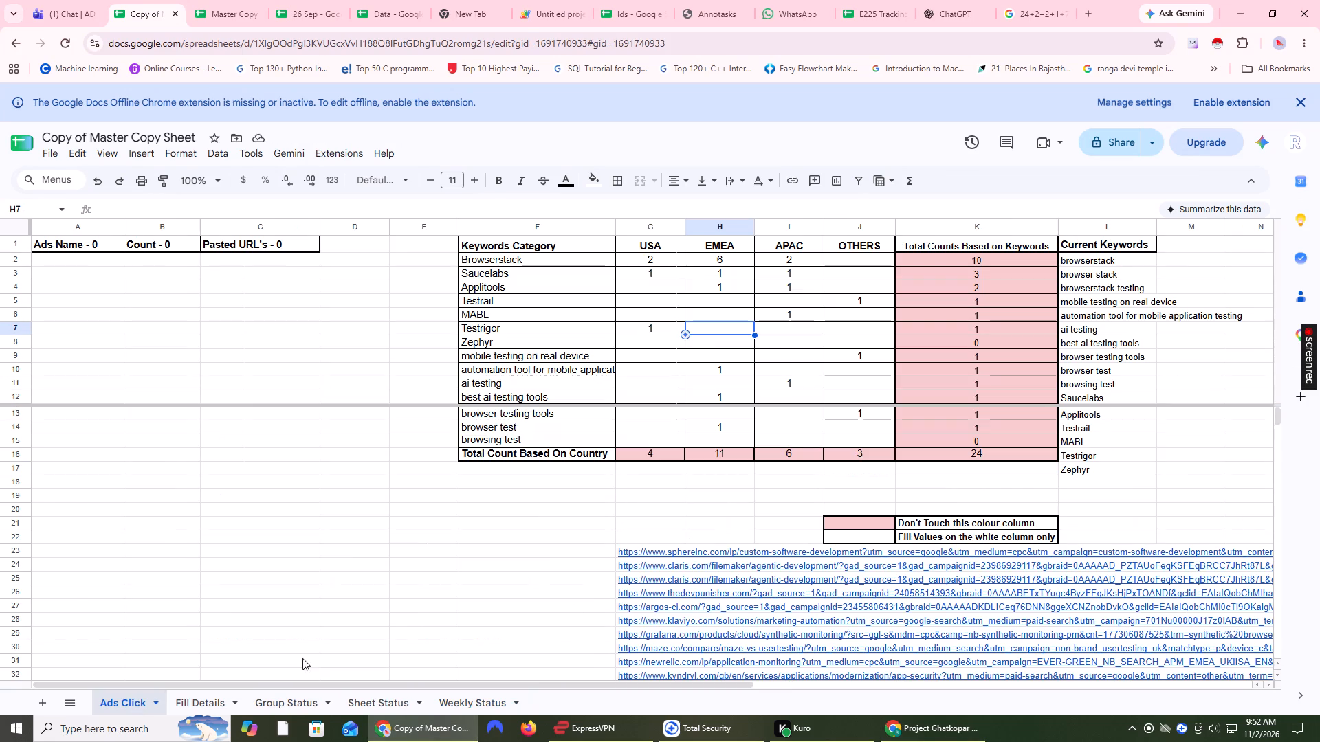
scroll(405, 577, "up", 3)
left_click(356, 543)
scroll(434, 545, "up", 7)
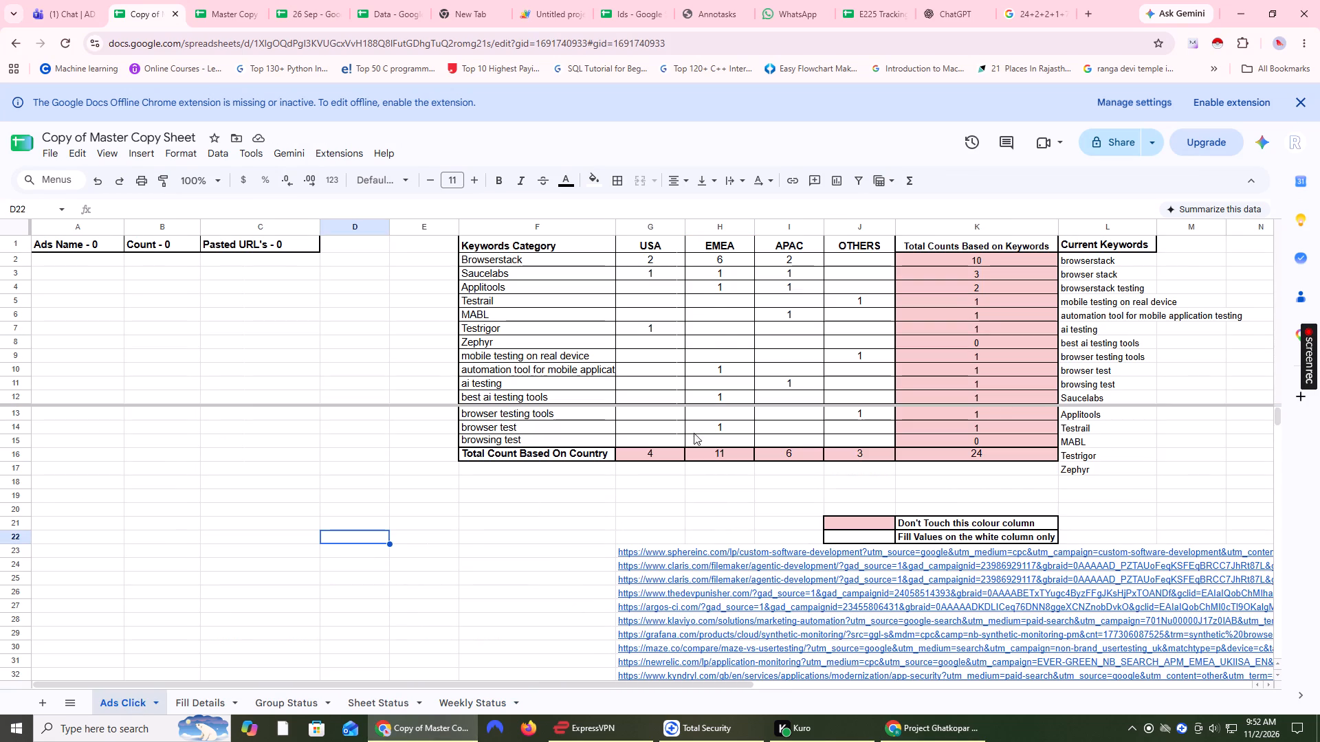
left_click(659, 260)
key("3")
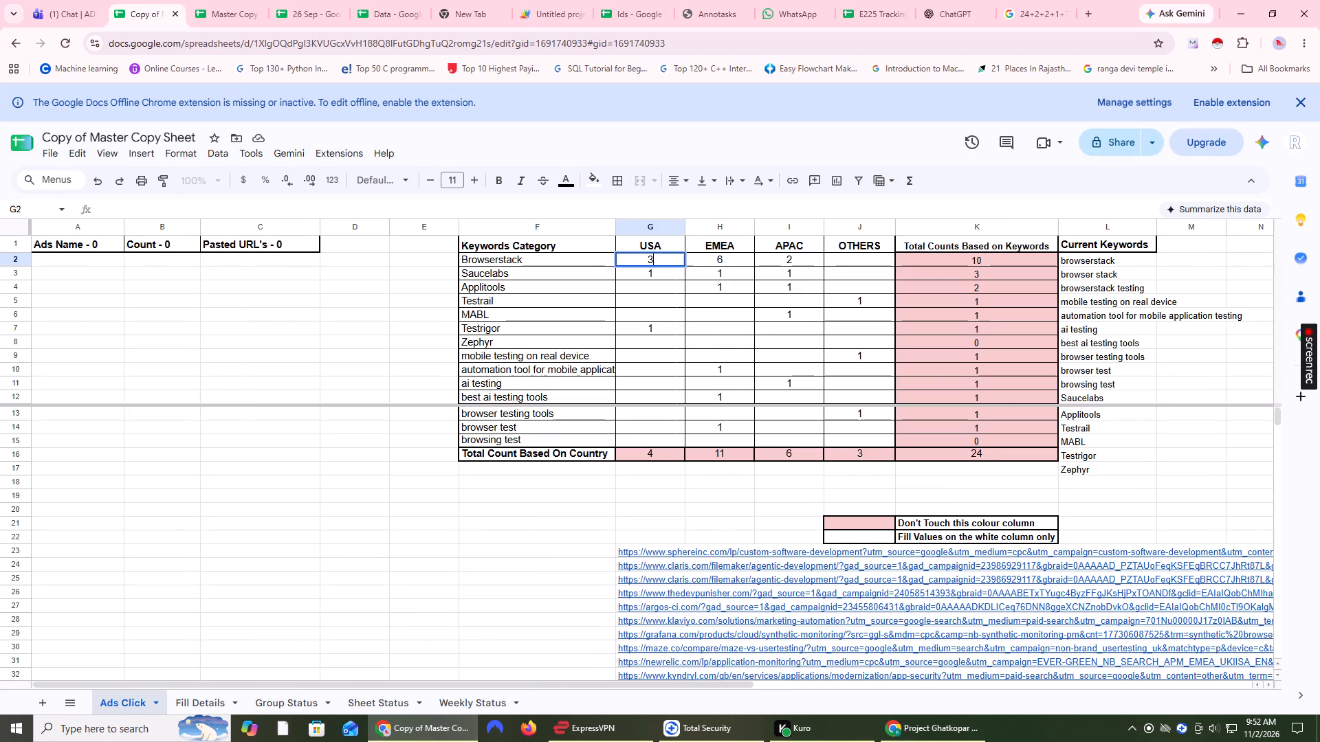
key("Return")
left_click(716, 260)
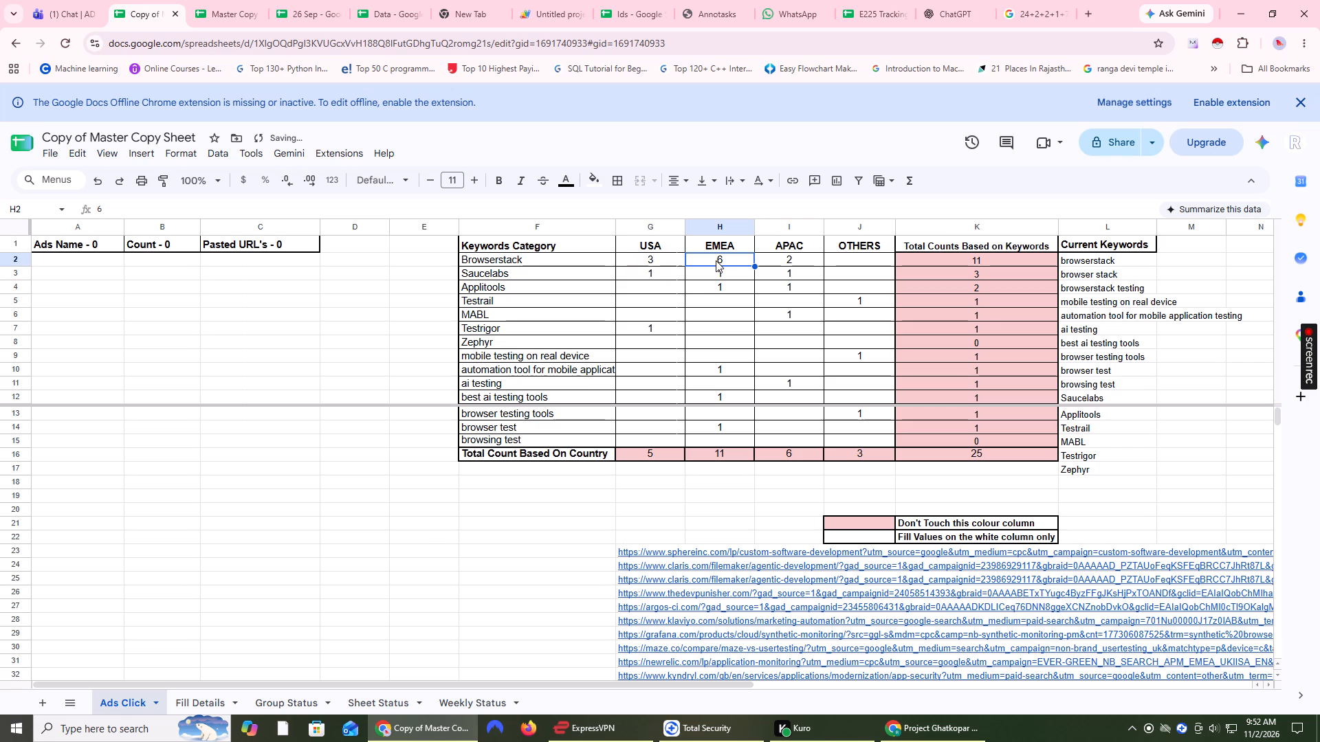
key("8")
left_click(789, 265)
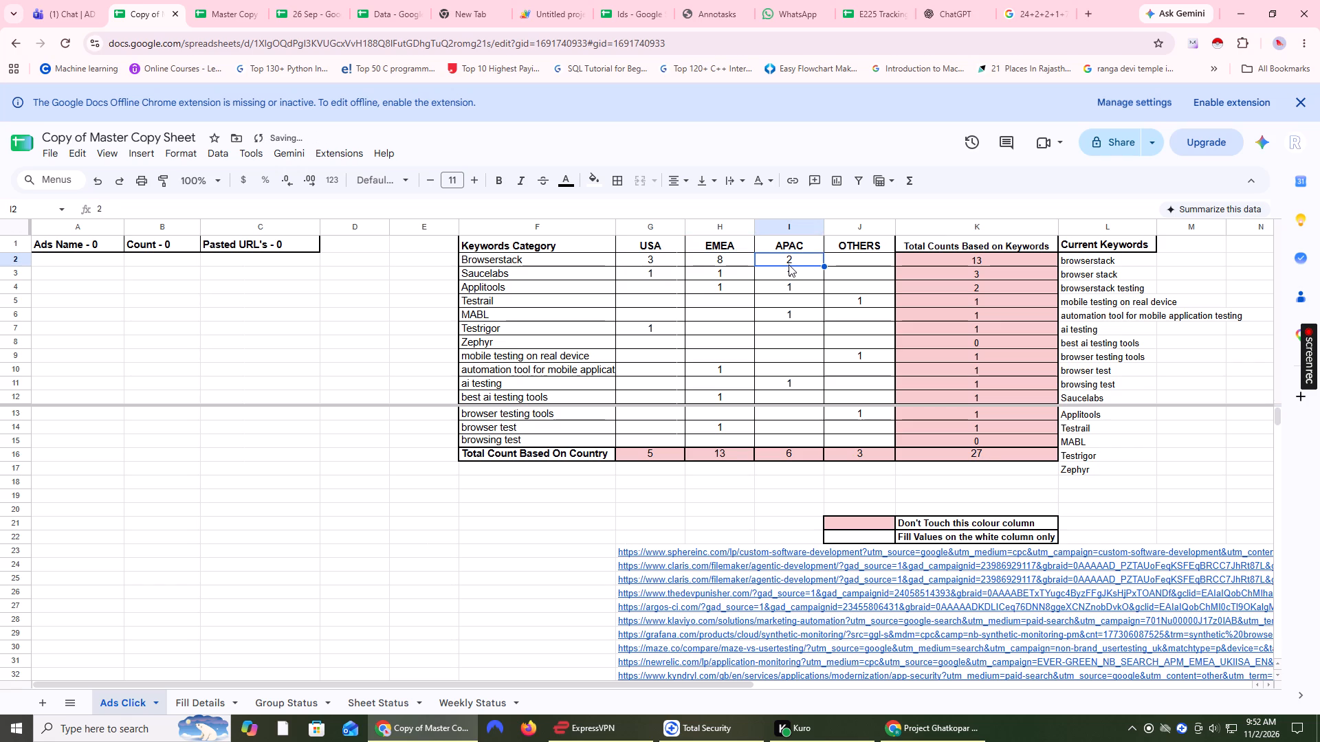
key("3")
key("Return")
left_click(850, 258)
key("1")
left_click(830, 313)
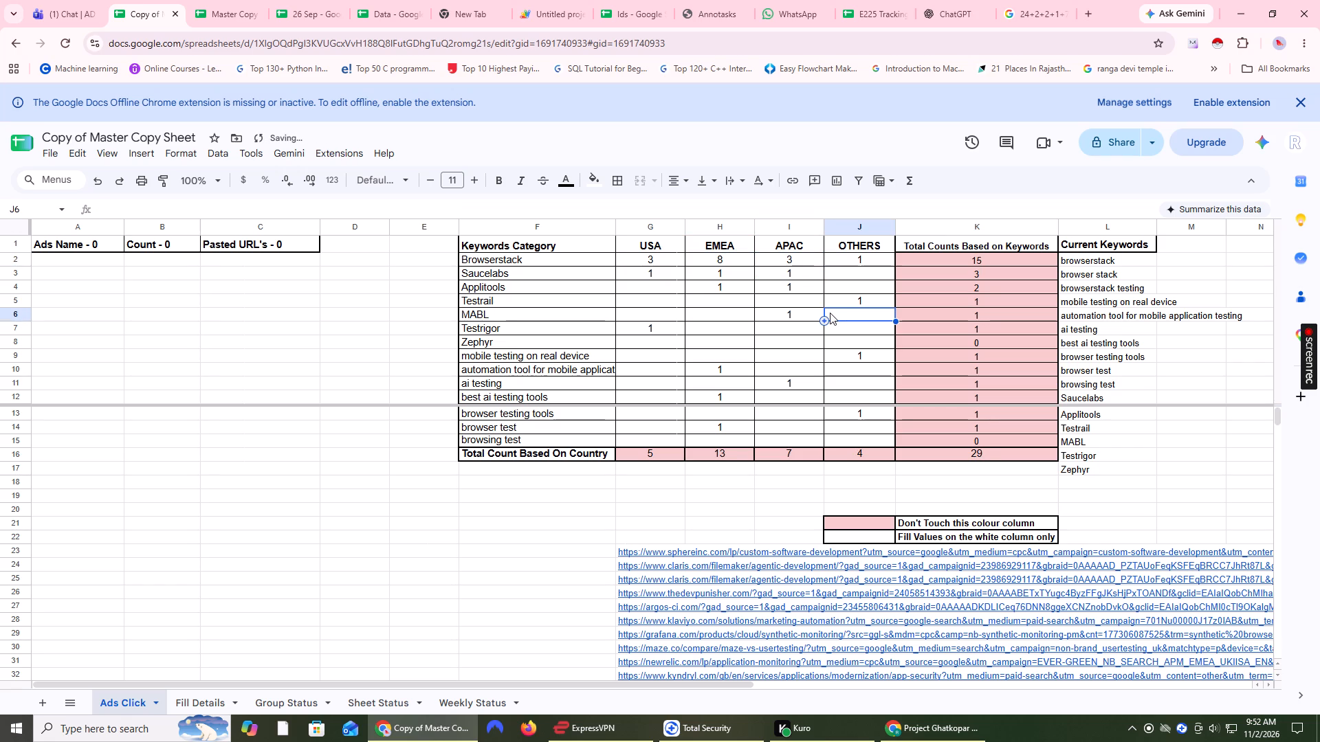
Set the Saucelabs counts to 2 for USA and 2 for EMEA.
left_click(645, 273)
key("2")
left_click(719, 273)
key("2")
left_click(707, 315)
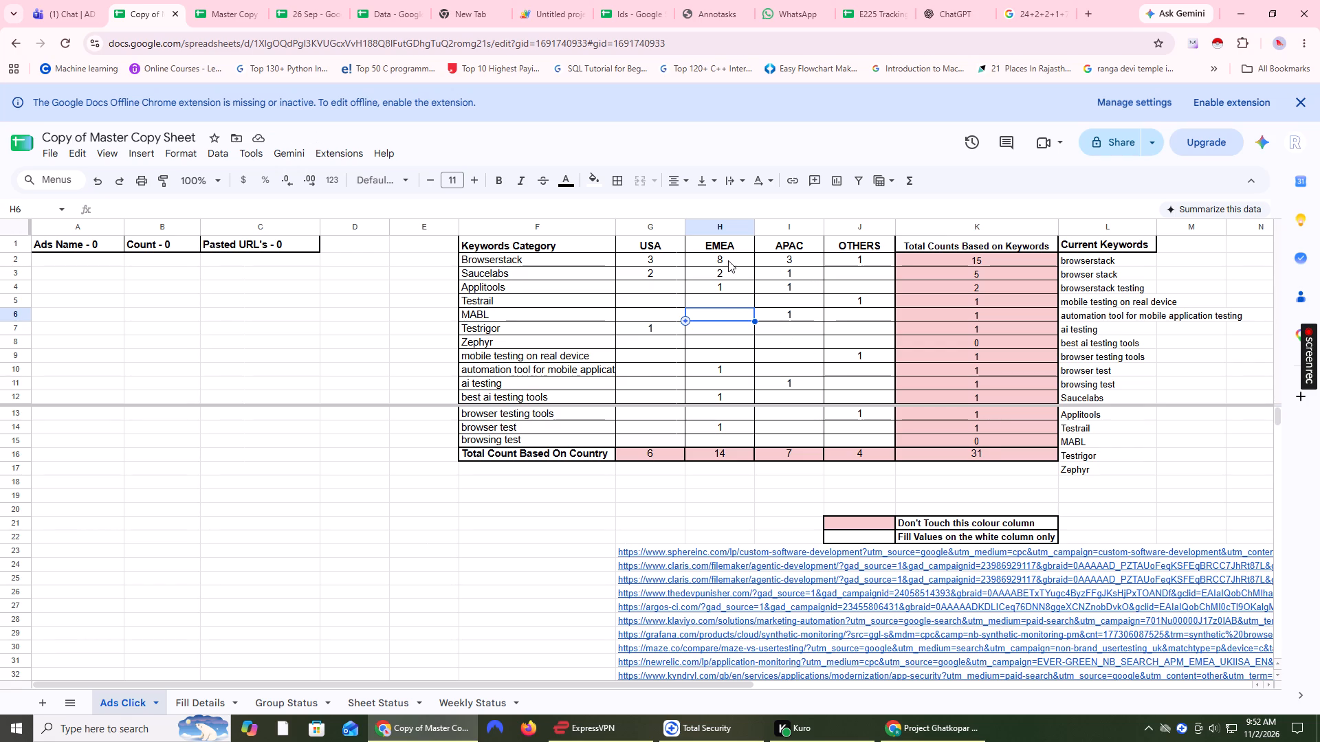
Change the EMEA counts to 9 for Browserstack and 3 for Saucelabs.
left_click(728, 260)
key("9")
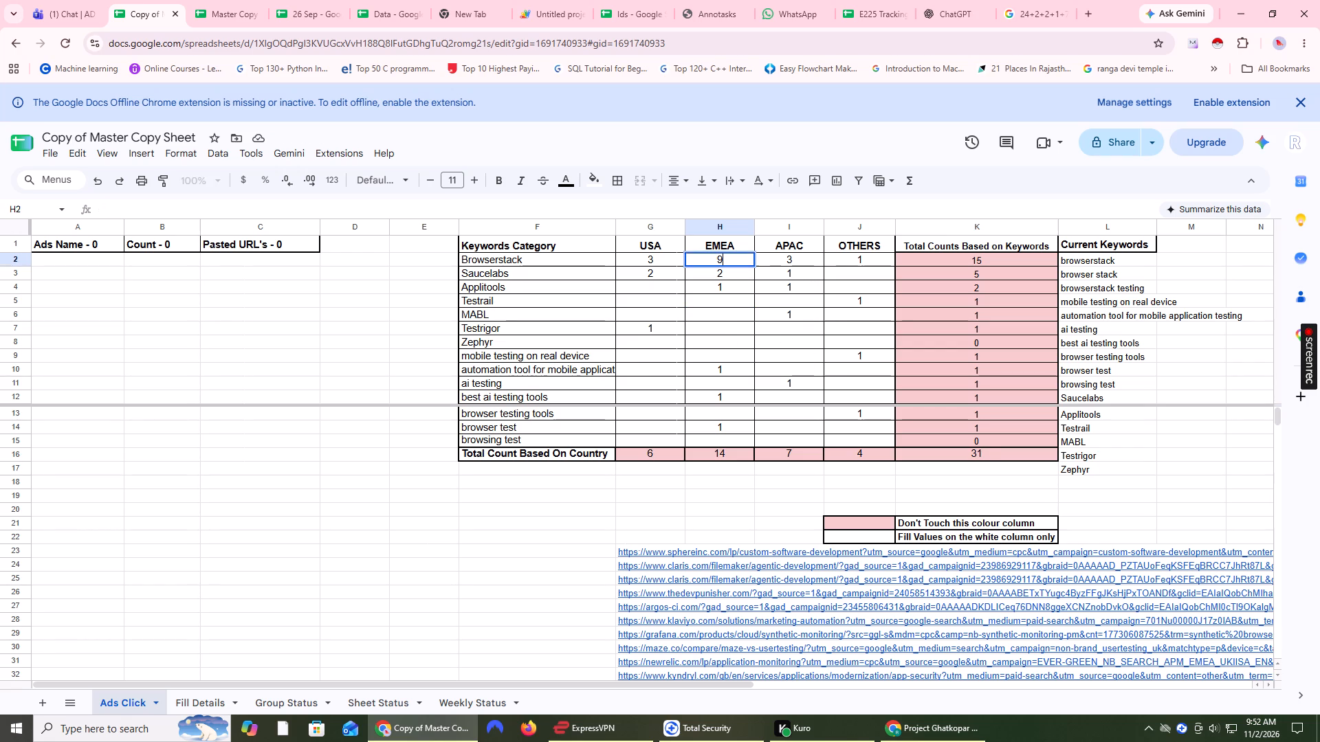
left_click(720, 317)
left_click(723, 270)
key("3")
key("Return")
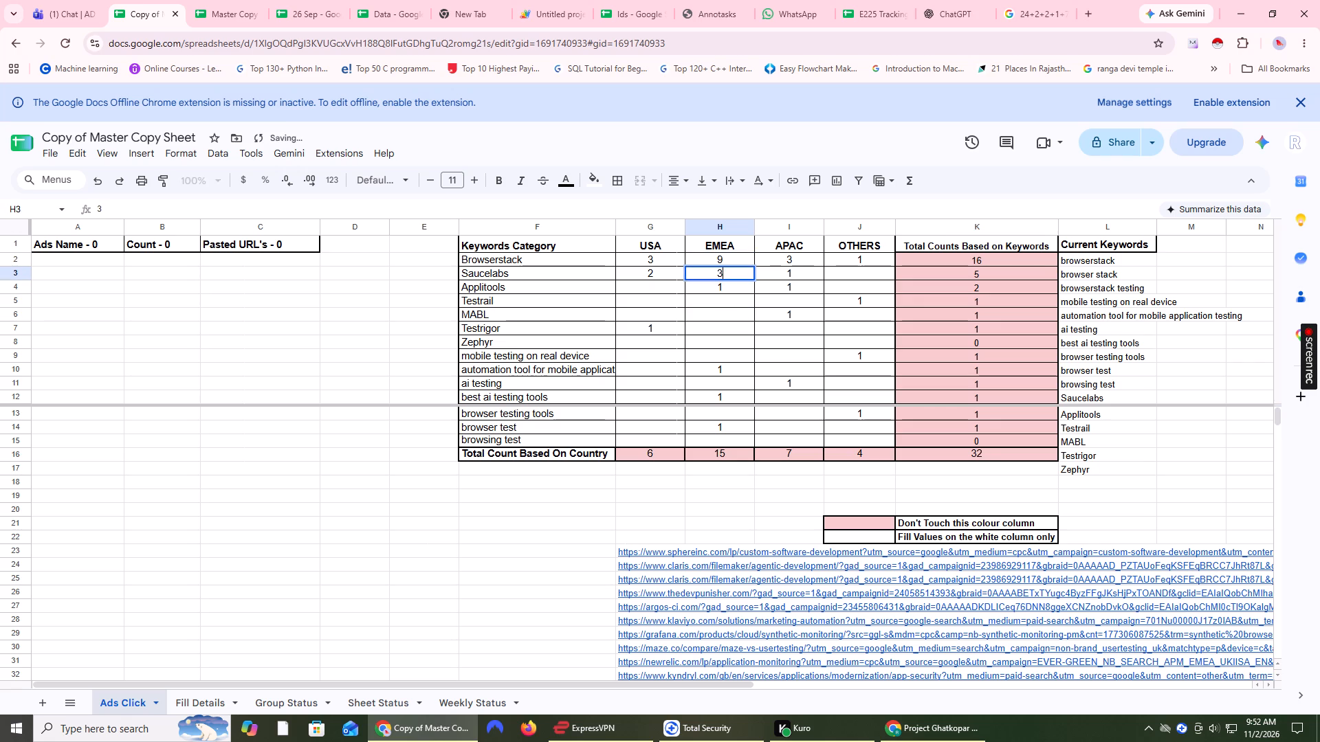
left_click(455, 504)
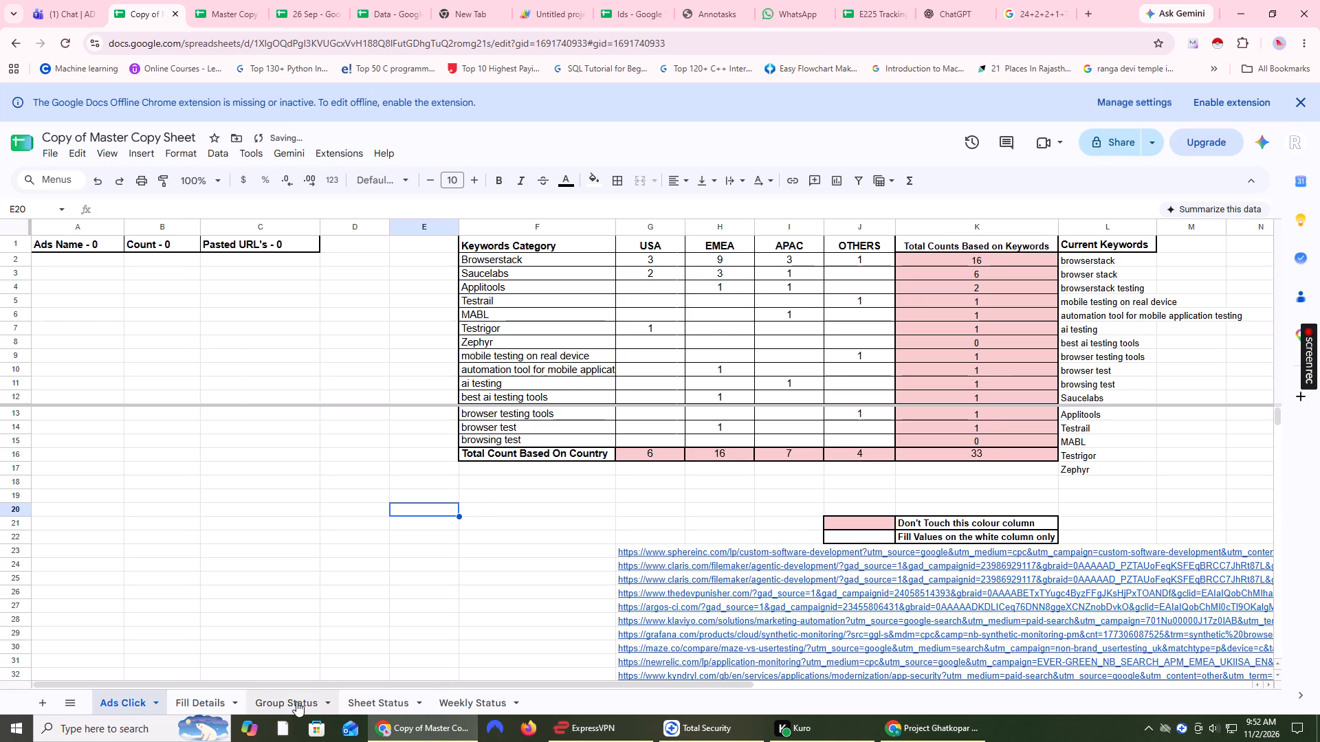
Copy the updated Weekly Status column on the Group Status sheet, from Ad Sessions overall down to G2 Comparisons.
left_click(290, 701)
scroll(467, 508, "up", 2)
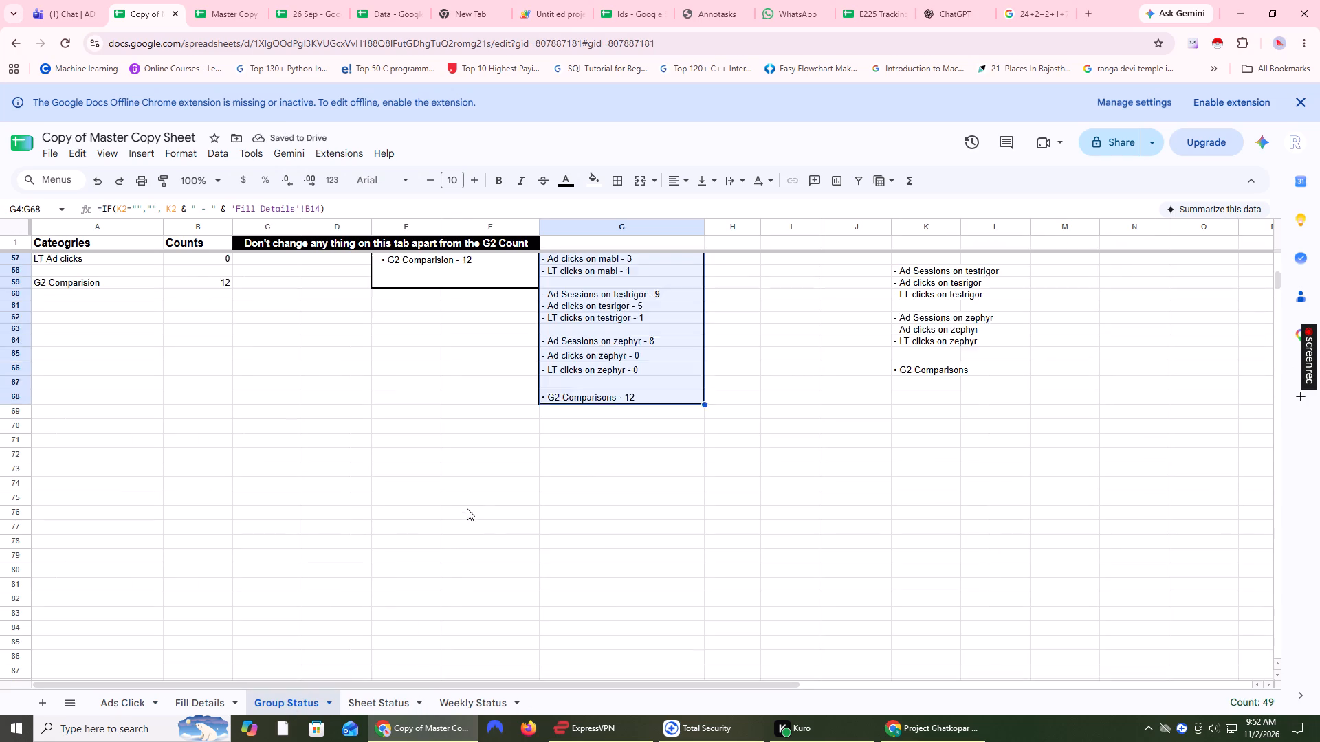
scroll(467, 508, "up", 1)
left_click(786, 517)
scroll(811, 552, "up", 20)
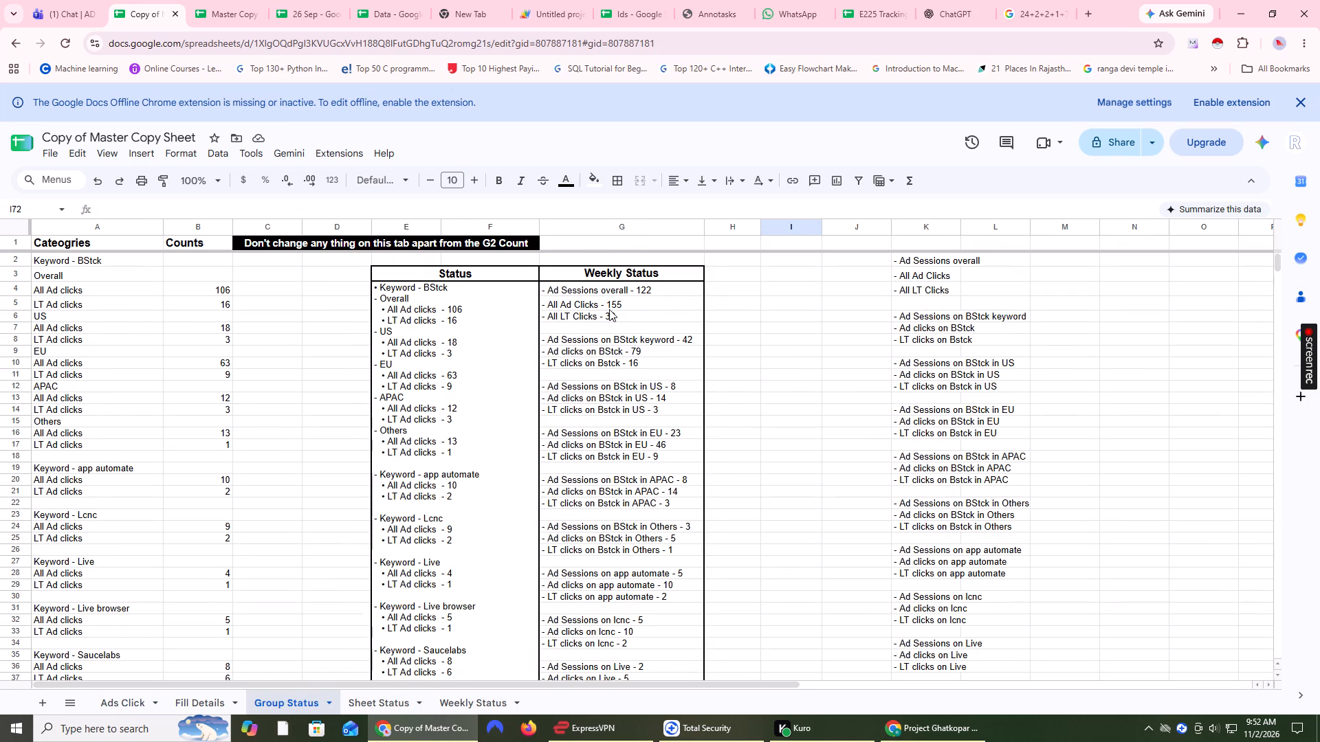
left_click(608, 294)
key("ctrl+shift+Down")
key("ctrl+shift+Down")
key("ctrl+shift+Down")
key("ctrl+shift+Down")
key("ctrl+shift+Down")
key("ctrl+shift+Down")
key("ctrl+shift+Down")
key("ctrl+shift+Down")
key("ctrl+shift+Down")
key("ctrl+shift+Down")
key("ctrl+shift+Down")
key("ctrl+shift+Down")
key("ctrl+shift+Down")
key("ctrl+shift+Down")
key("ctrl+shift+Down")
key("ctrl+shift+Down")
key("ctrl+shift+Down")
key("ctrl+shift+Down")
key("ctrl+shift+Down")
key("ctrl+shift+Down")
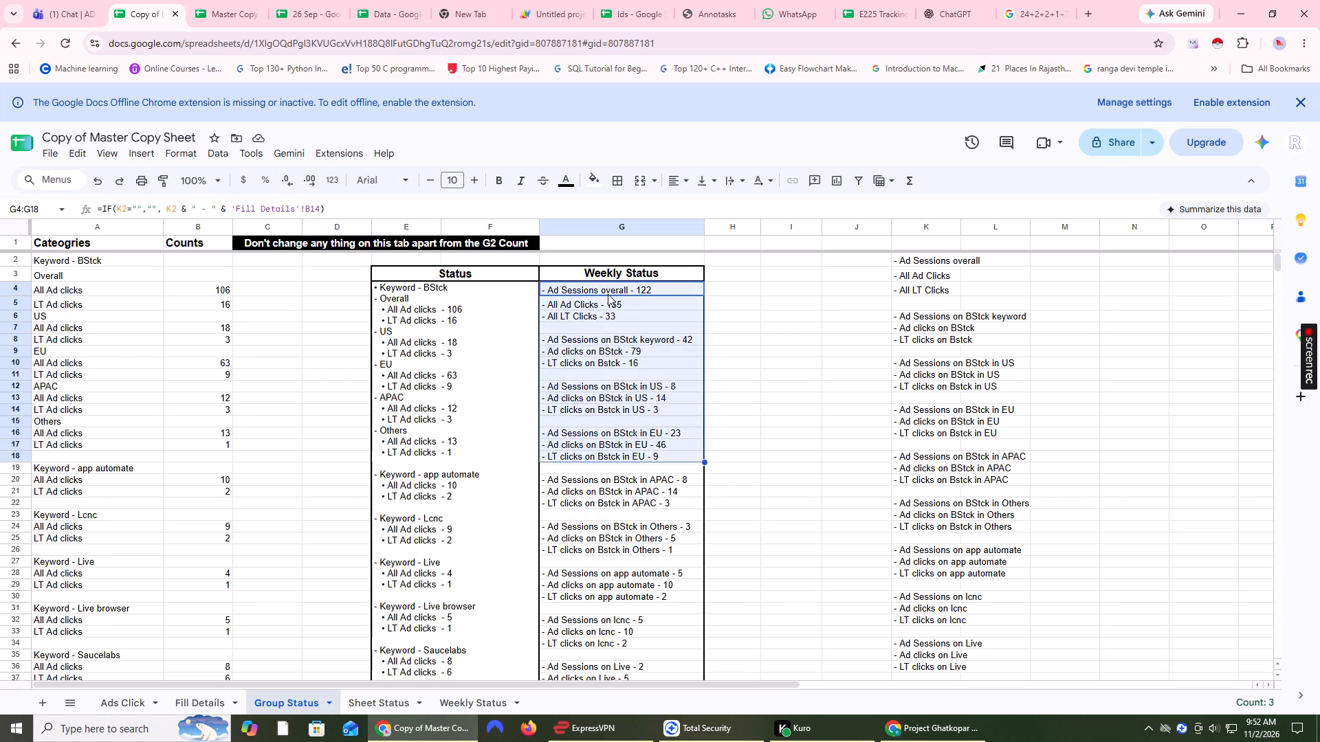
key("ctrl+shift+Up")
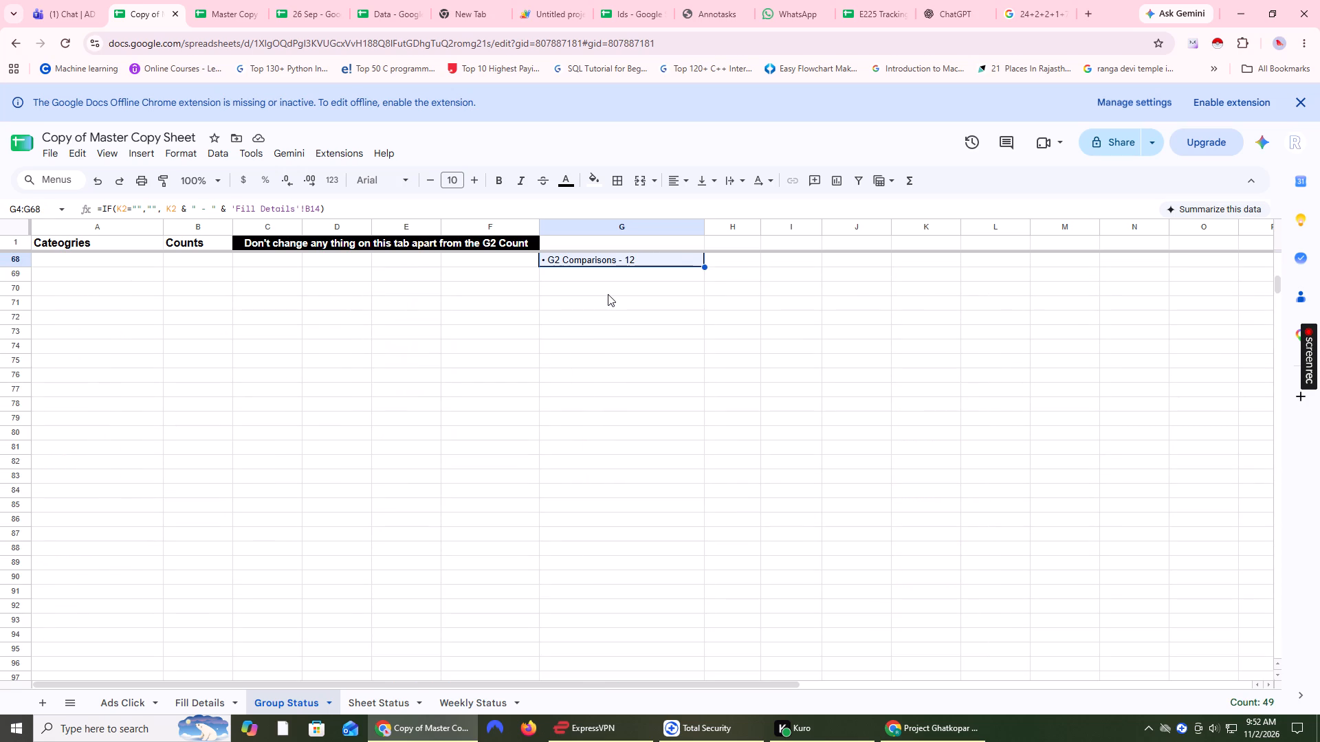
key("ctrl+c")
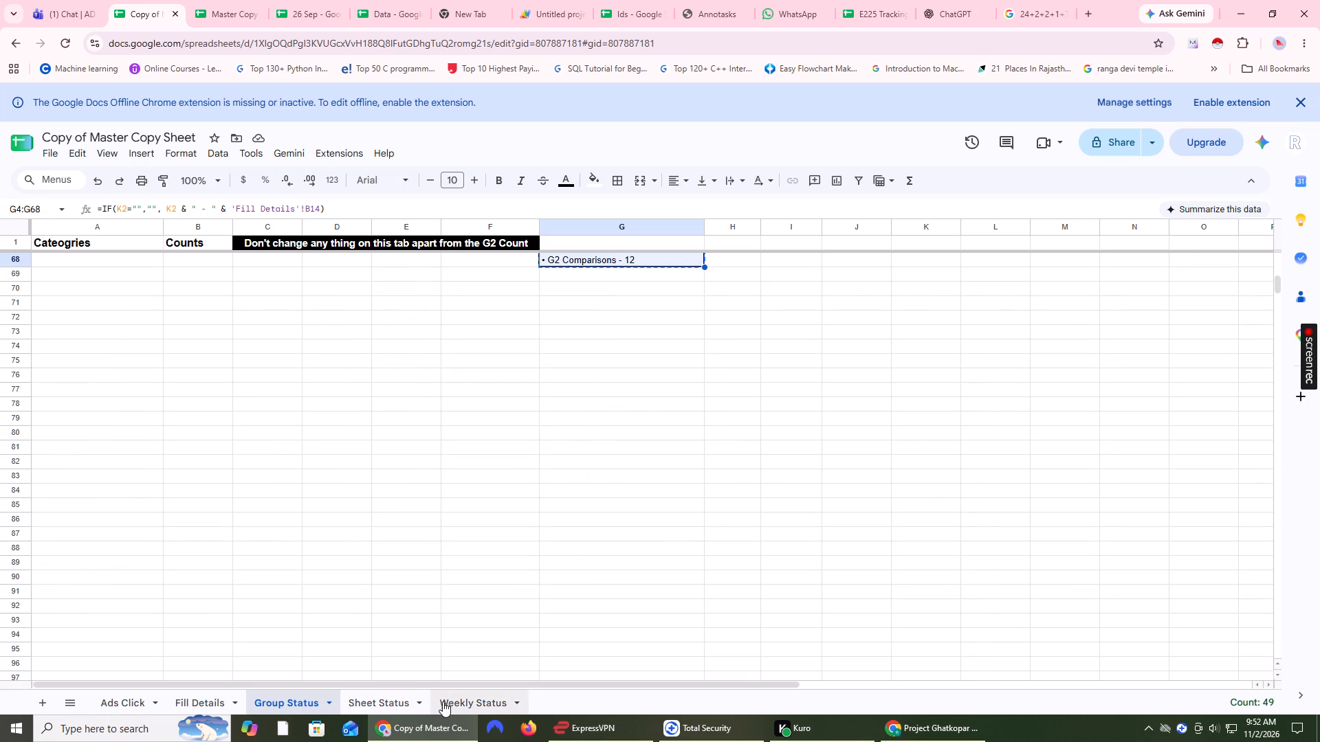
Paste the copied status as values only into the 2-Nov-2026 column of the Weekly Status sheet, starting at row 2.
left_click(385, 706)
left_click(448, 704)
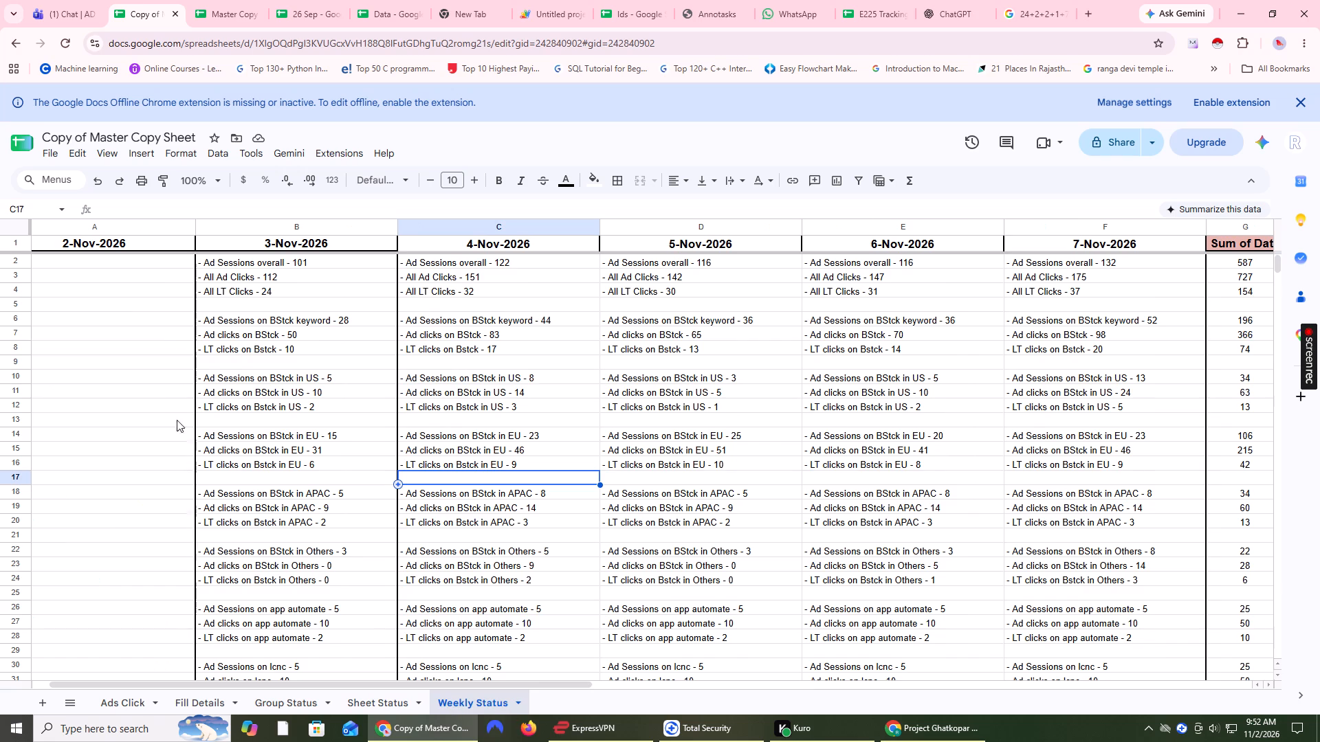
scroll(164, 340, "up", 3)
left_click(122, 265)
key("ctrl+shift+v")
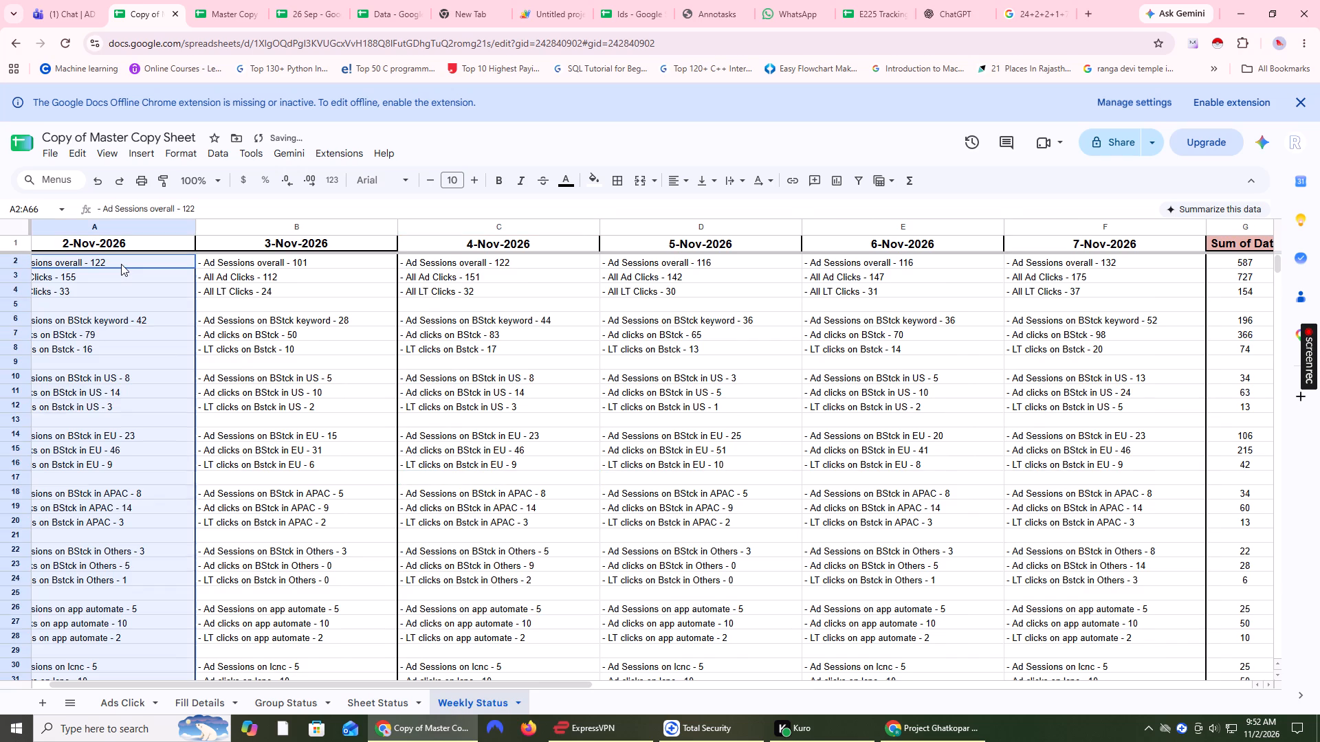
left_click(239, 513)
Review the Weekly Status sheet down to the G2 Comparisons row and across to the Sum of Data and Full Status columns.
scroll(304, 563, "down", 13)
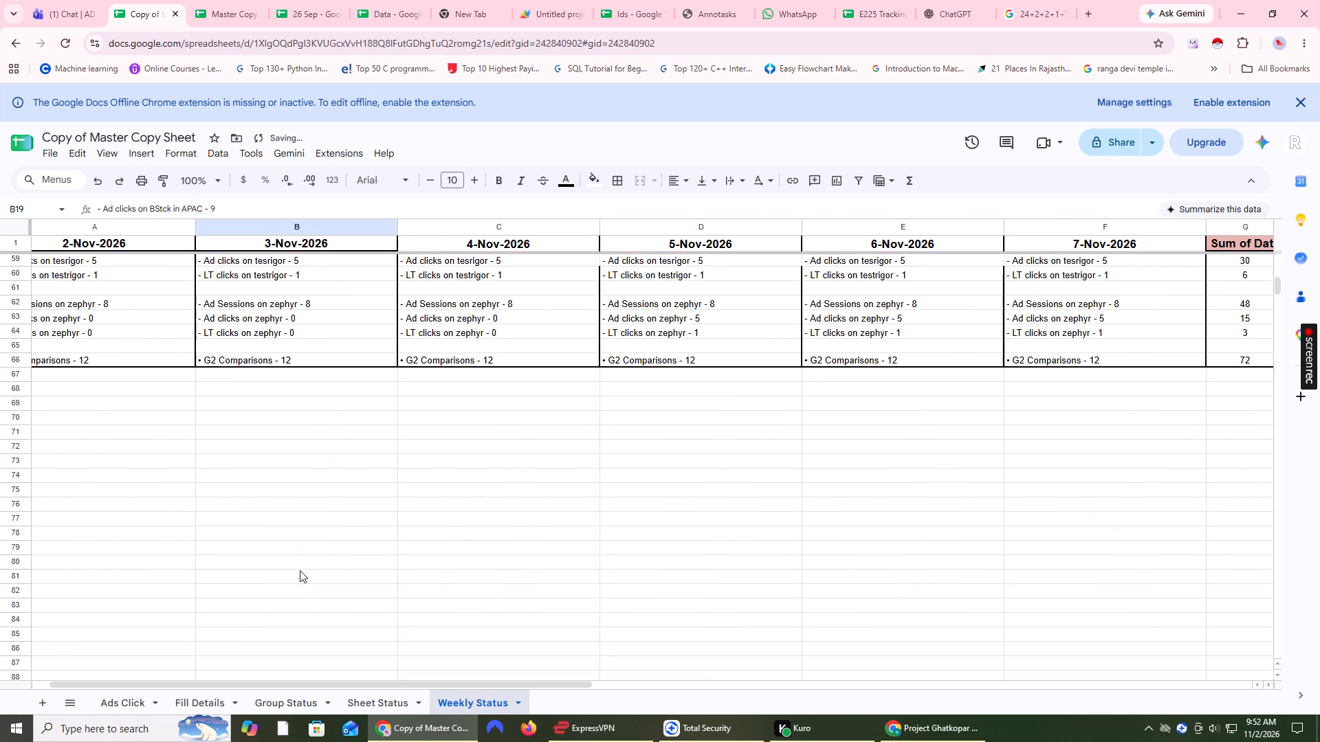
scroll(300, 570, "up", 18)
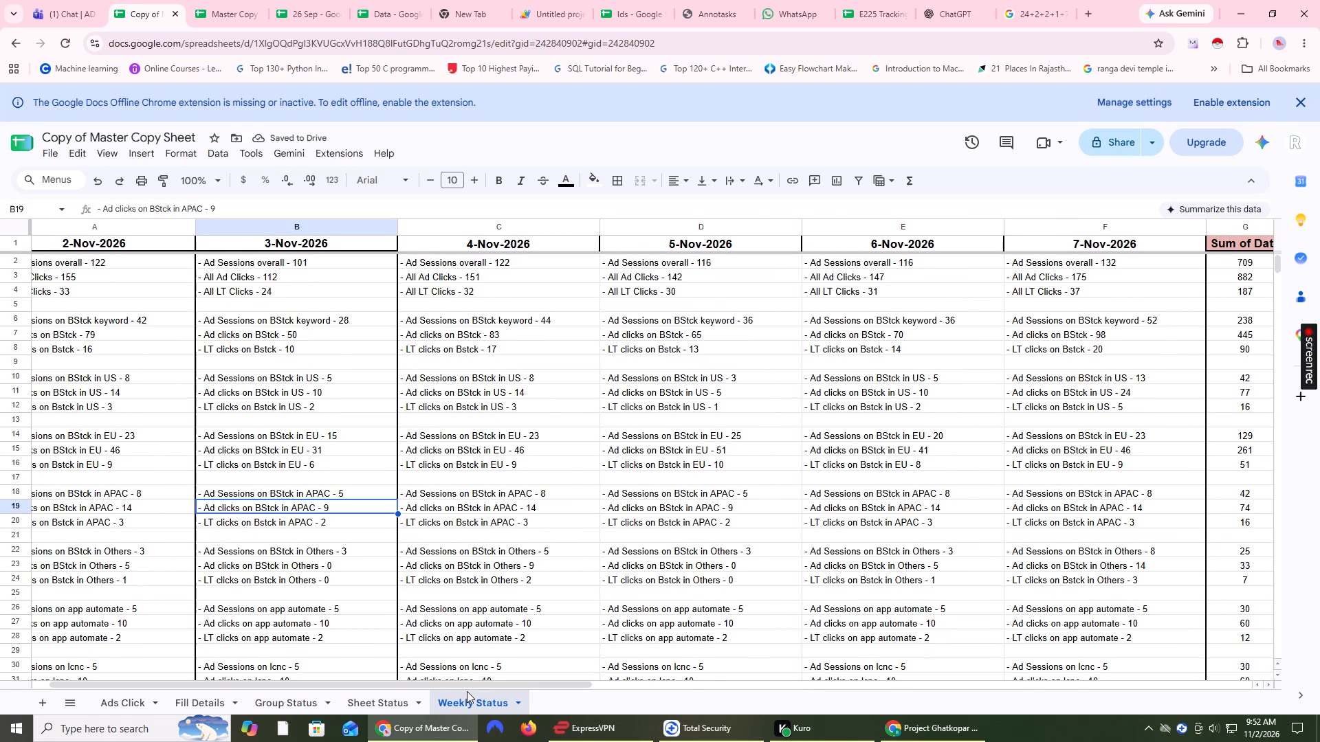
left_click_drag(461, 686, 808, 683)
scroll(504, 507, "up", 4)
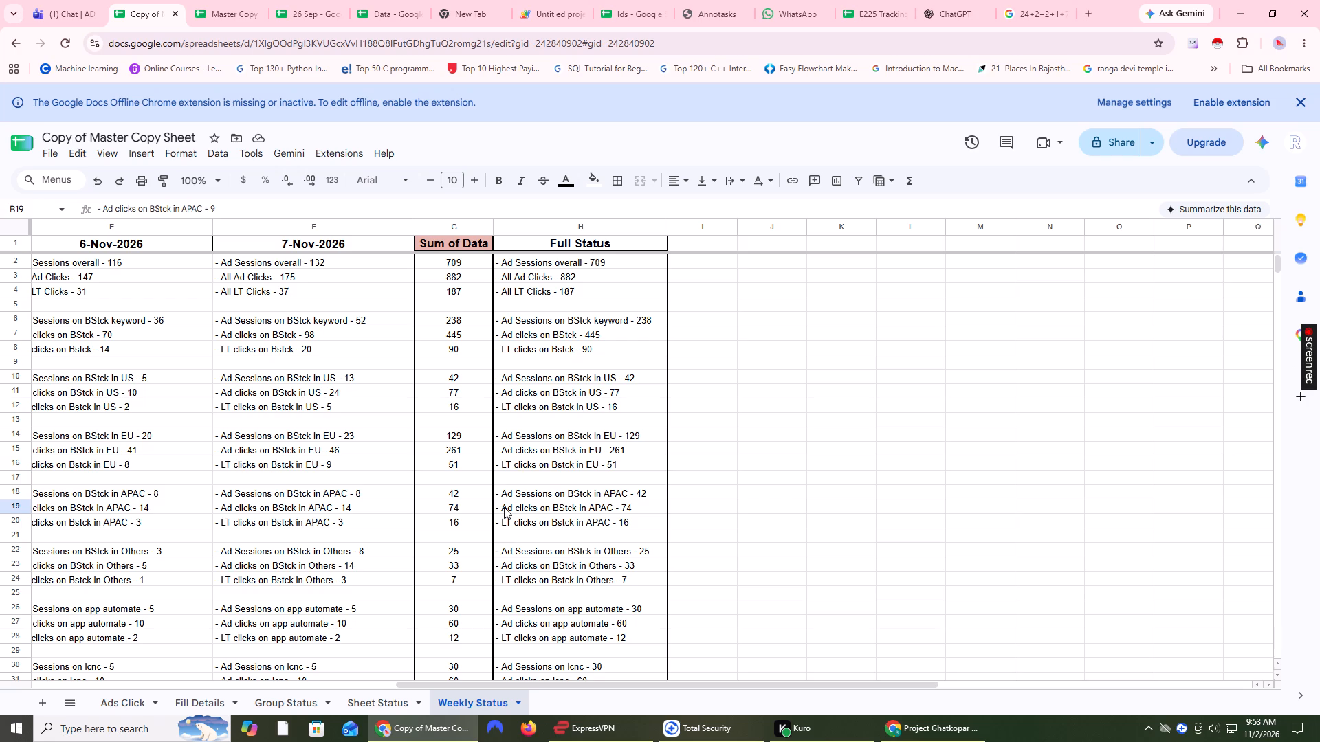
left_click(761, 495)
scroll(748, 510, "up", 4)
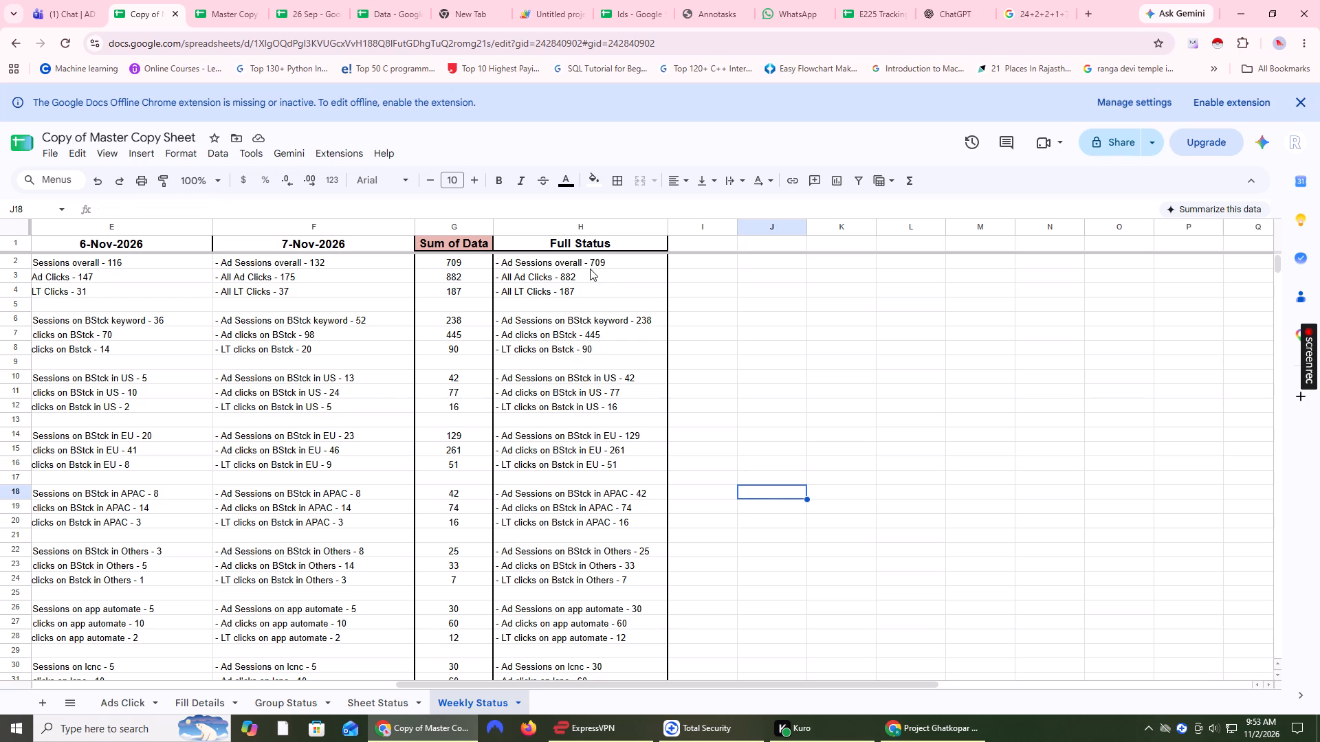
Copy the Weekly Status sheet's Full Status column from Ad Sessions overall in row 2 down to G2 Comparisons in row 66.
left_click(584, 265)
key("ctrl+shift+Down")
key("ctrl+shift+Down")
key("ctrl+shift+Down")
key("ctrl+shift+Down")
key("ctrl+shift+Down")
key("ctrl+shift+Down")
key("ctrl+shift+Down")
key("ctrl+shift+Down")
key("ctrl+shift+Down")
key("ctrl+shift+Down")
key("ctrl+shift+Down")
key("ctrl+shift+Down")
key("ctrl+shift+Down")
key("ctrl+shift+Down")
key("ctrl+shift+Down")
key("ctrl+shift+Down")
key("ctrl+shift+Down")
key("ctrl+shift+Down")
key("ctrl+shift+Down")
key("ctrl+shift+Down")
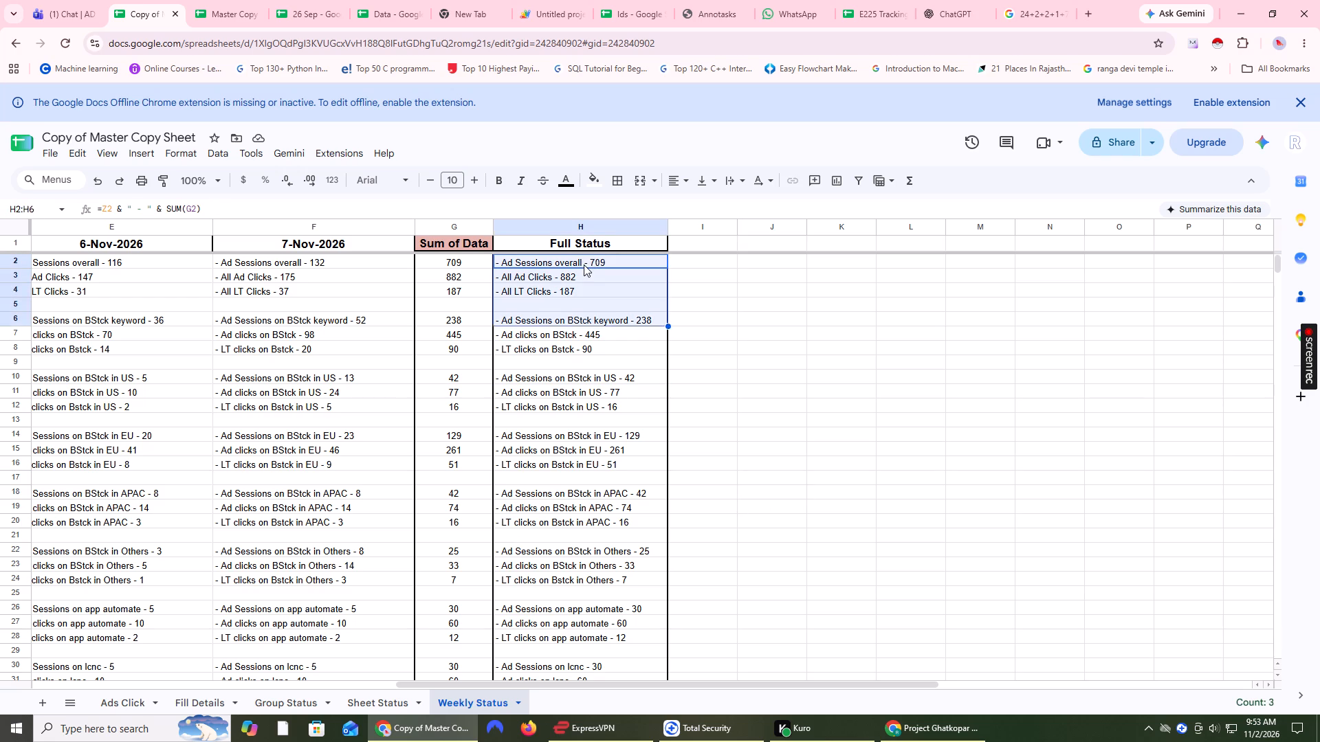
key("ctrl+shift+Down")
key("ctrl+shift+Down")
key("ctrl+shift+Down")
key("ctrl+shift+Down")
key("ctrl+shift+Down")
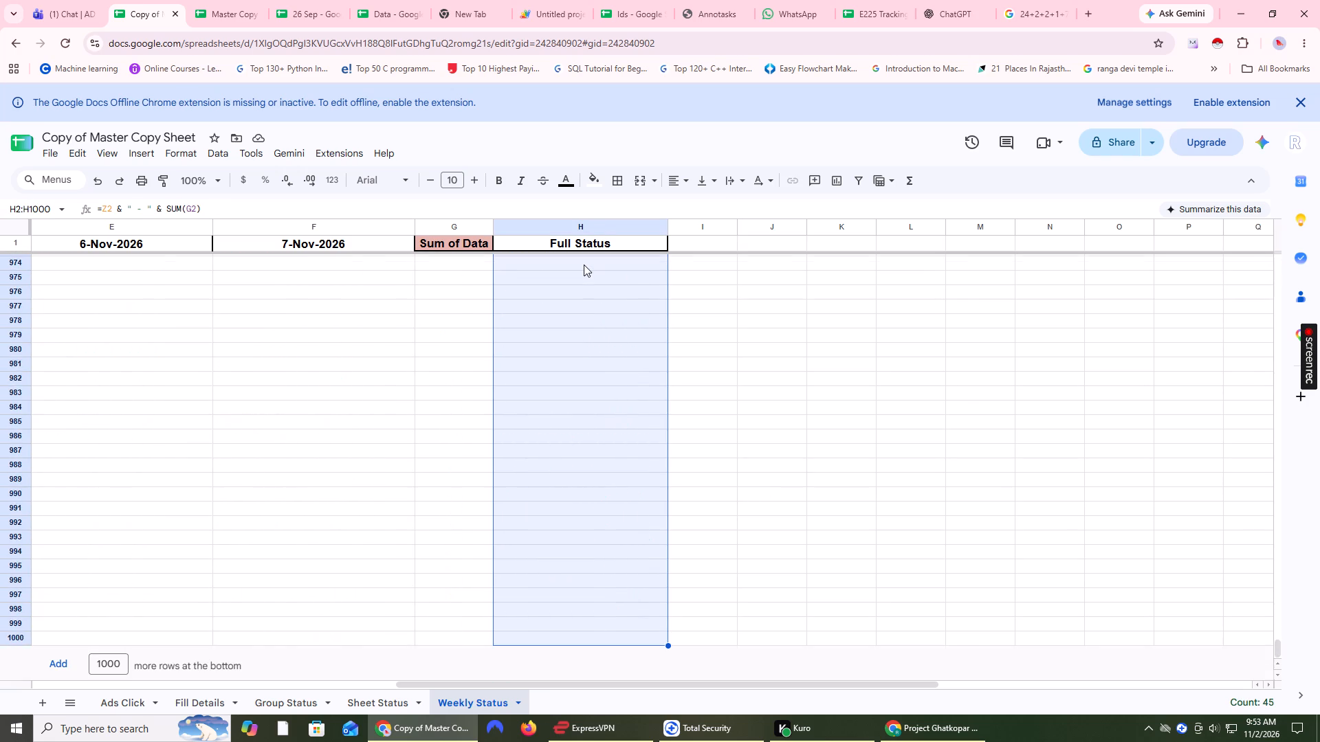
key("ctrl+shift+Up")
key("ctrl+c")
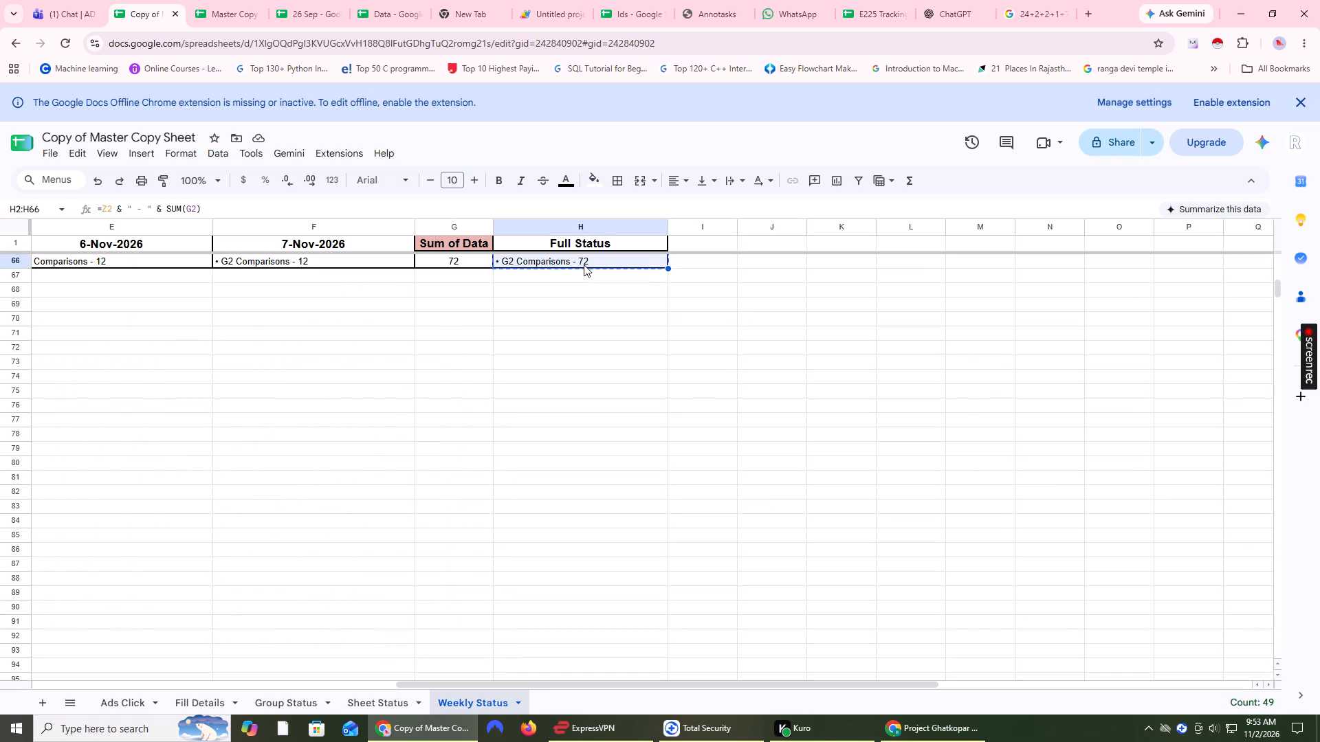
left_click(562, 455)
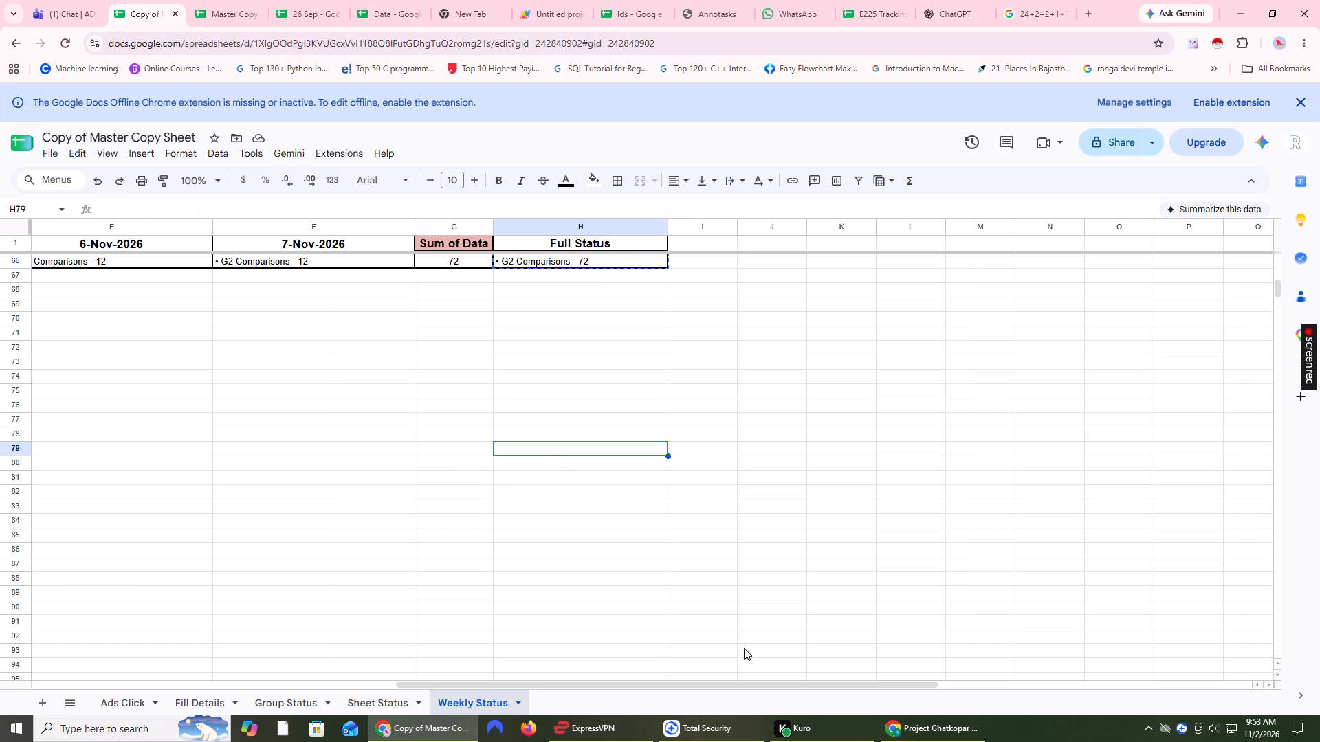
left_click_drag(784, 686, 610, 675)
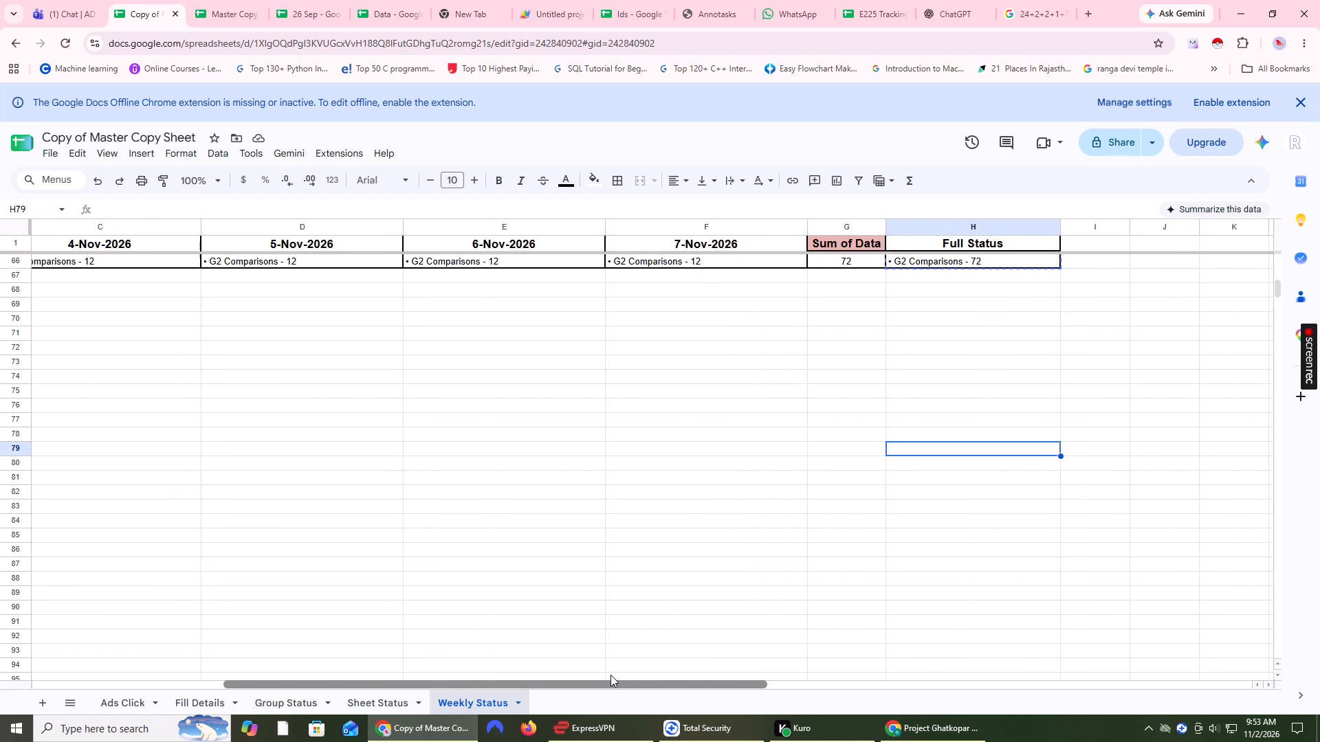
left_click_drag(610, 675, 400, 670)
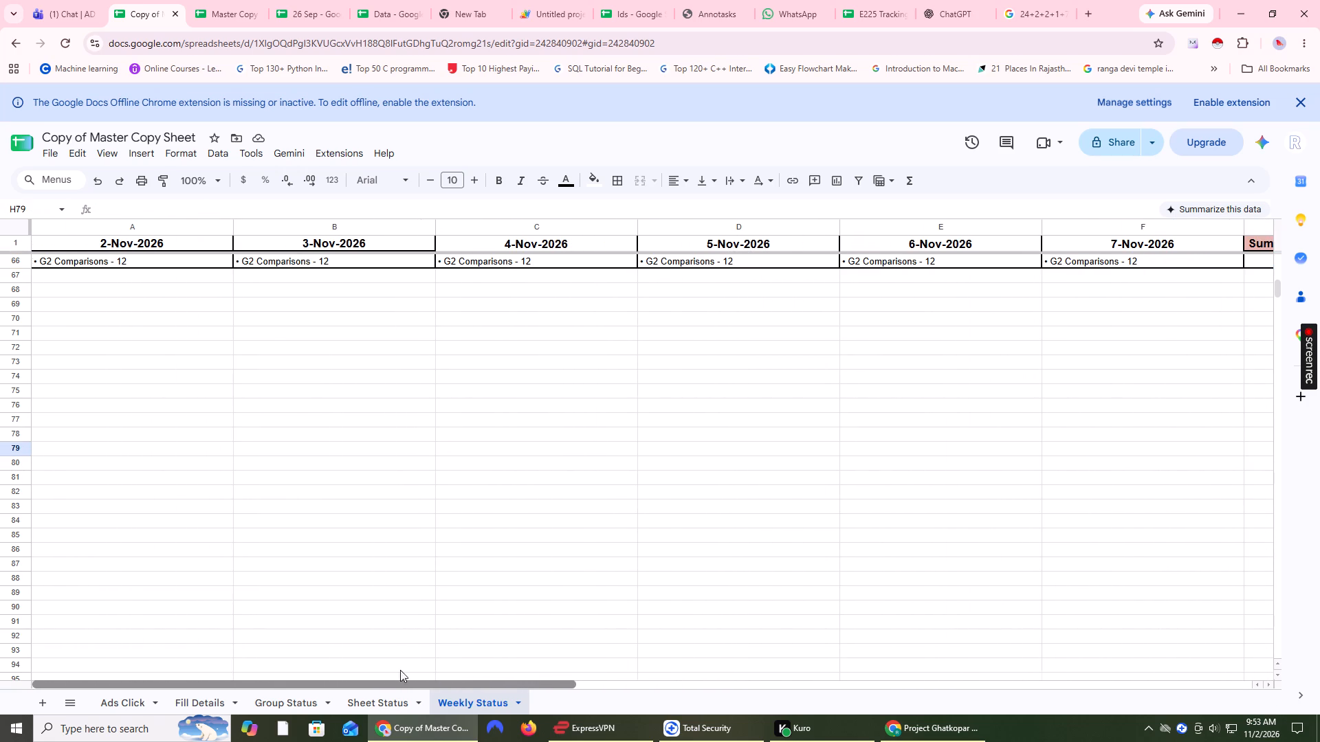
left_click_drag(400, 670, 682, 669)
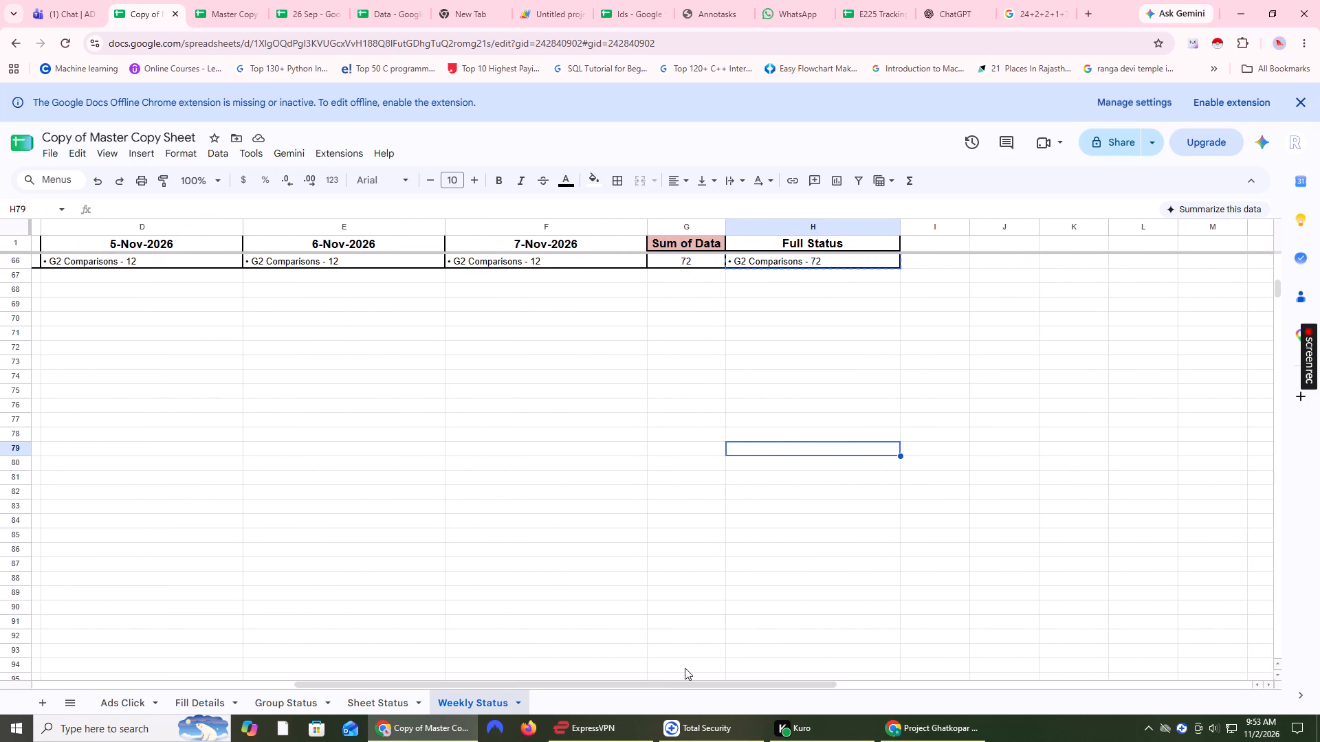
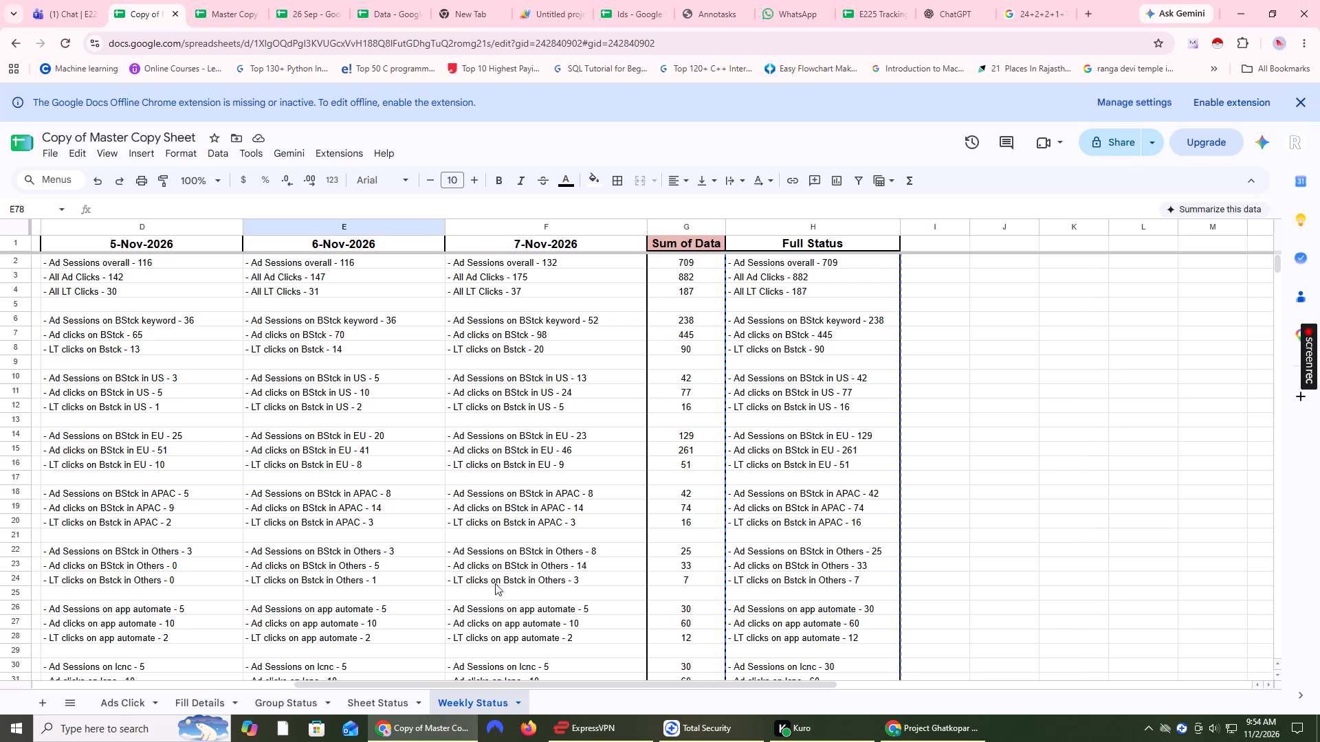
Switch from Copy of Master Copy Sheet to the open Data spreadsheet.
left_click_drag(643, 688, 333, 688)
left_click(385, 0)
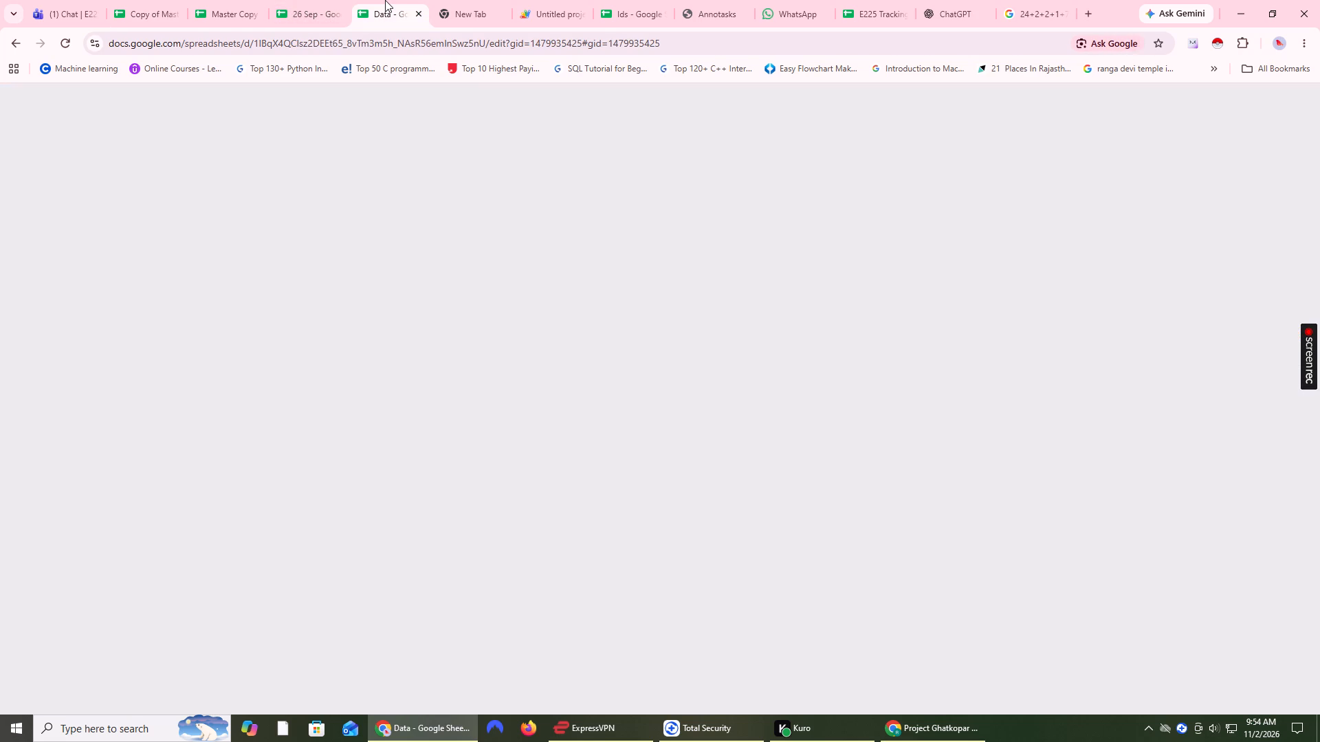
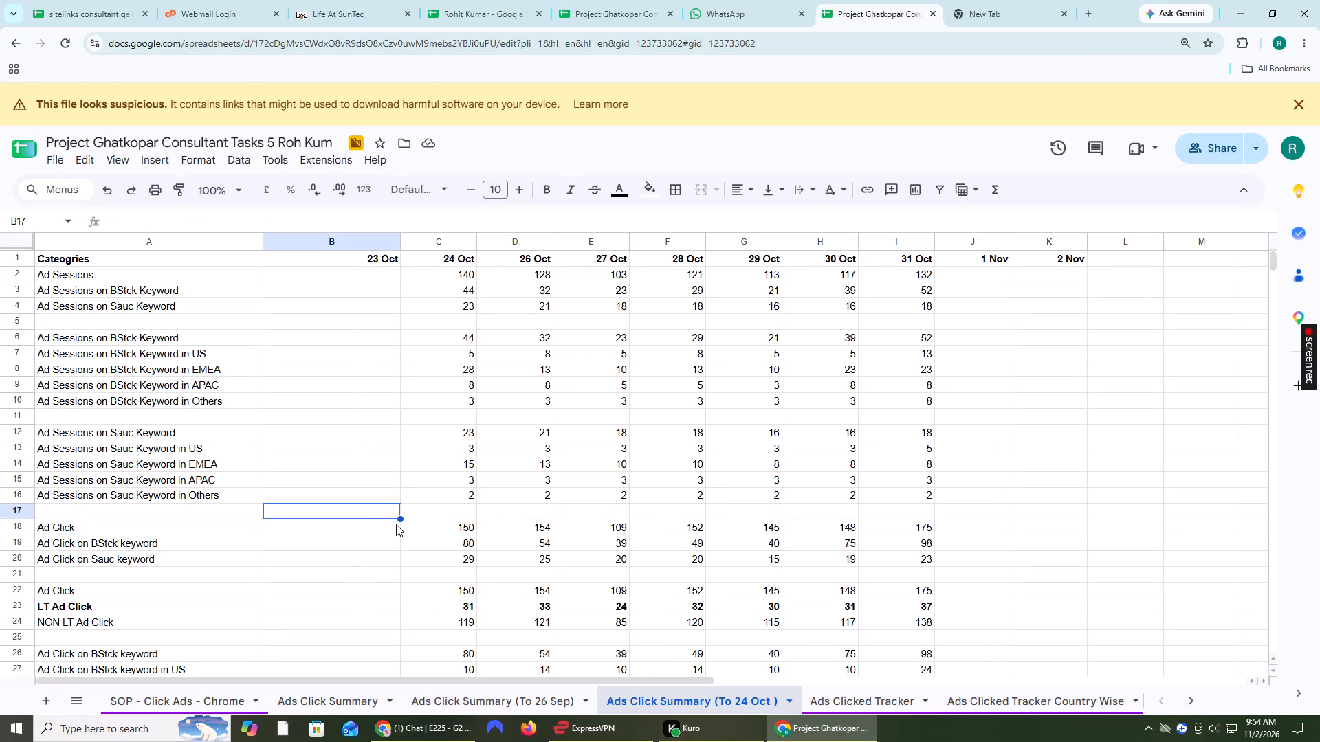
Switch to the 2026 copy of the Project Ghatkopar Consultant Tasks 5 spreadsheet and examine Sheet3's status entries from August to November.
left_click(516, 0)
left_click(610, 0)
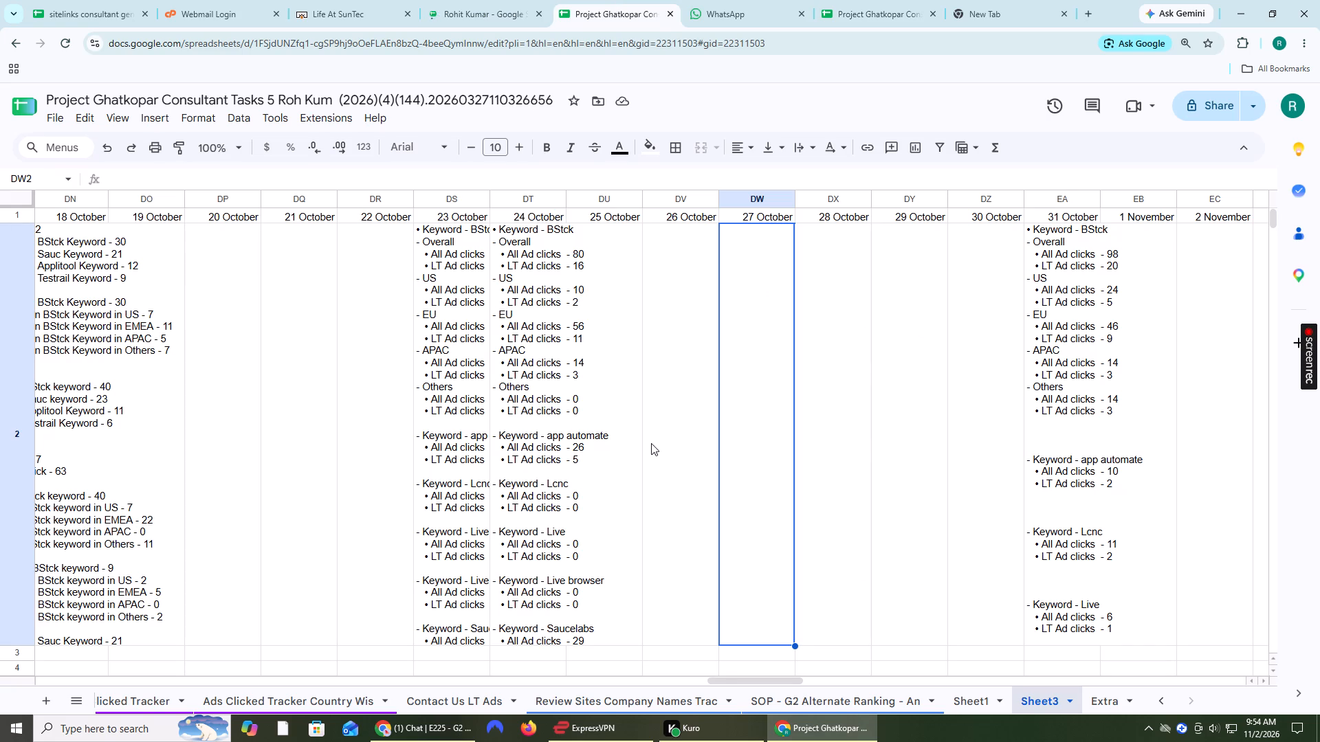
left_click(651, 443)
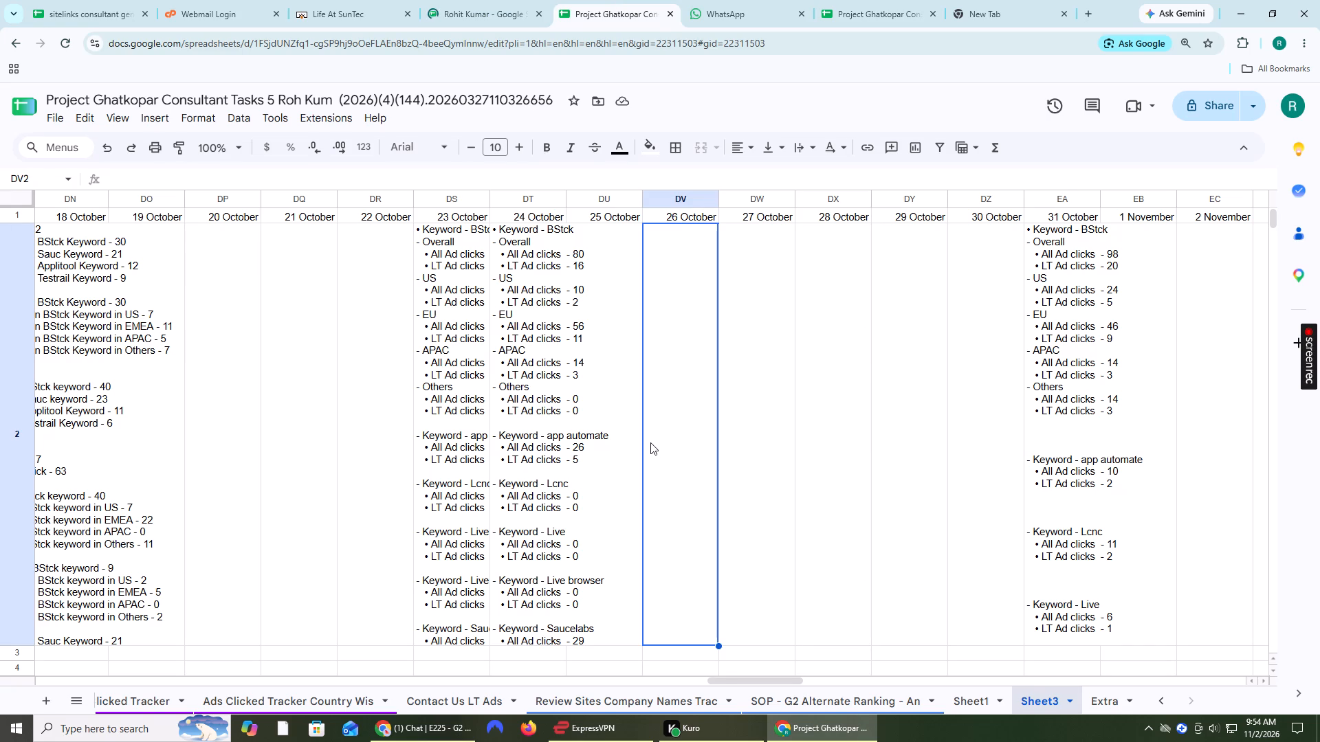
left_click_drag(728, 683, 771, 685)
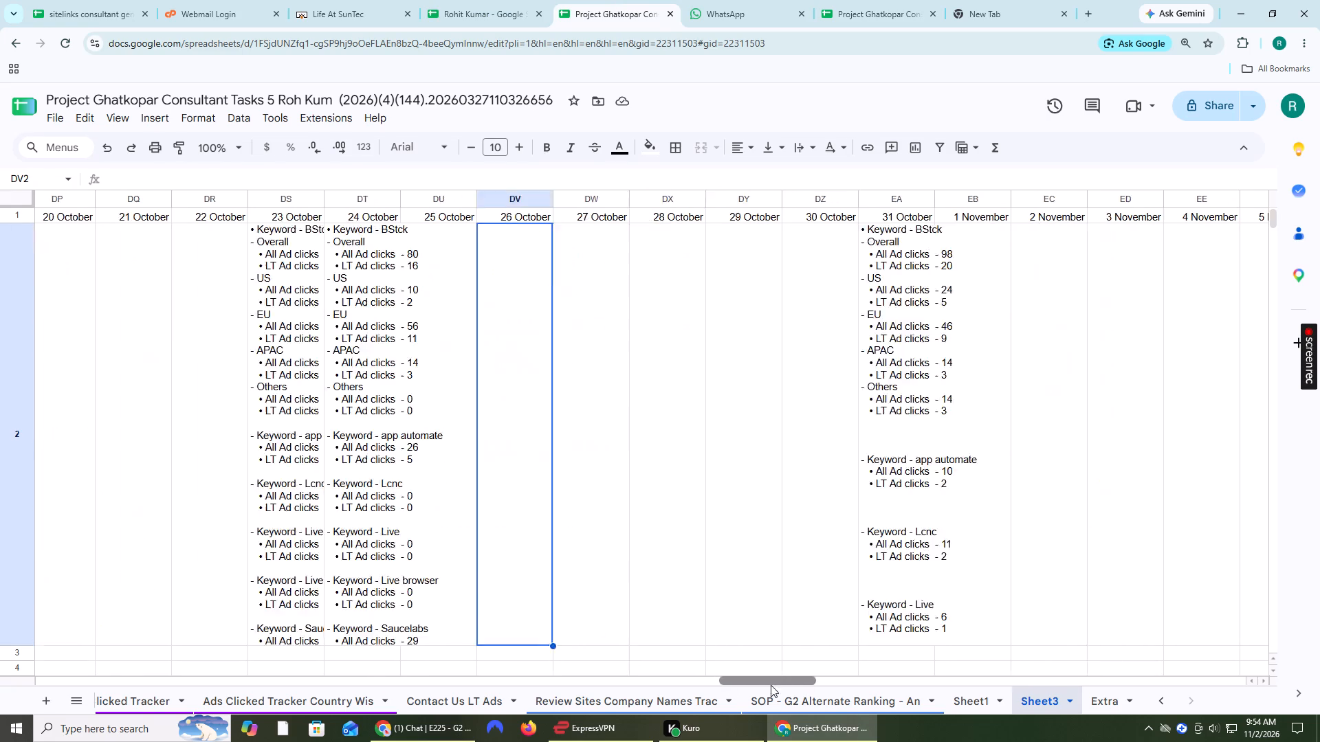
left_click_drag(771, 685, 785, 685)
scroll(467, 532, "up", 5)
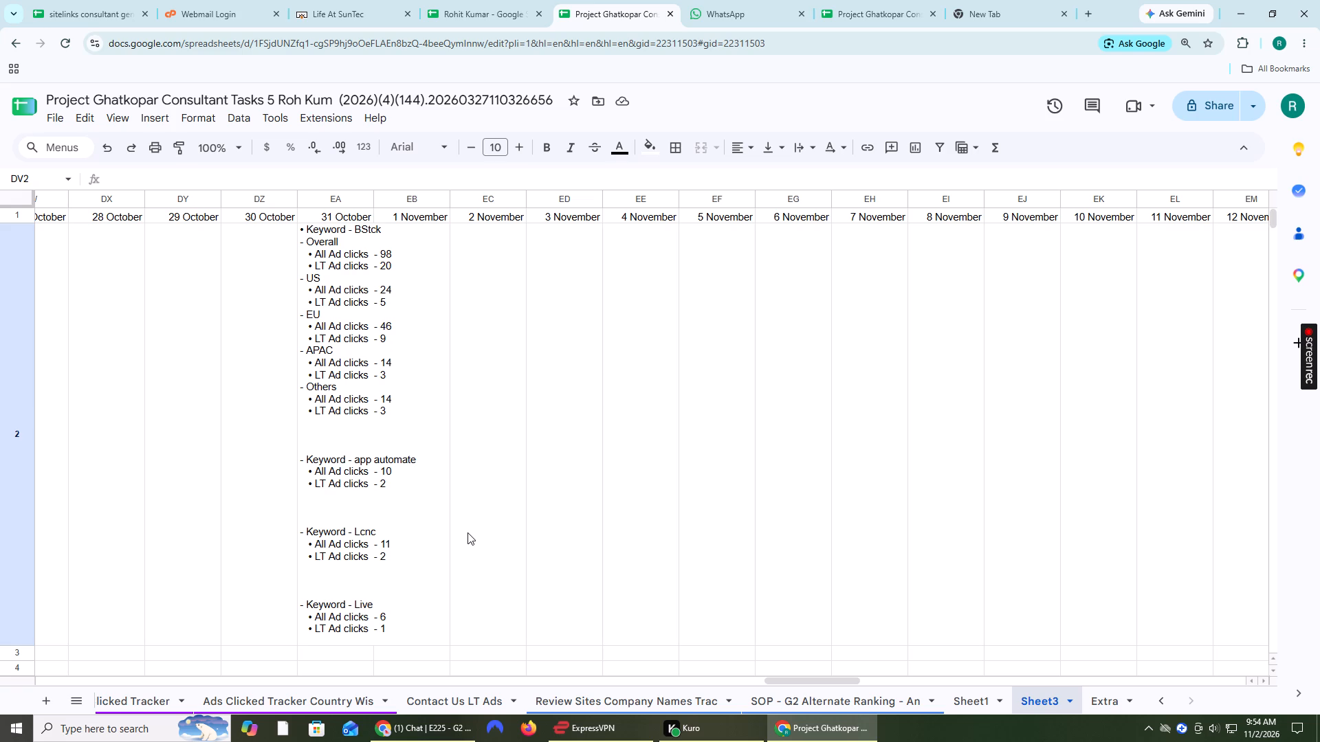
scroll(467, 532, "up", 2)
scroll(467, 532, "down", 6)
scroll(467, 532, "up", 6)
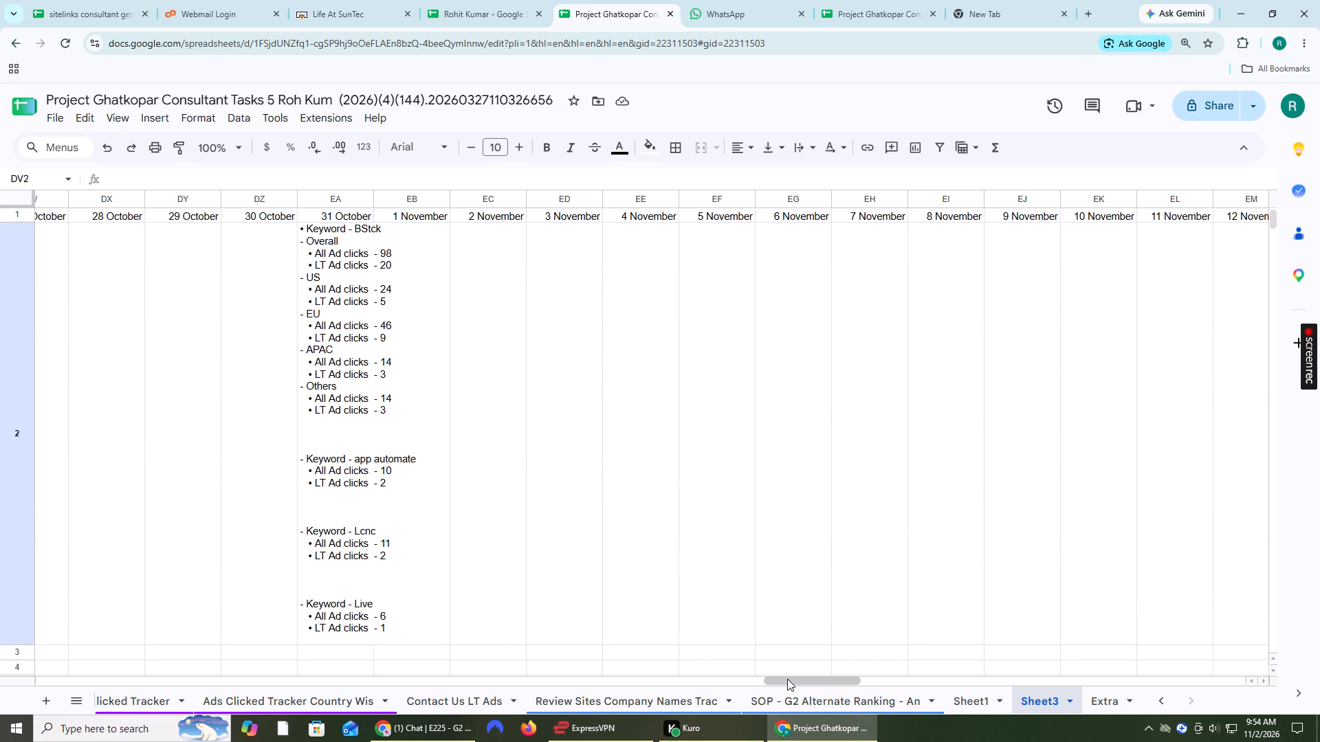
left_click_drag(787, 679, 371, 629)
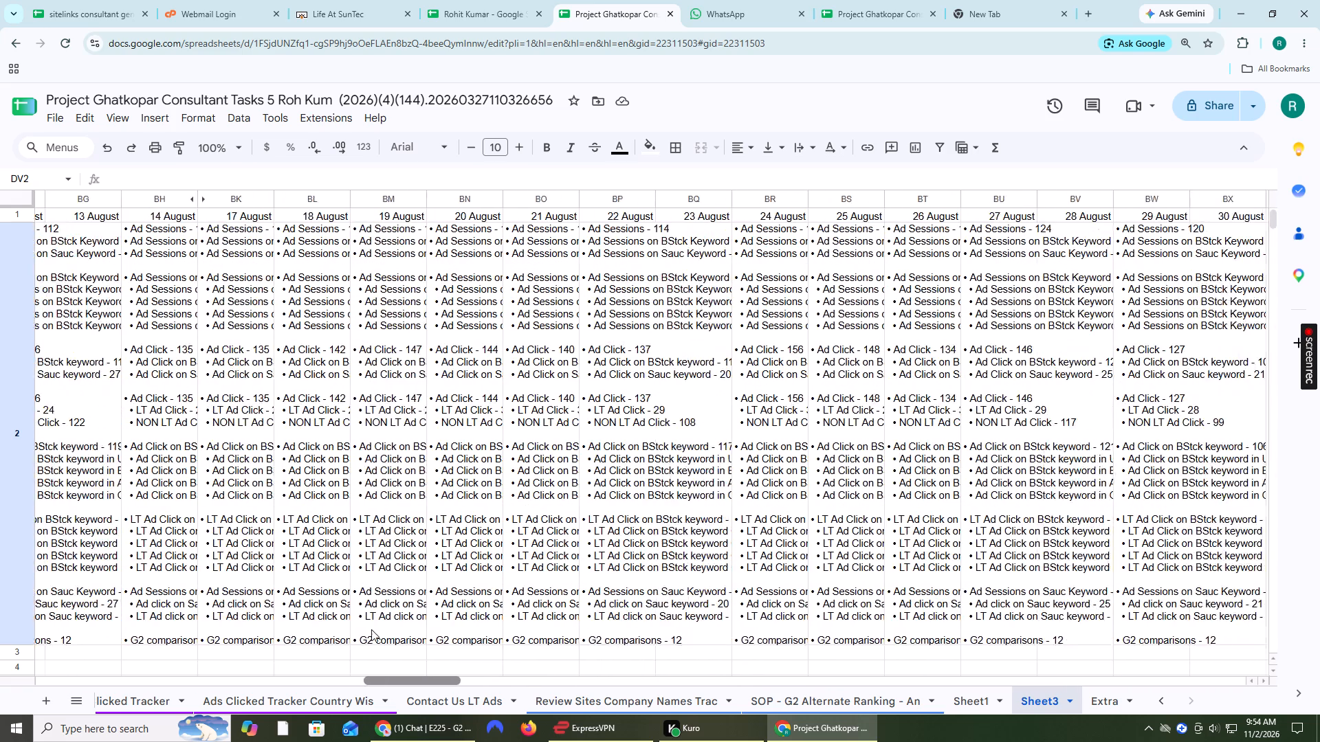
left_click_drag(371, 629, 699, 629)
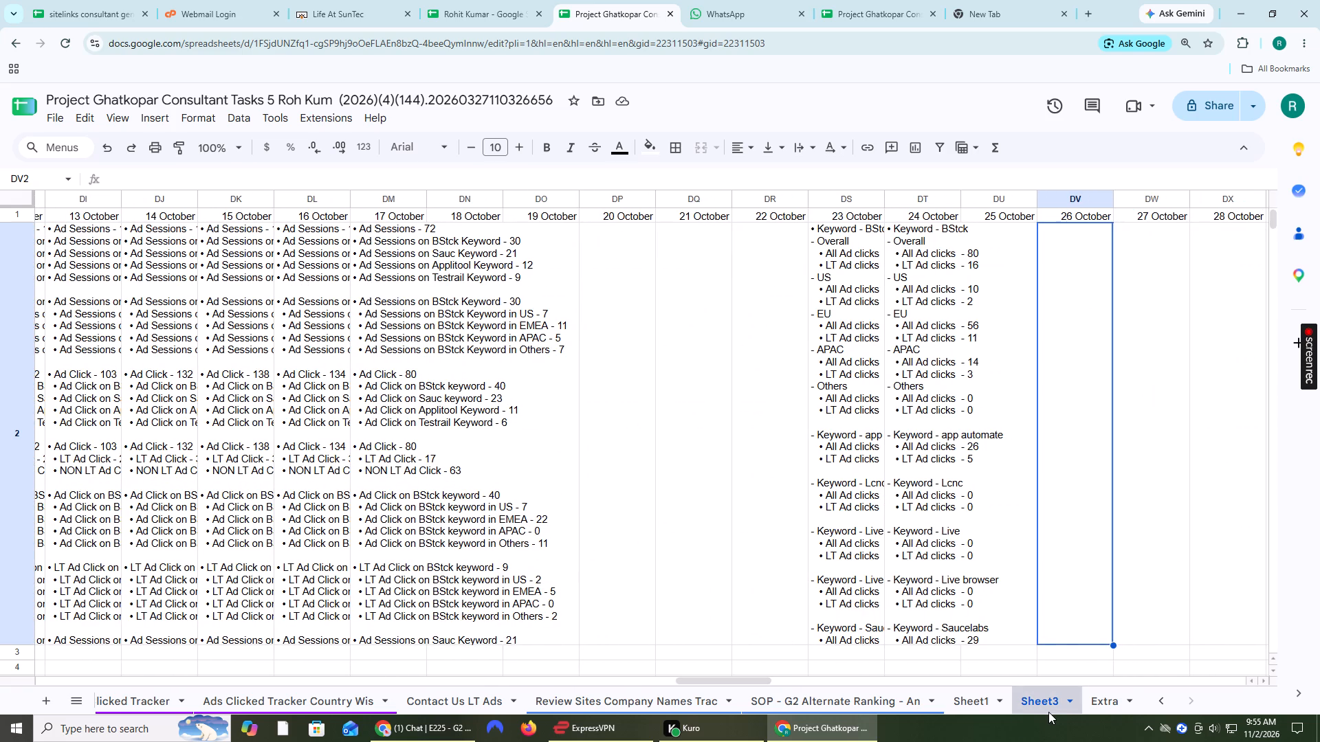
Rename the sheet Sheet3 as Group Status.
right_click(1048, 708)
left_click(1044, 515)
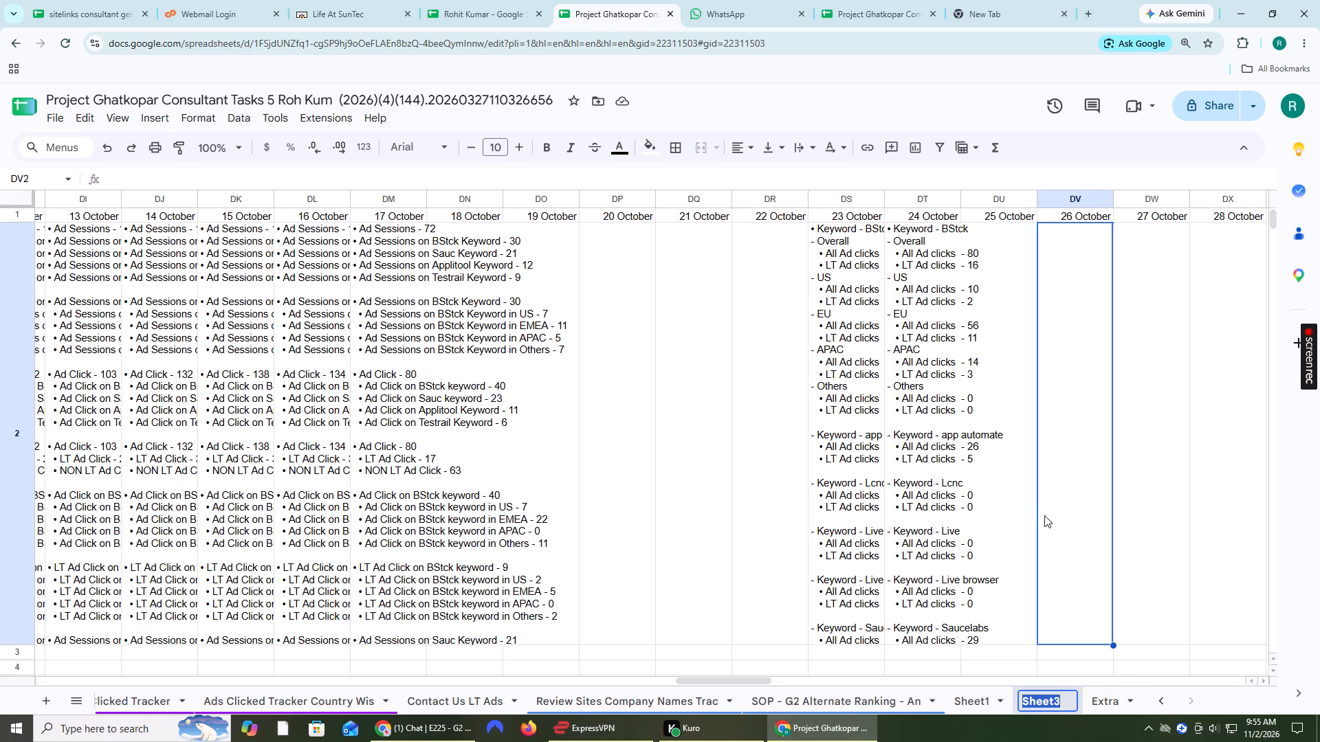
type("Group Stat")
type("us")
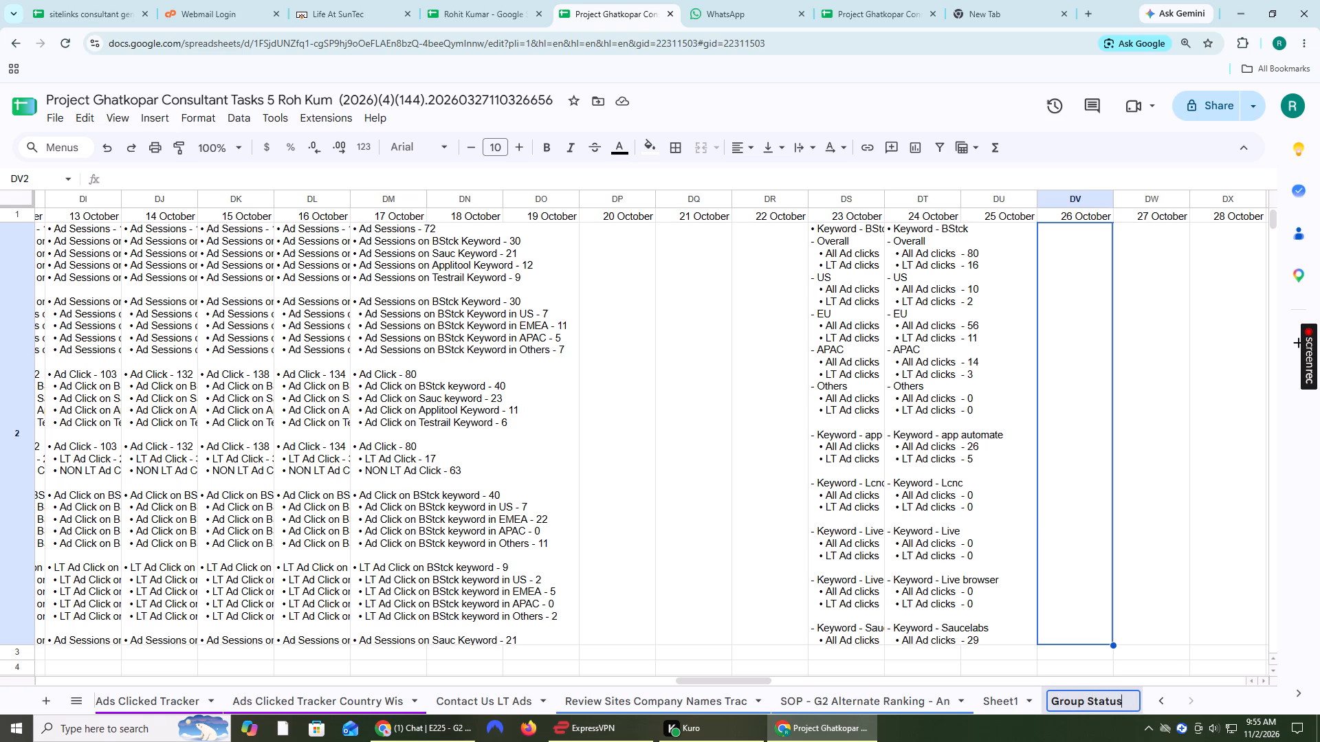
key("Return")
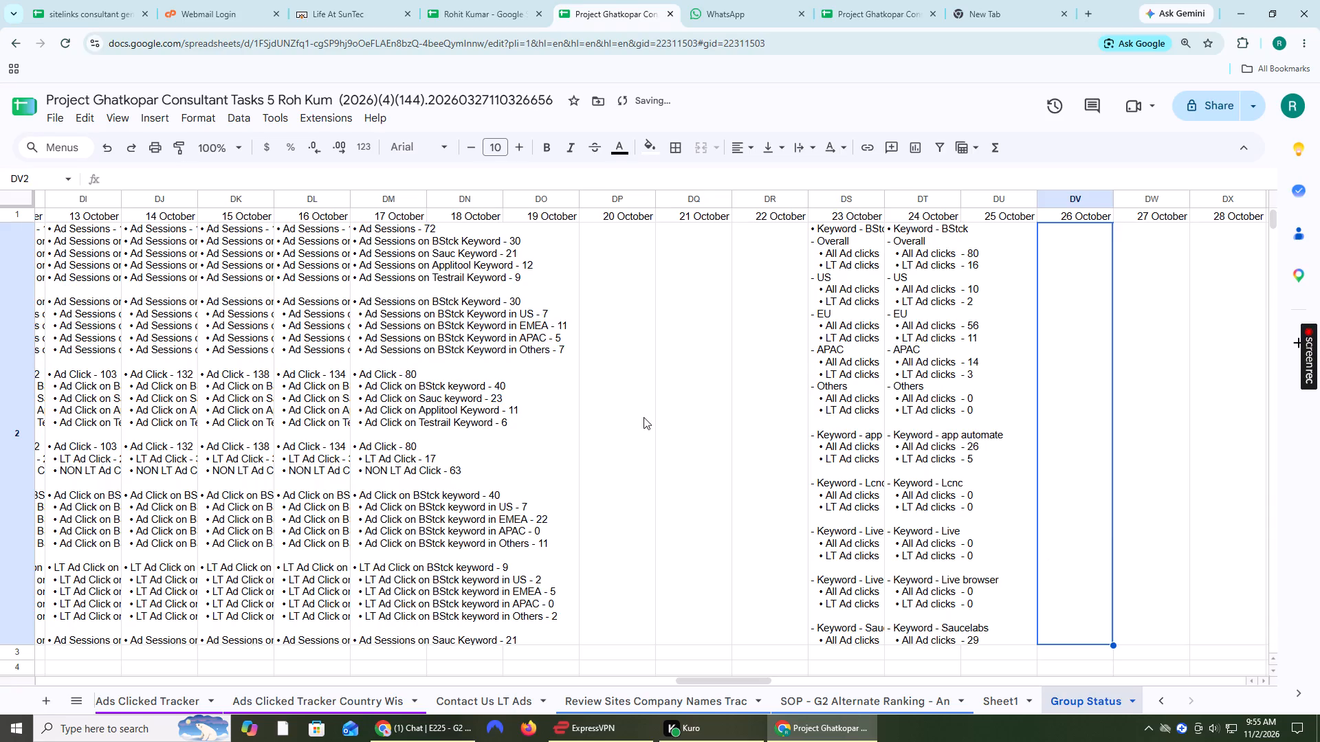
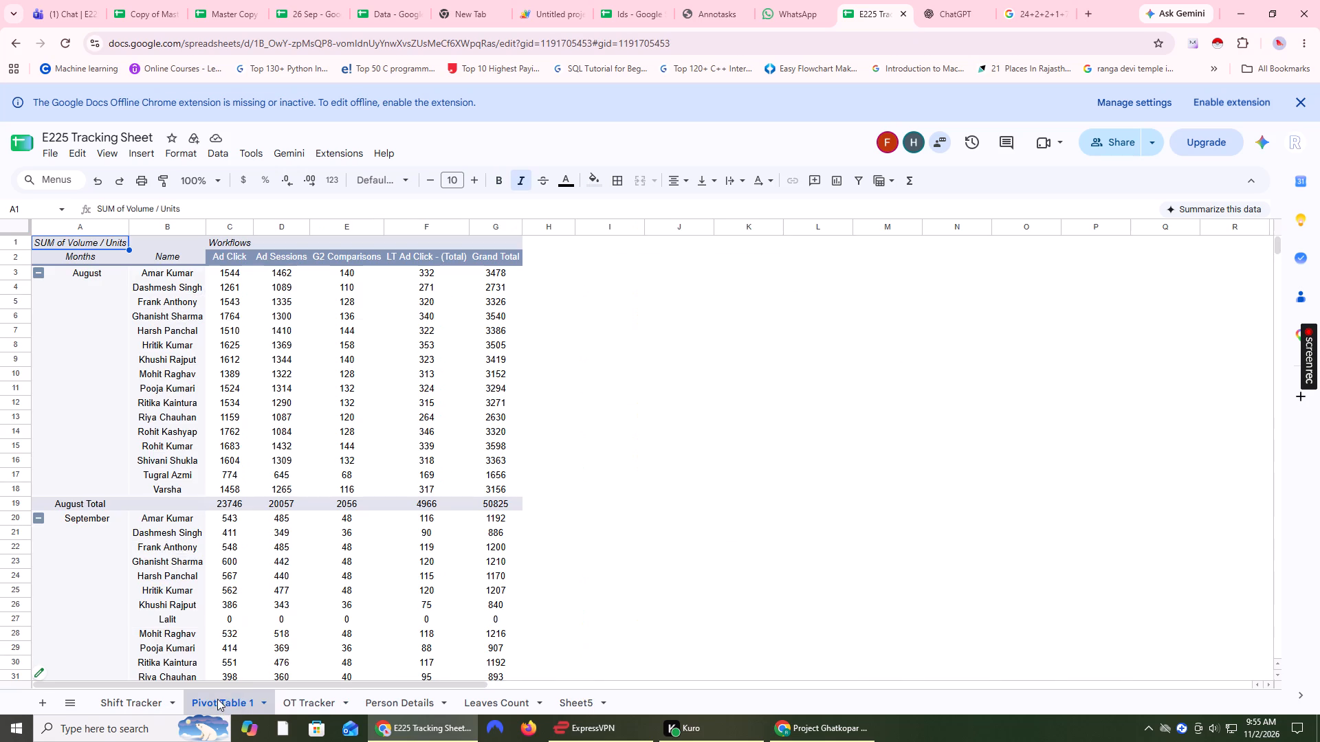
Open the Shift Tracker sheet and examine the 31-Oct-2026 volume entries for each person and workflow.
left_click(138, 699)
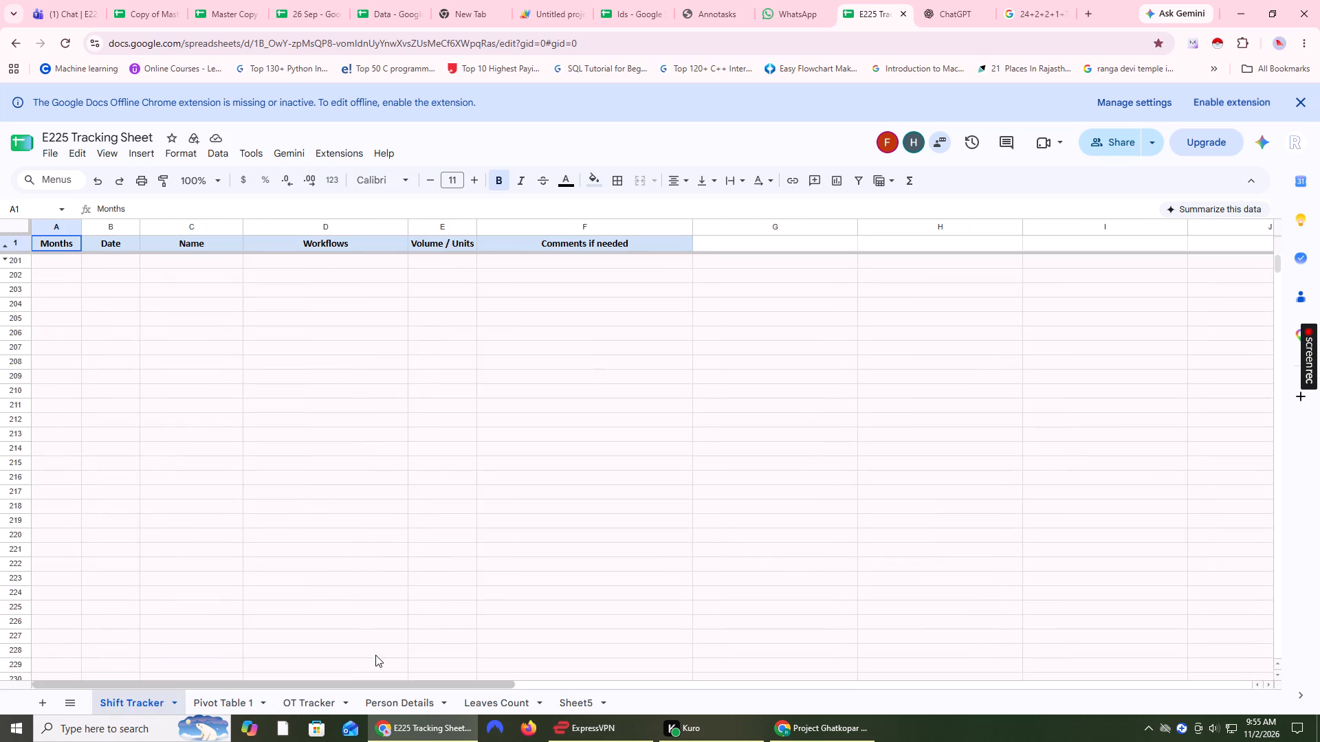
scroll(525, 572, "down", 20)
scroll(525, 572, "down", 12)
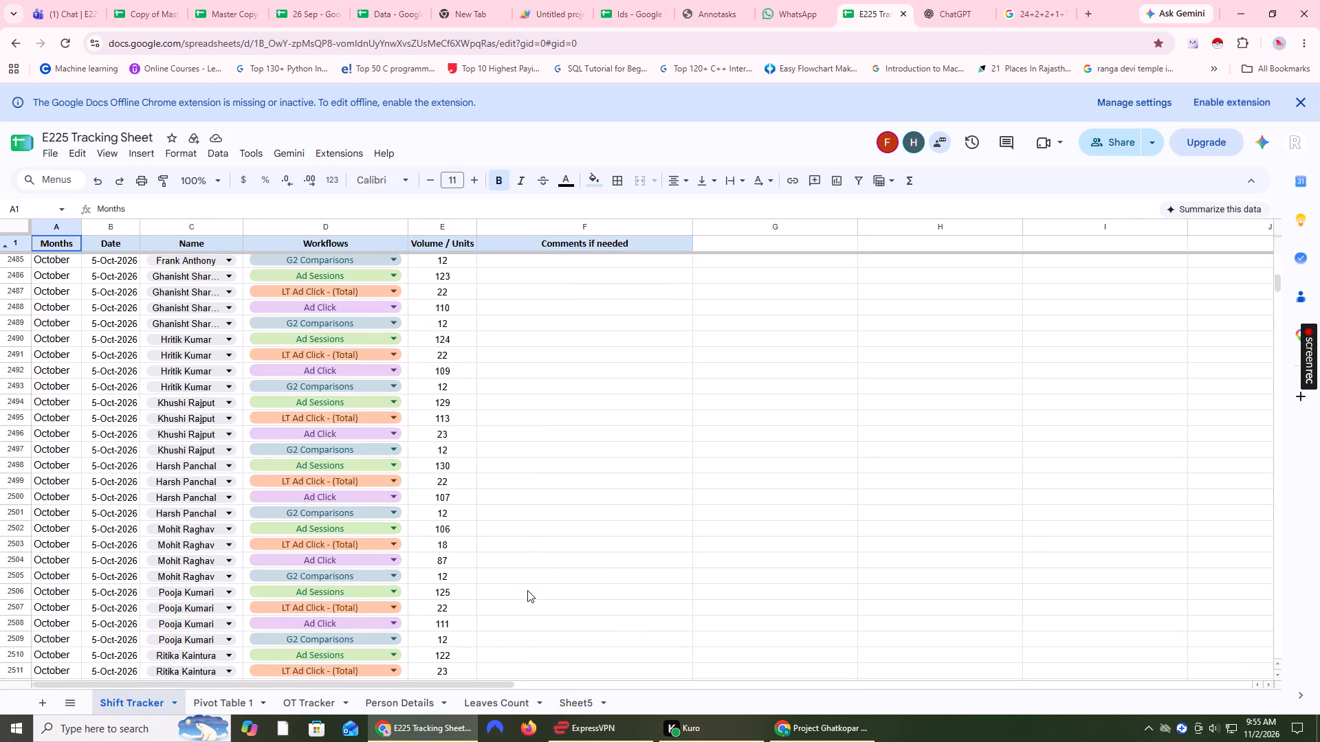
left_click_drag(1278, 277, 1283, 513)
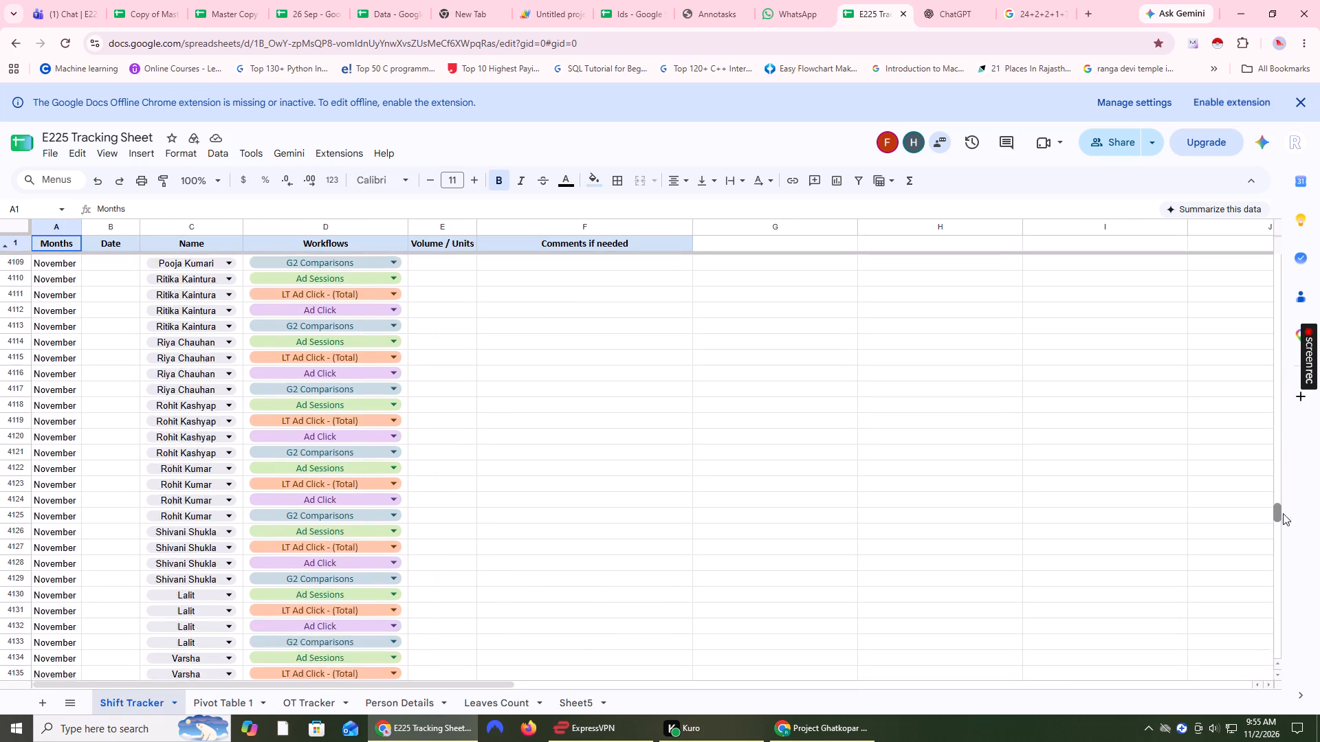
left_click_drag(1283, 513, 1286, 499)
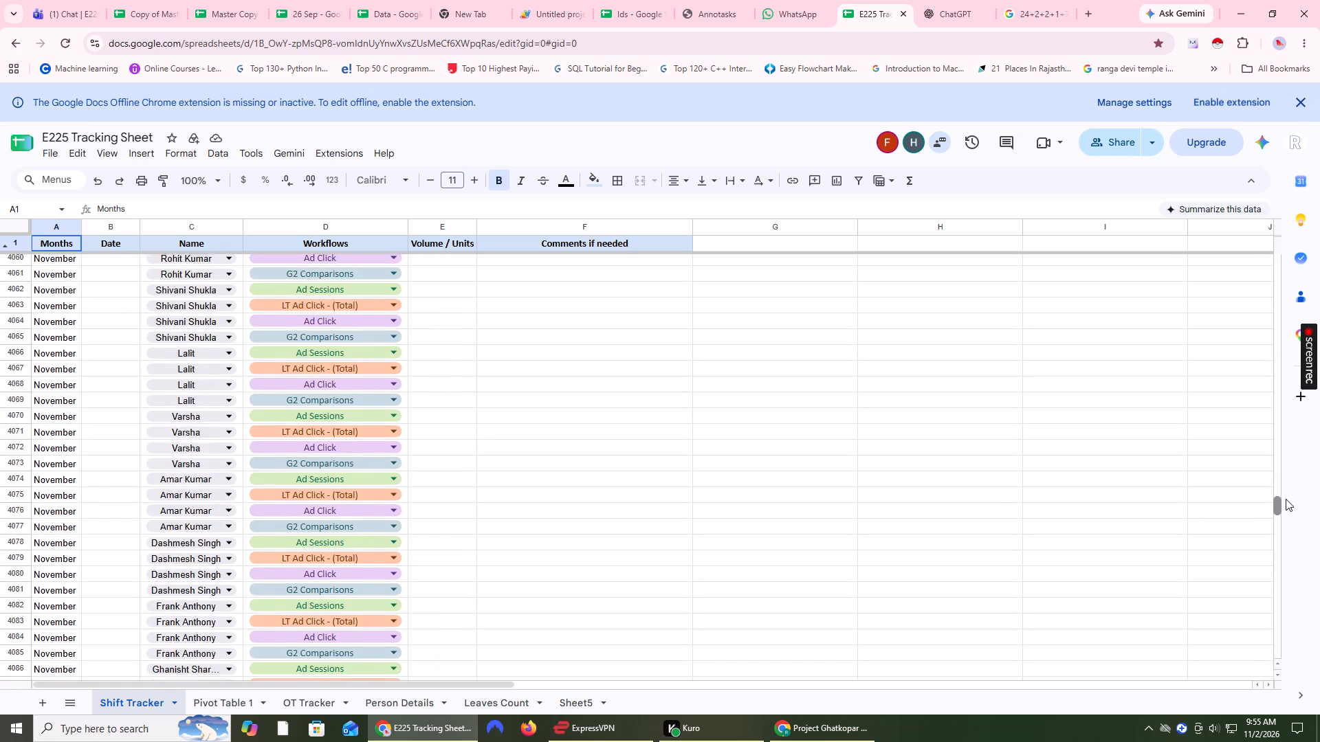
left_click_drag(1286, 499, 1290, 466)
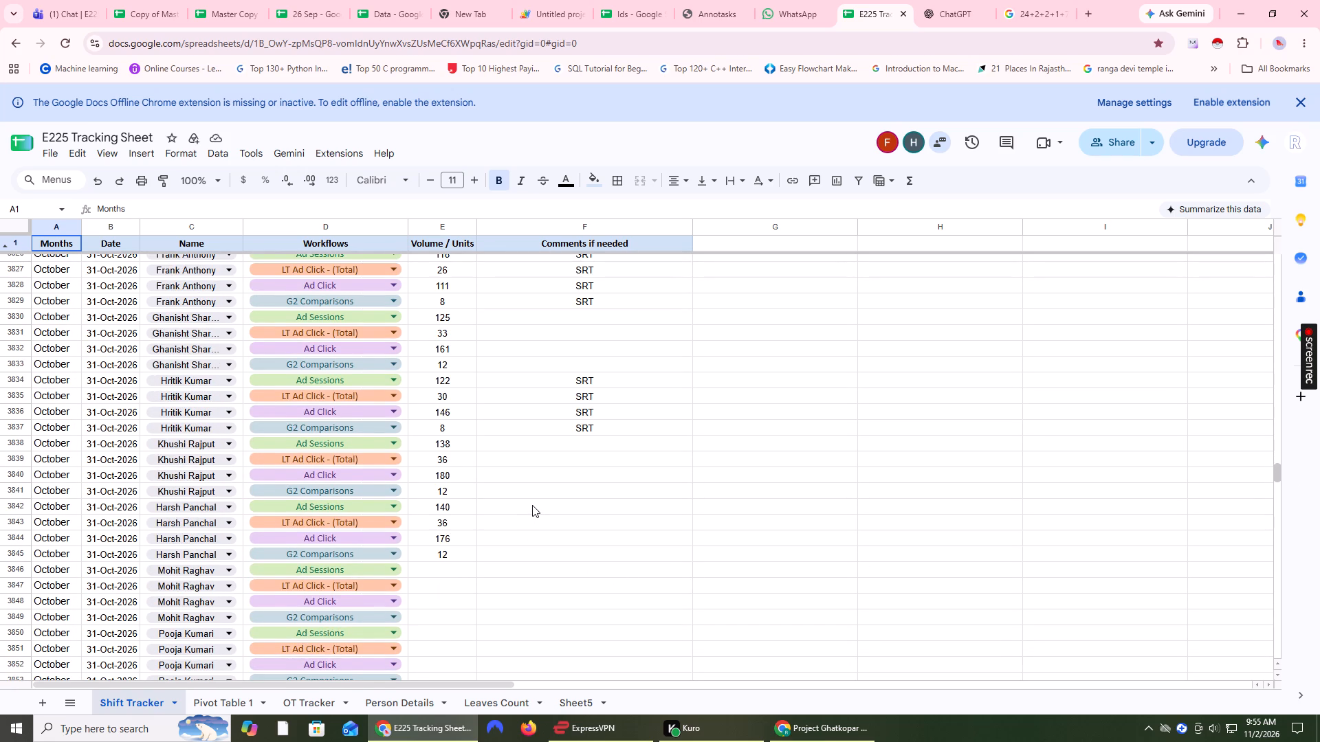
scroll(532, 505, "down", 5)
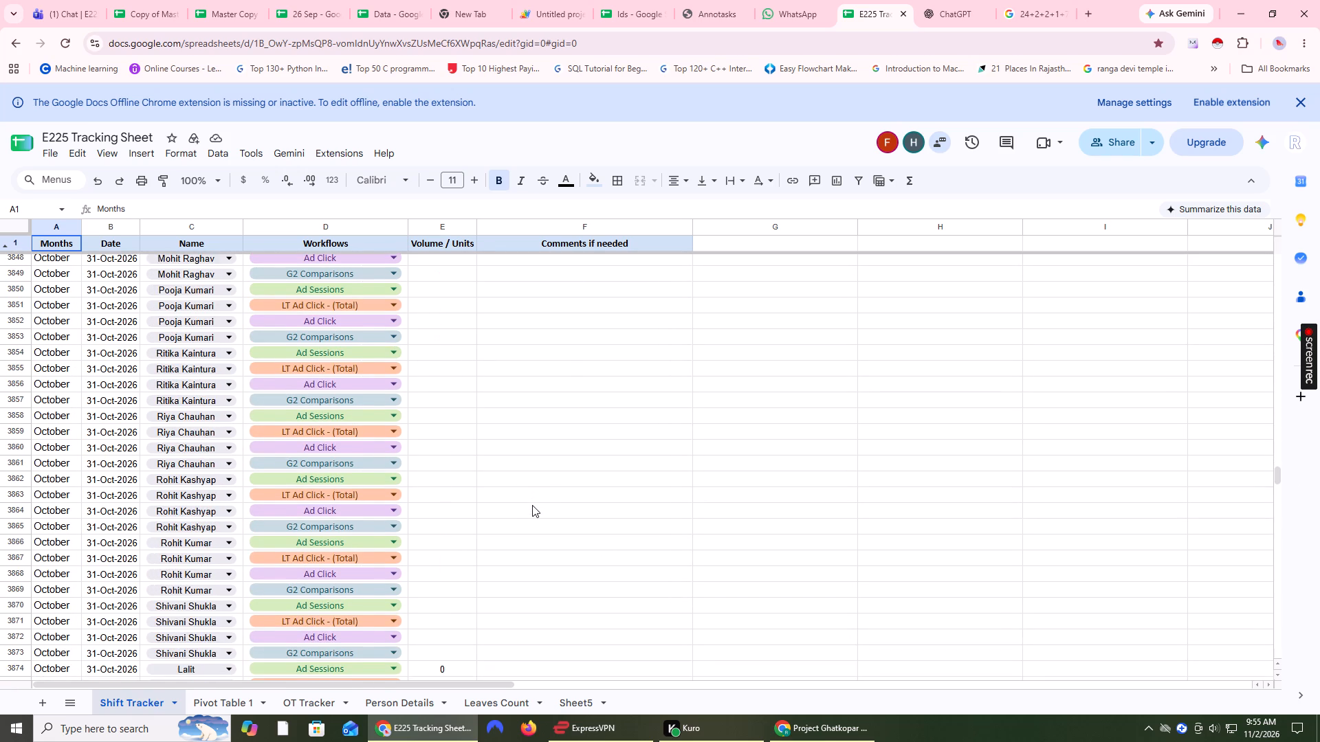
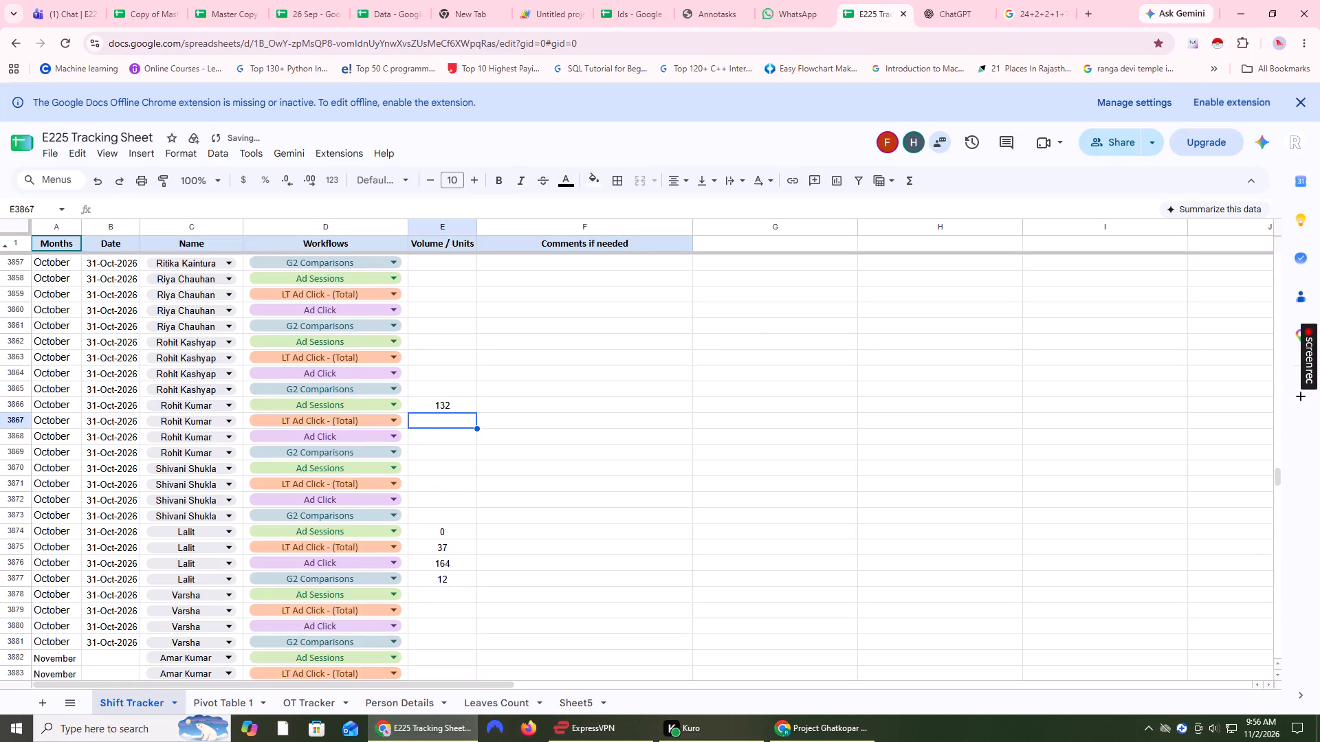
Enter the 31-Oct-2026 volumes in rows 3867 to 3869: 37 for LT Ad Click - (Total), 175 for Ad Click, 12 for G2 Comparisons.
type("37")
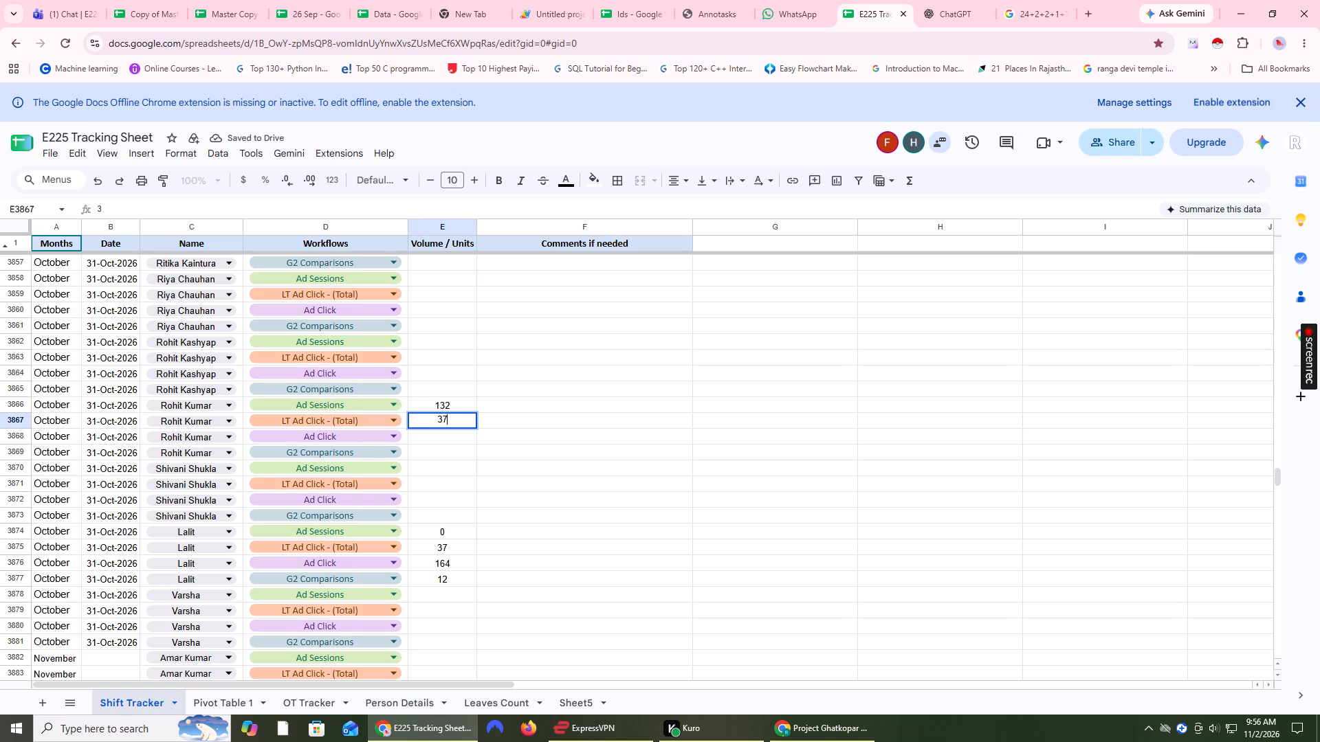
key("Return")
type("175")
key("Return")
type("12")
key("Return")
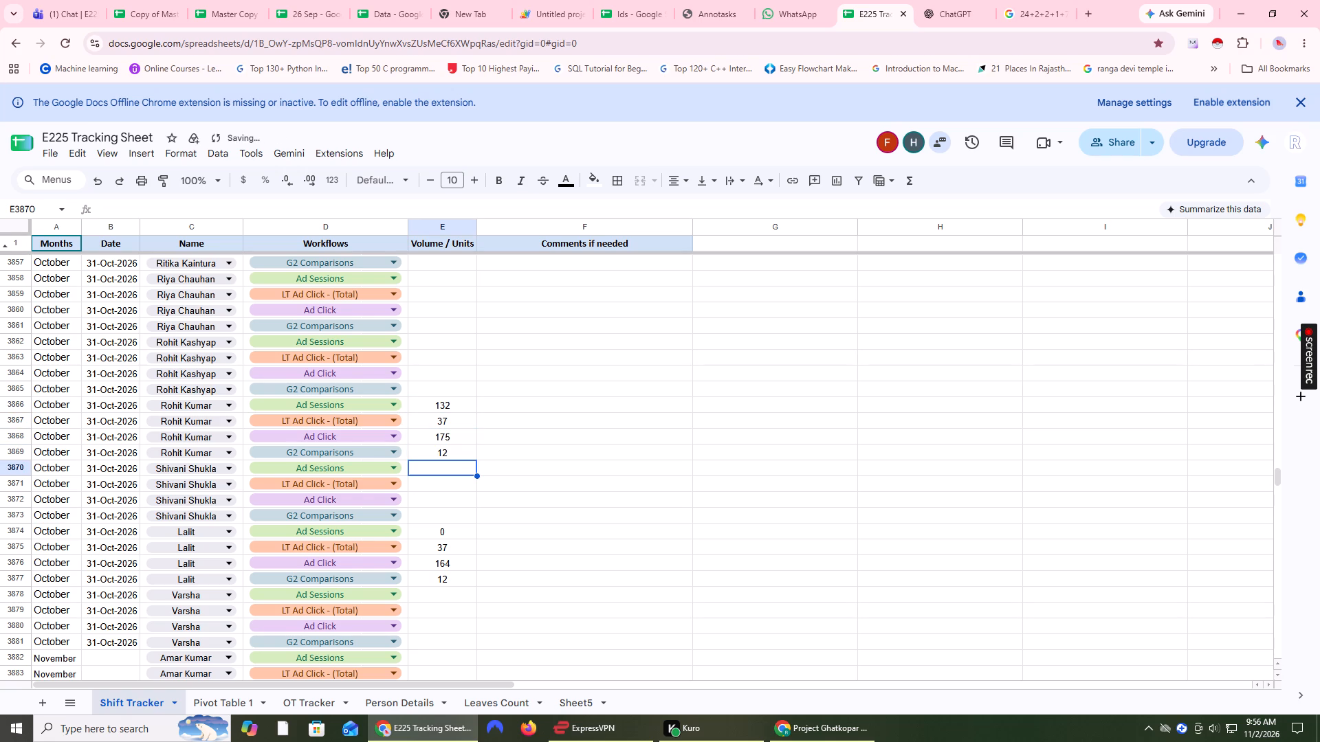
left_click(507, 496)
left_click(522, 603)
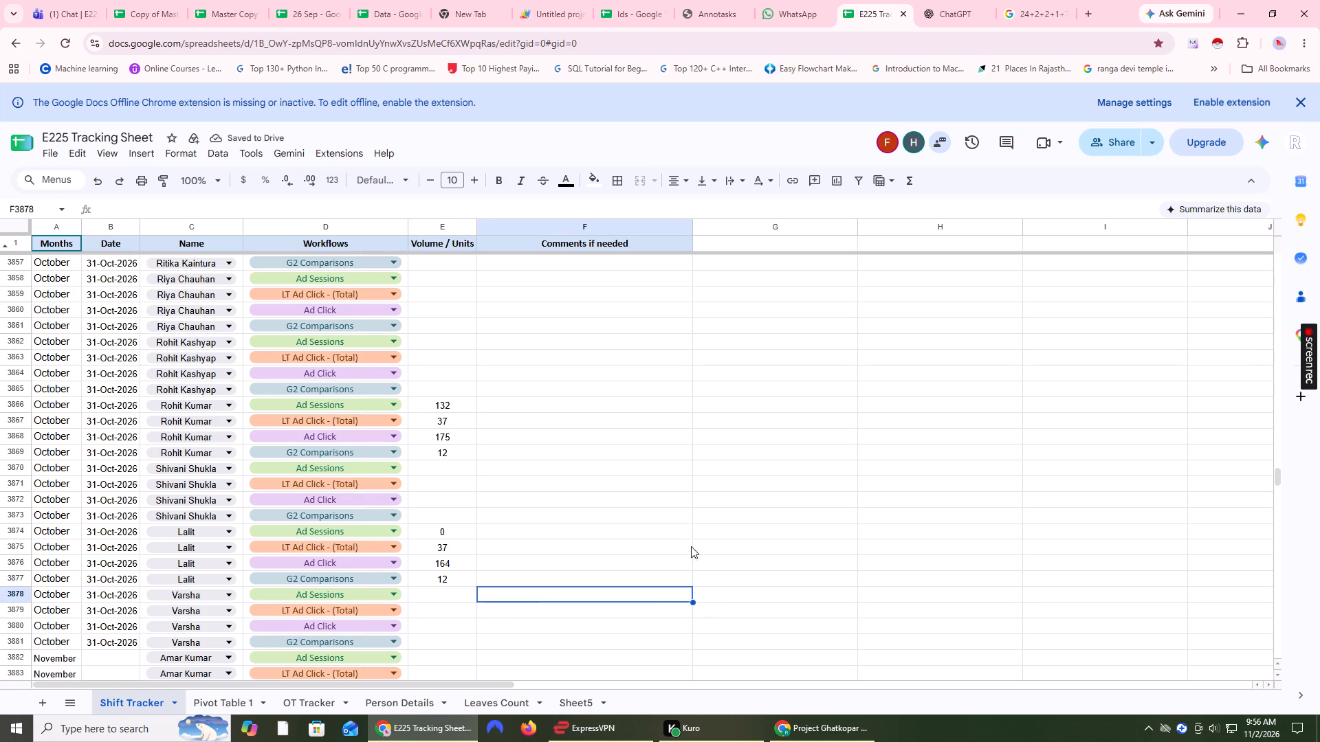
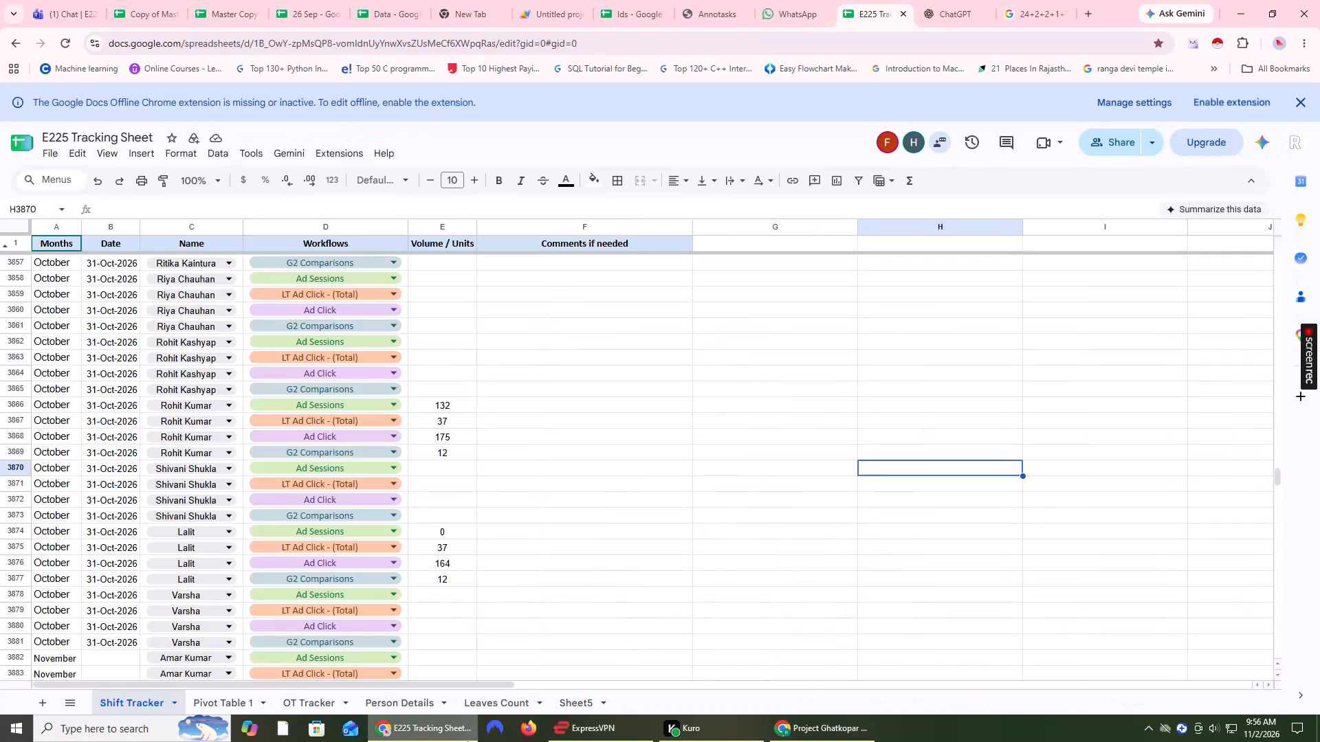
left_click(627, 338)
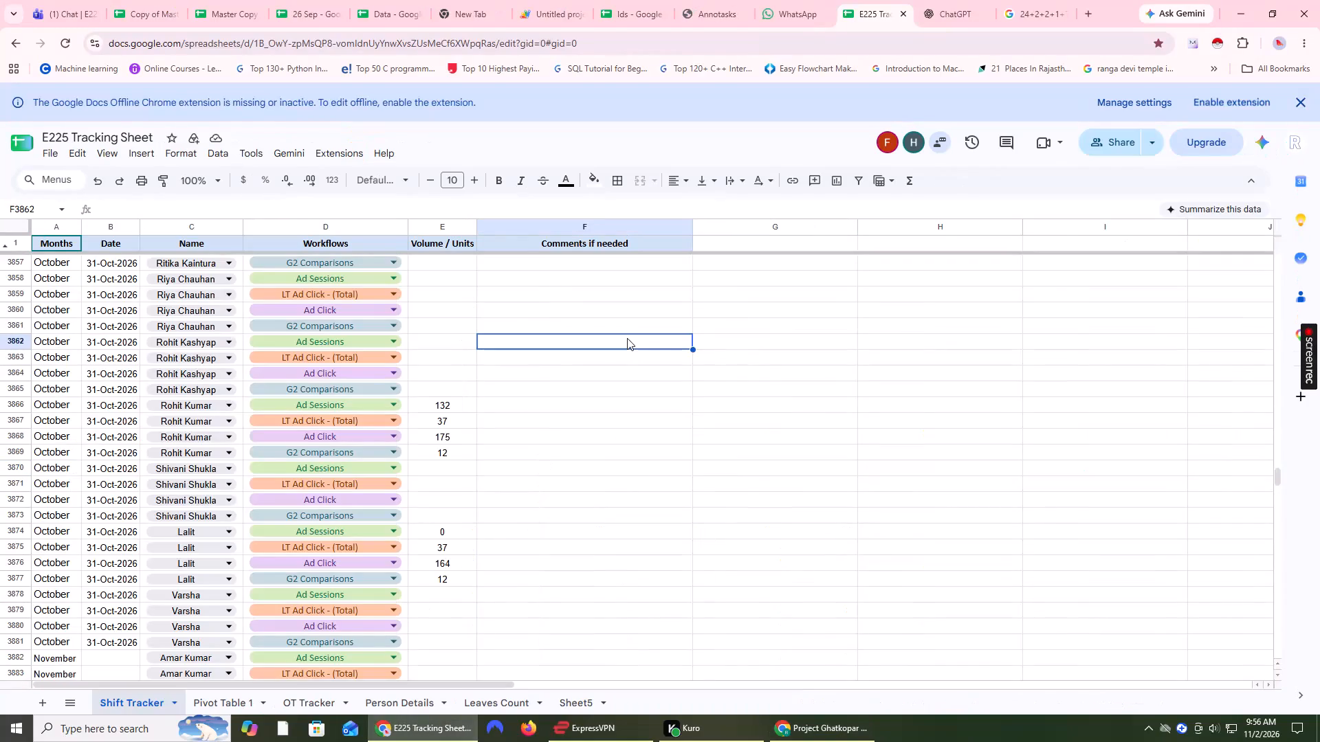
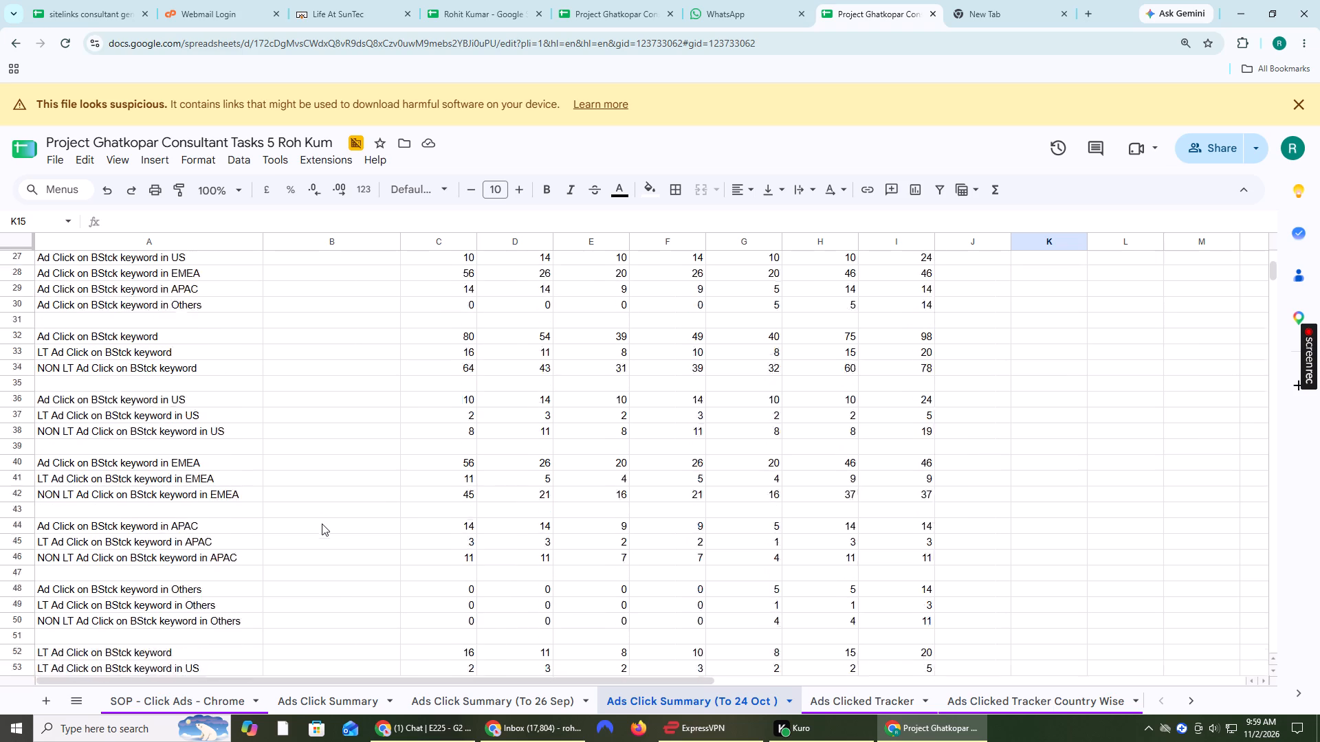
Review the keyword and region rows of the Ads Click Summary (To 24 Oct) sheet, from BStck through Live browser.
scroll(322, 524, "down", 5)
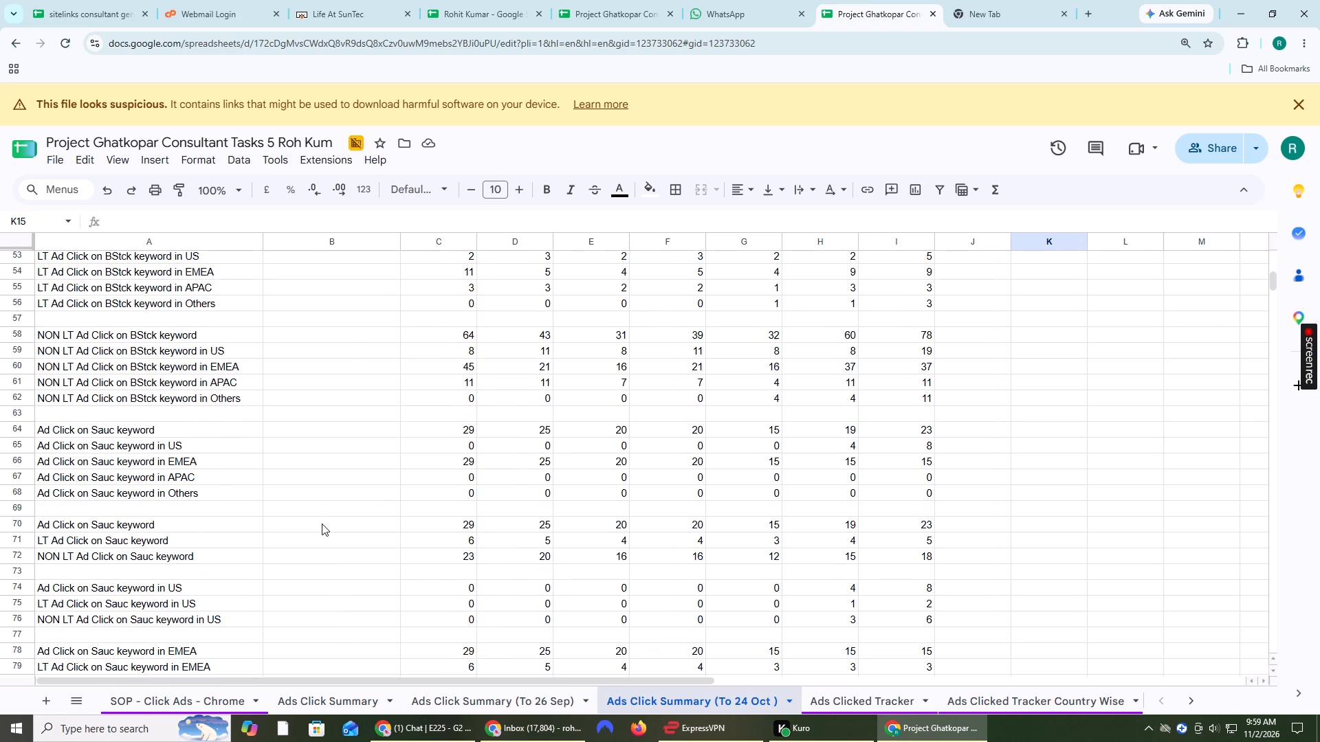
scroll(322, 524, "down", 4)
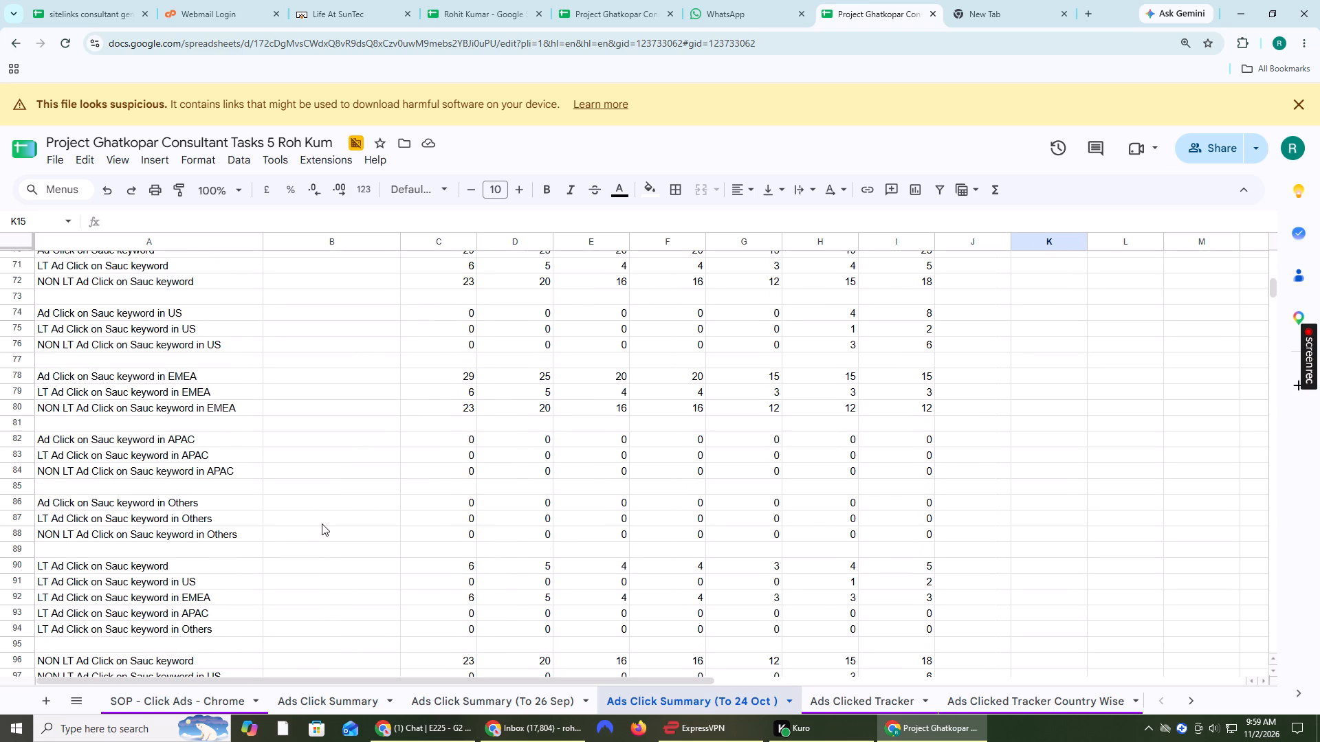
scroll(322, 524, "down", 14)
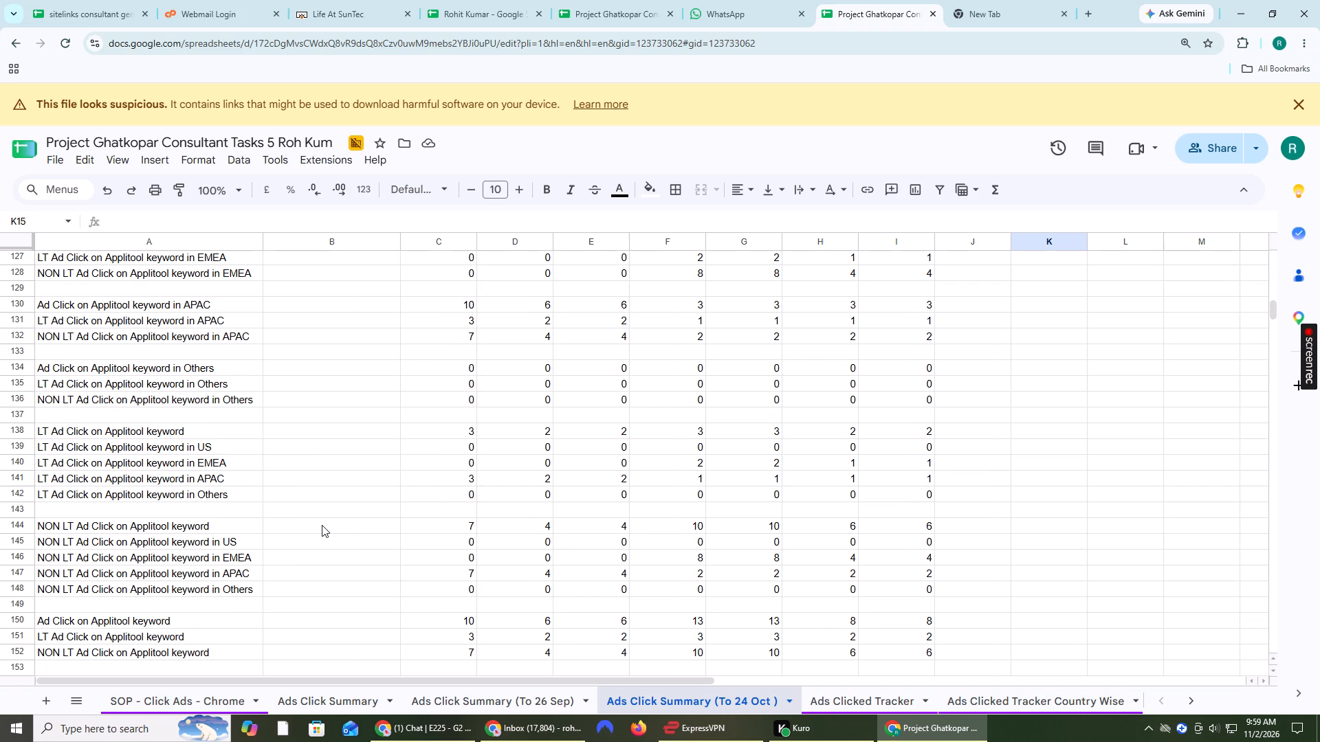
scroll(322, 525, "down", 3)
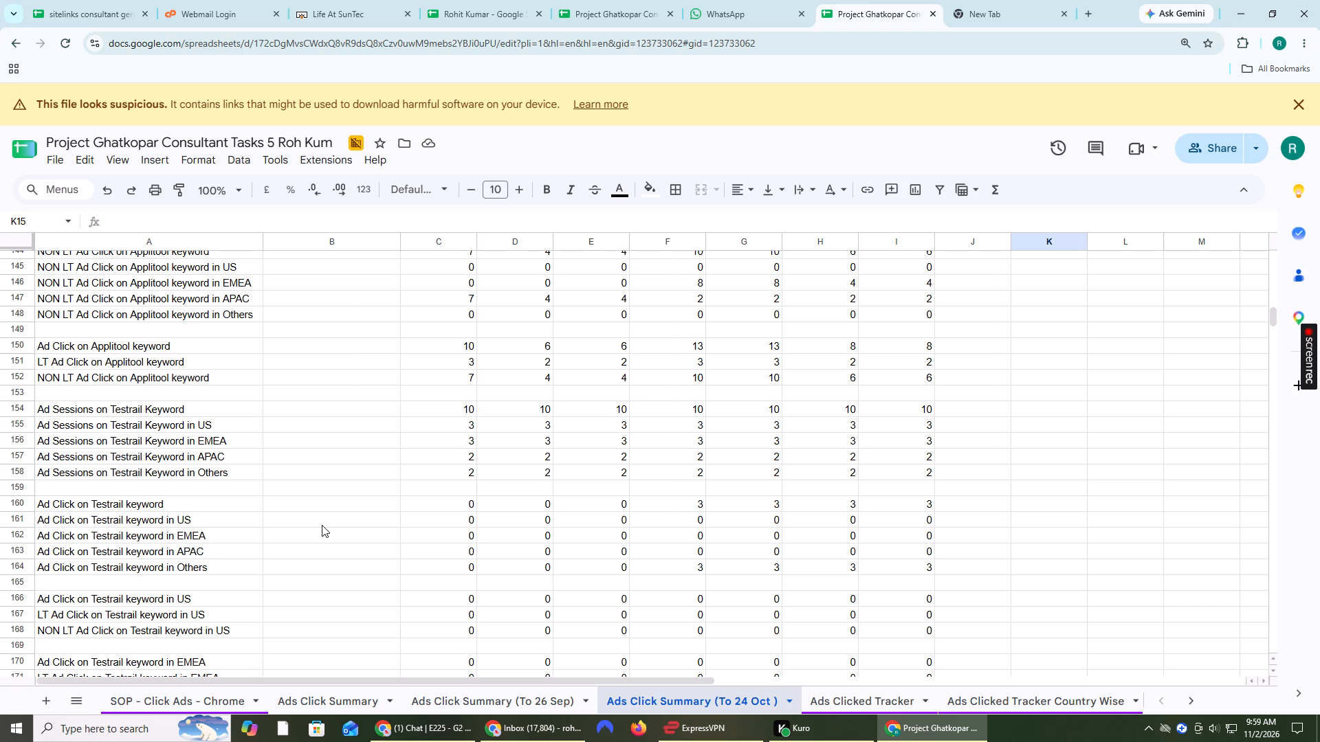
scroll(322, 525, "down", 18)
scroll(322, 525, "down", 6)
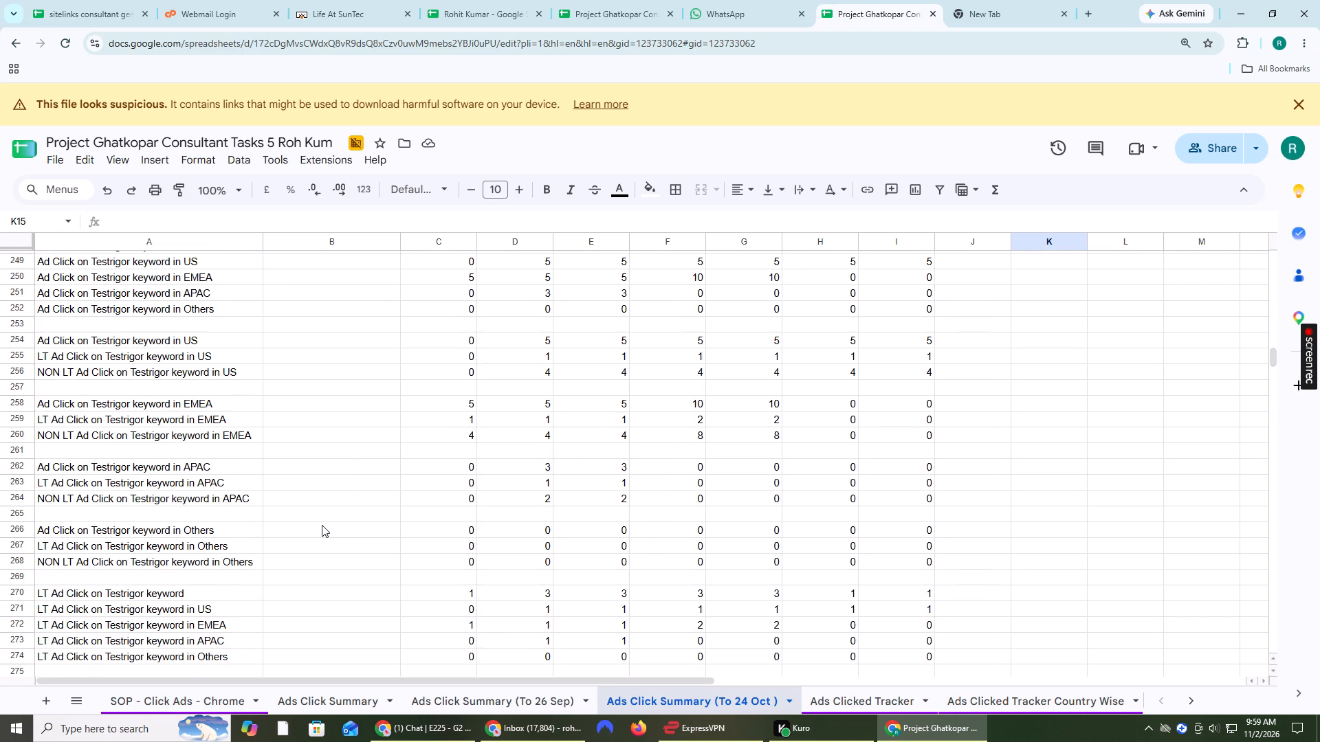
scroll(322, 525, "down", 18)
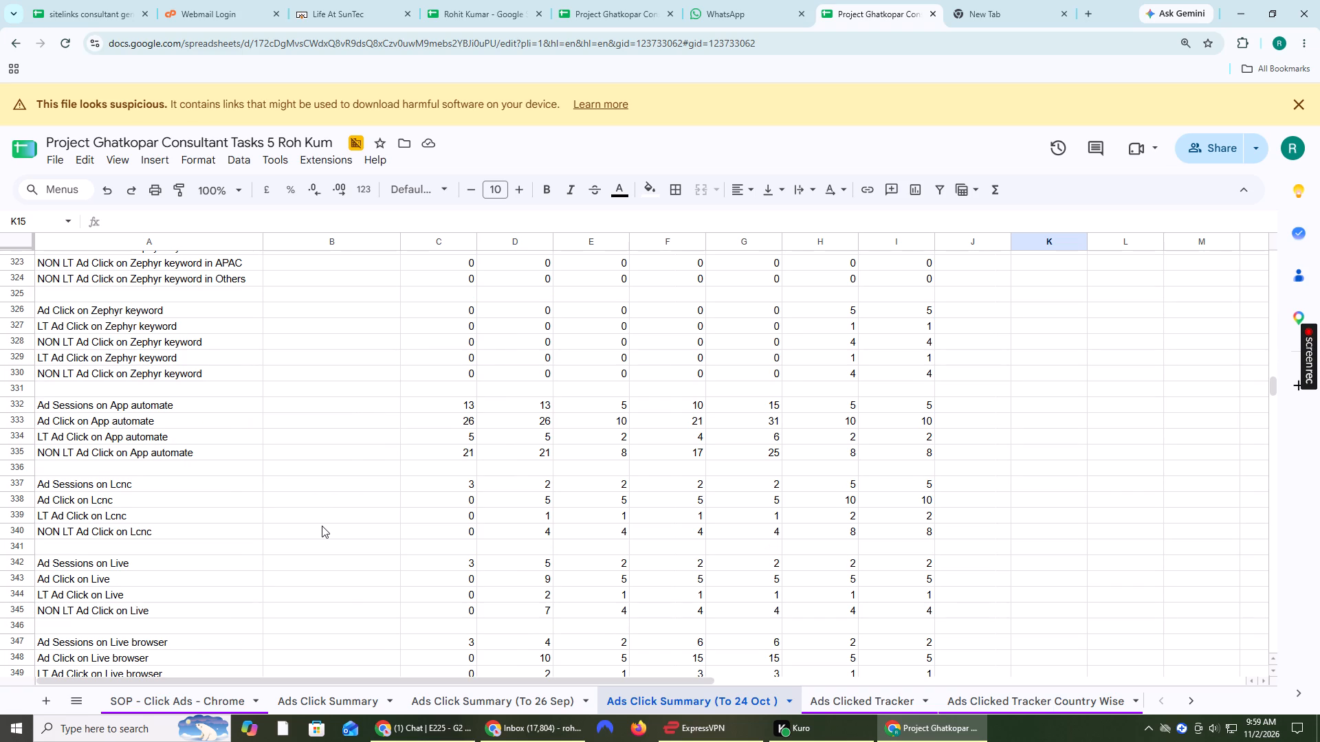
scroll(322, 526, "up", 3)
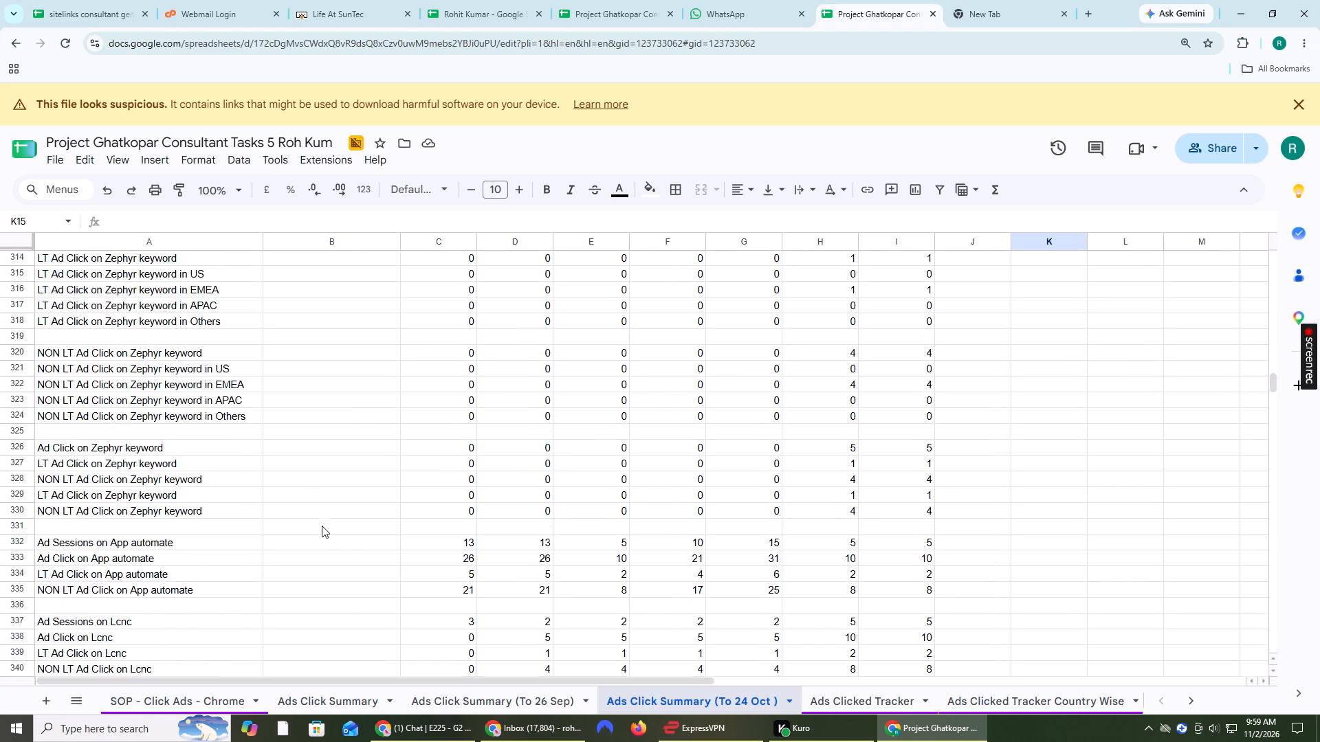
scroll(322, 526, "up", 17)
scroll(322, 526, "up", 17)
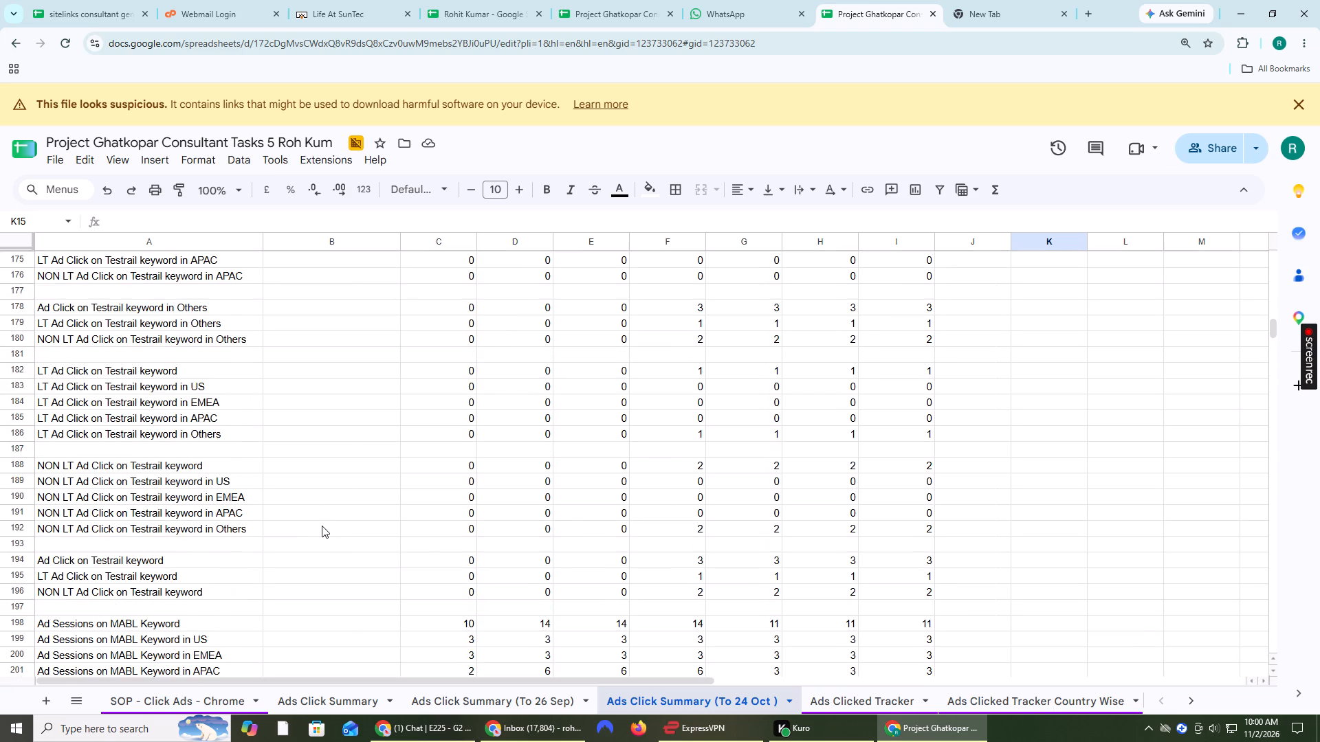
scroll(322, 526, "up", 18)
scroll(320, 526, "up", 8)
scroll(320, 526, "up", 18)
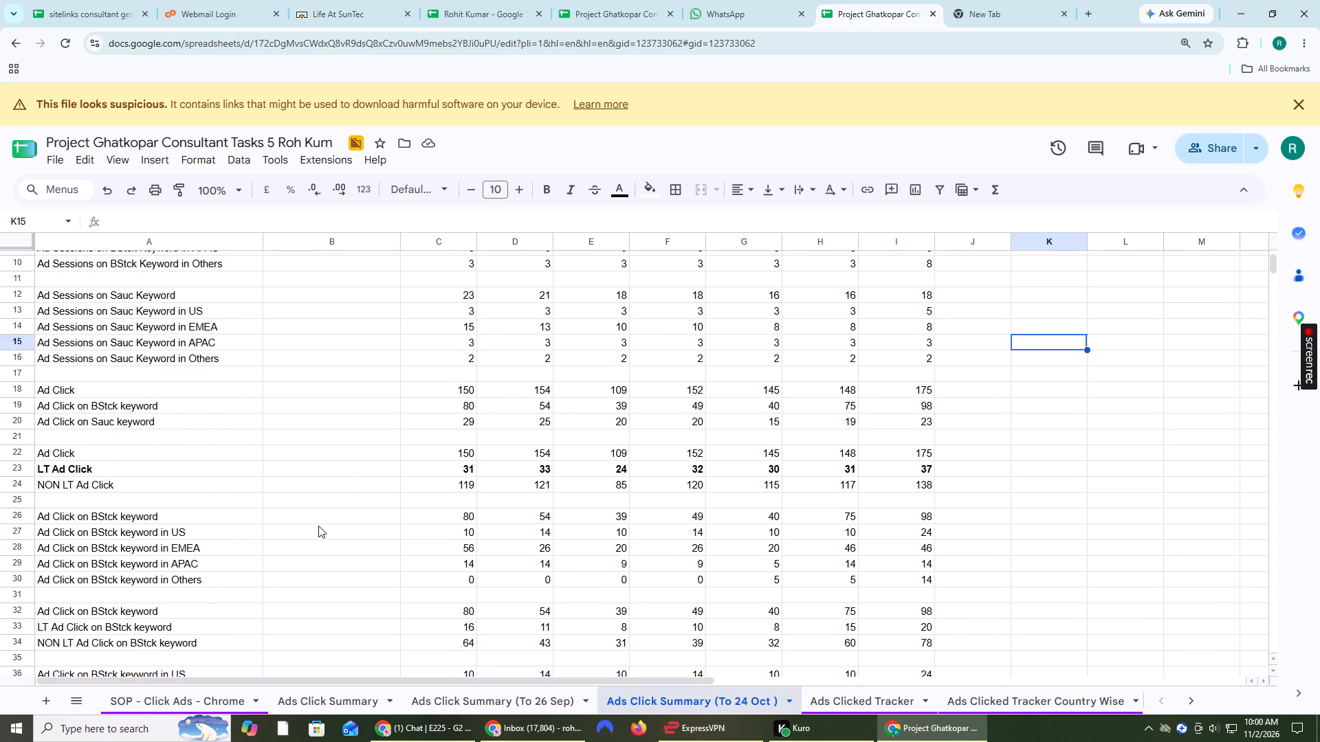
Return to the top of the Ads Click Summary (To 24 Oct) sheet and dismiss the suspicious-file warning.
scroll(318, 526, "up", 8)
left_click(315, 258)
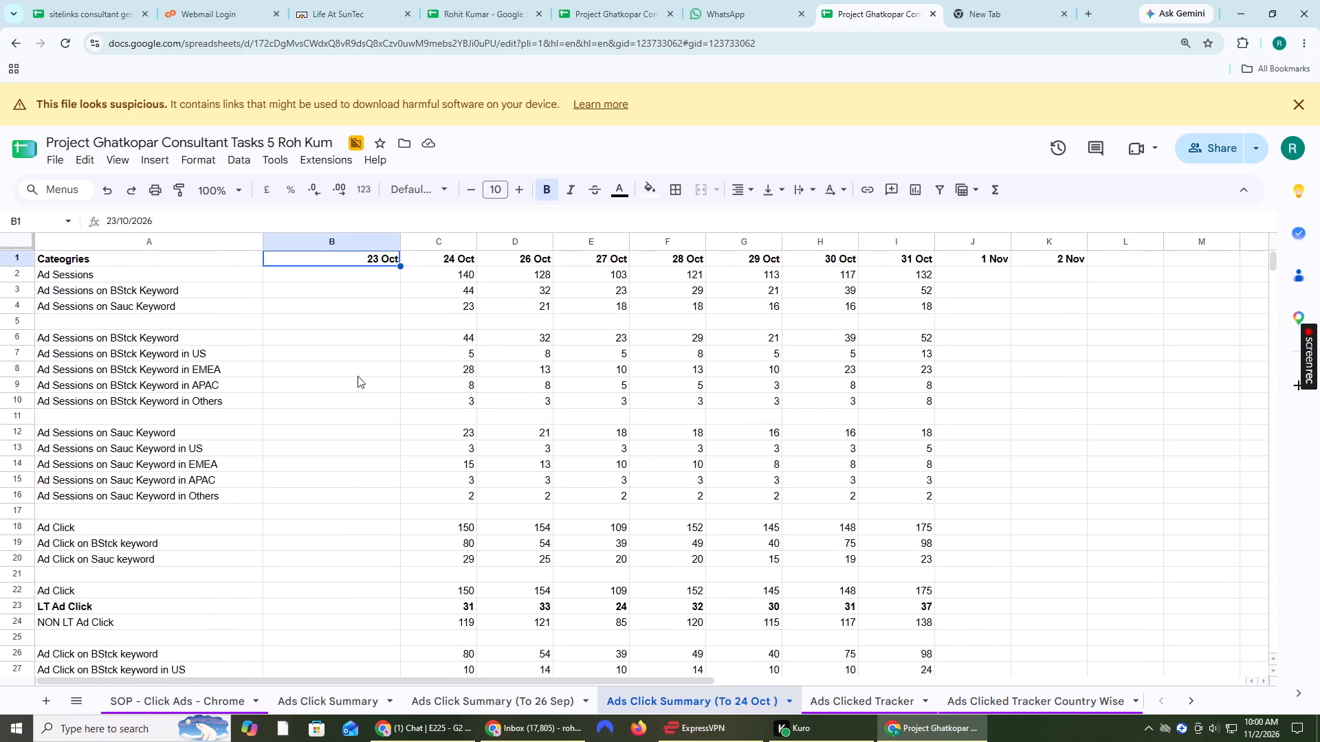
left_click(357, 376)
left_click(1305, 108)
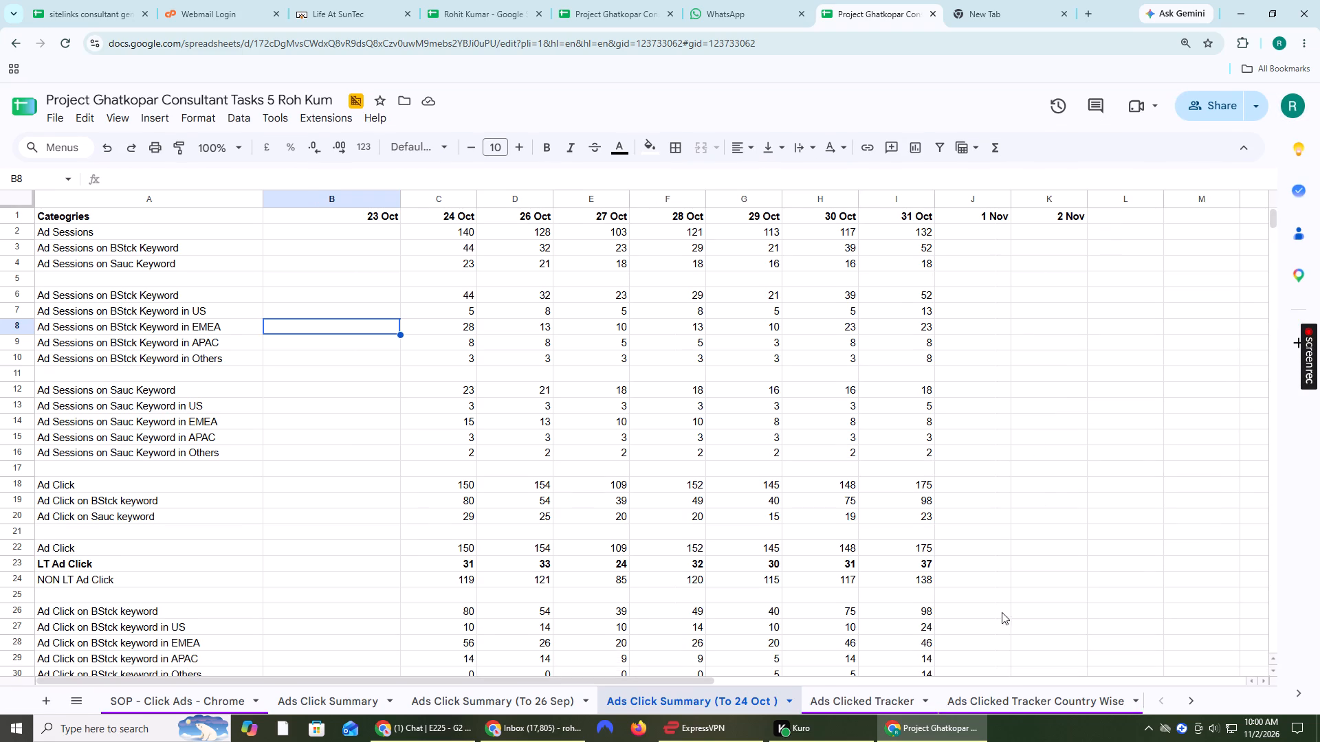
Extend the daily date headers in row 1 from 1 Nov in J1 through 17 Nov in Z1.
left_click_drag(705, 684, 1055, 684)
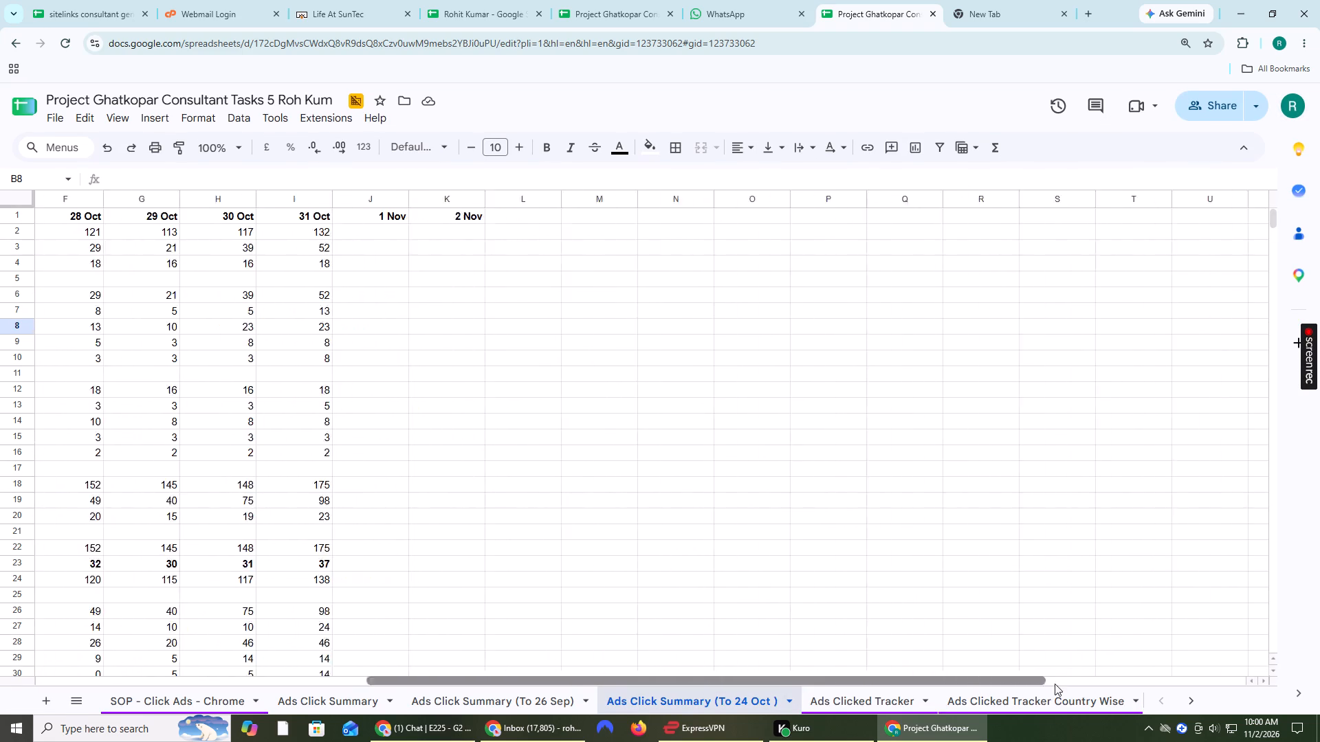
left_click_drag(1055, 684, 1139, 687)
left_click(198, 218)
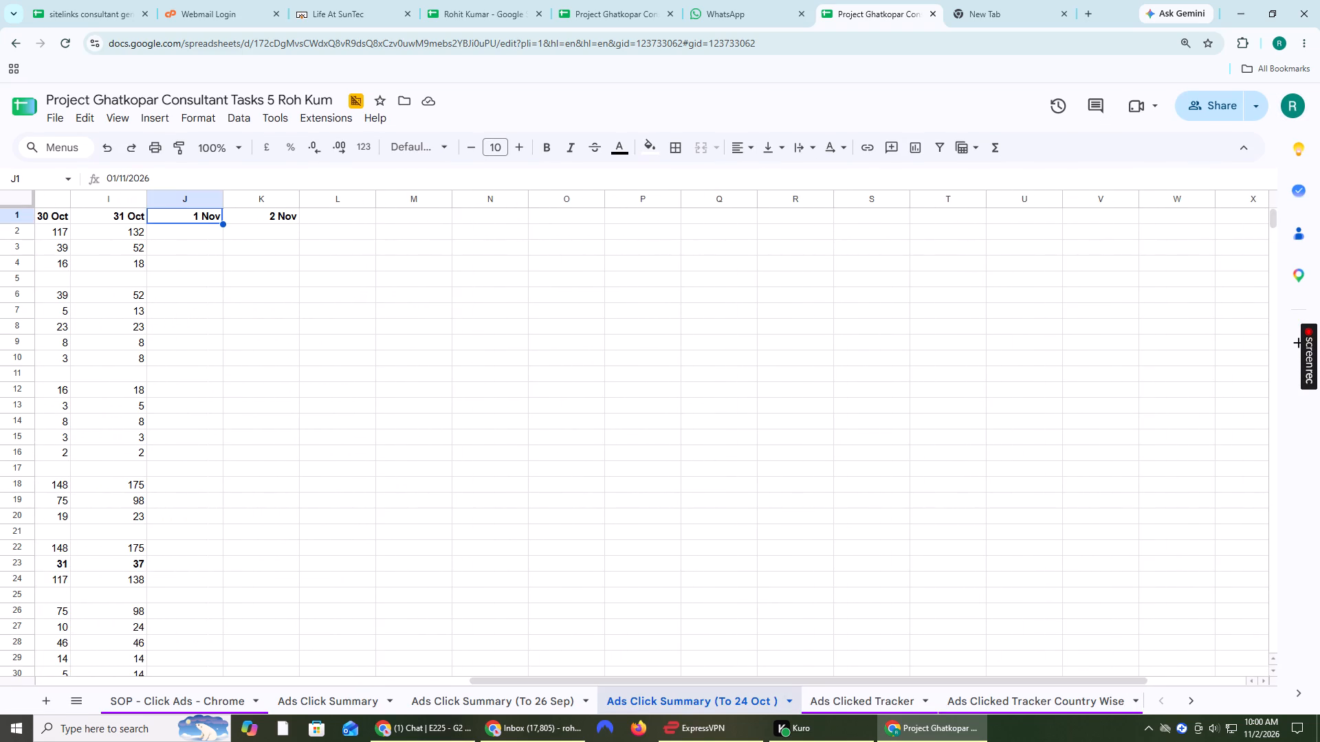
left_click_drag(223, 222, 1248, 243)
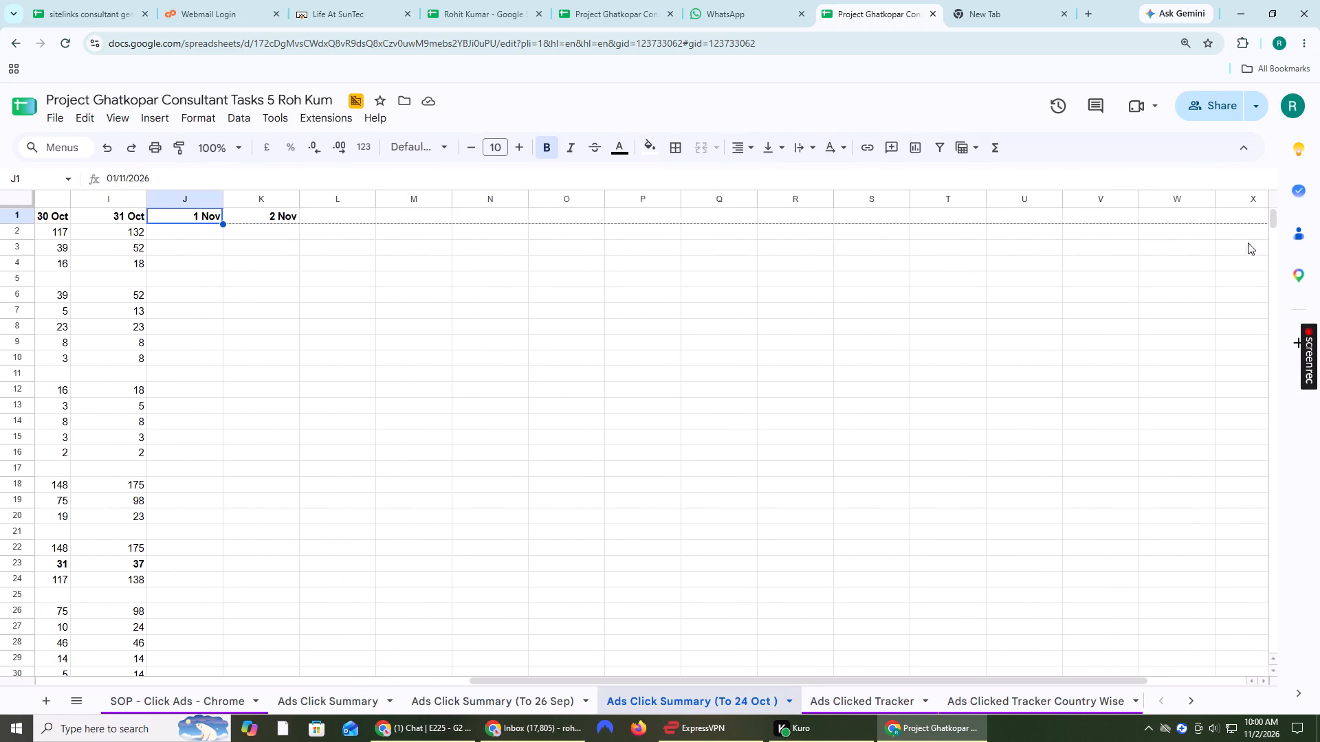
left_click_drag(1248, 243, 1291, 241)
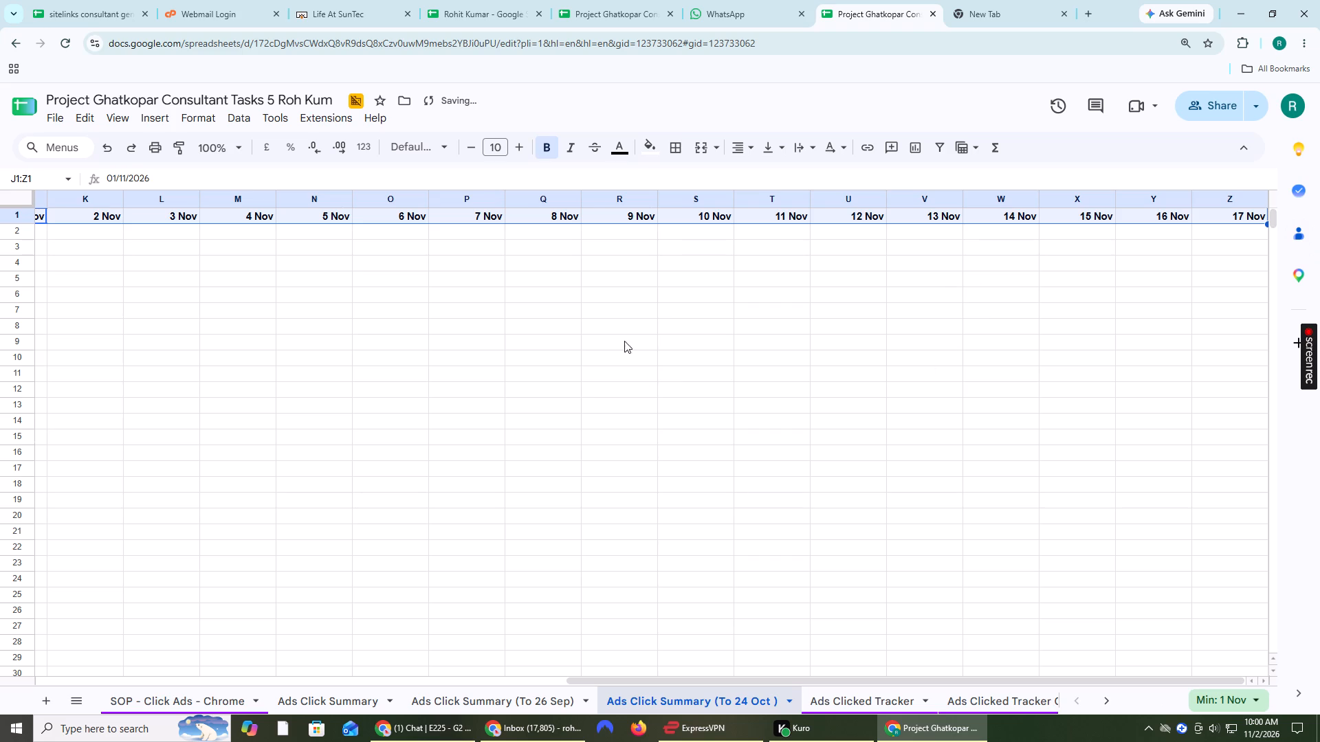
left_click(619, 337)
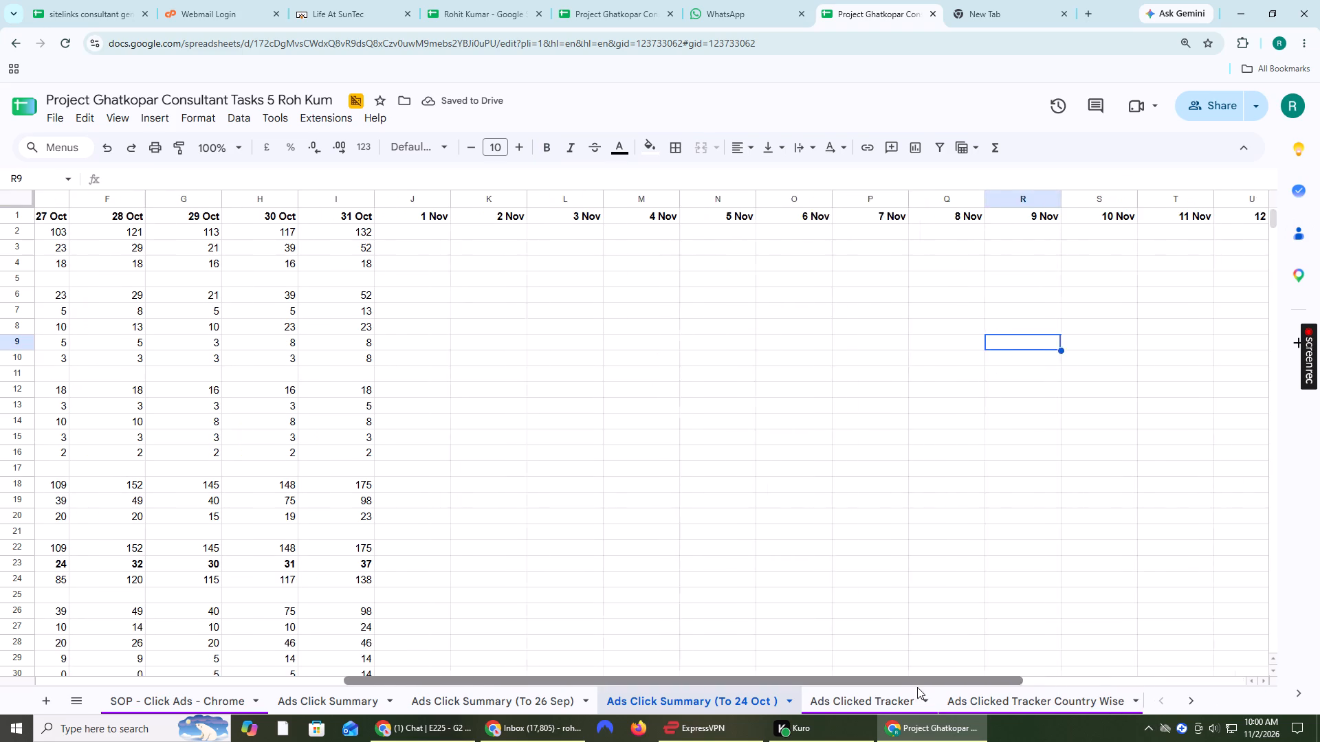
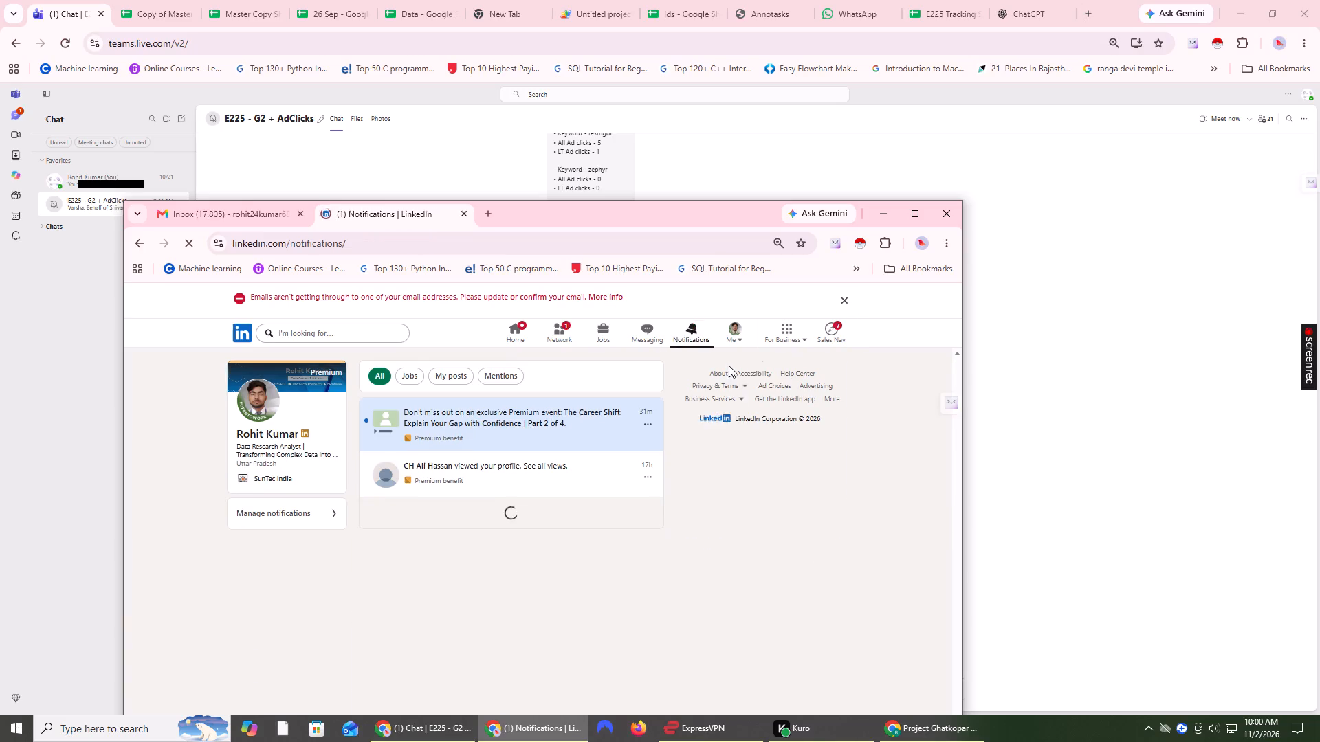
Open the Network page on LinkedIn to check for new connection activity.
left_click(562, 333)
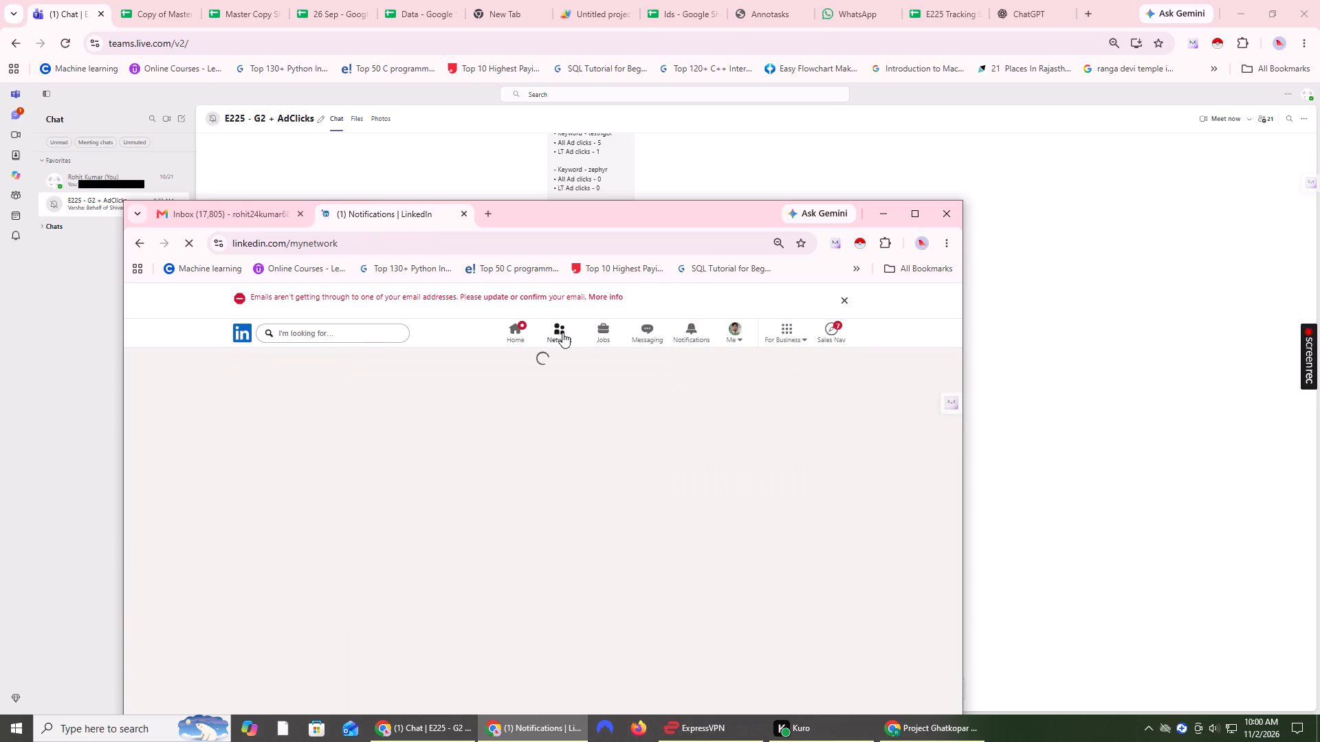
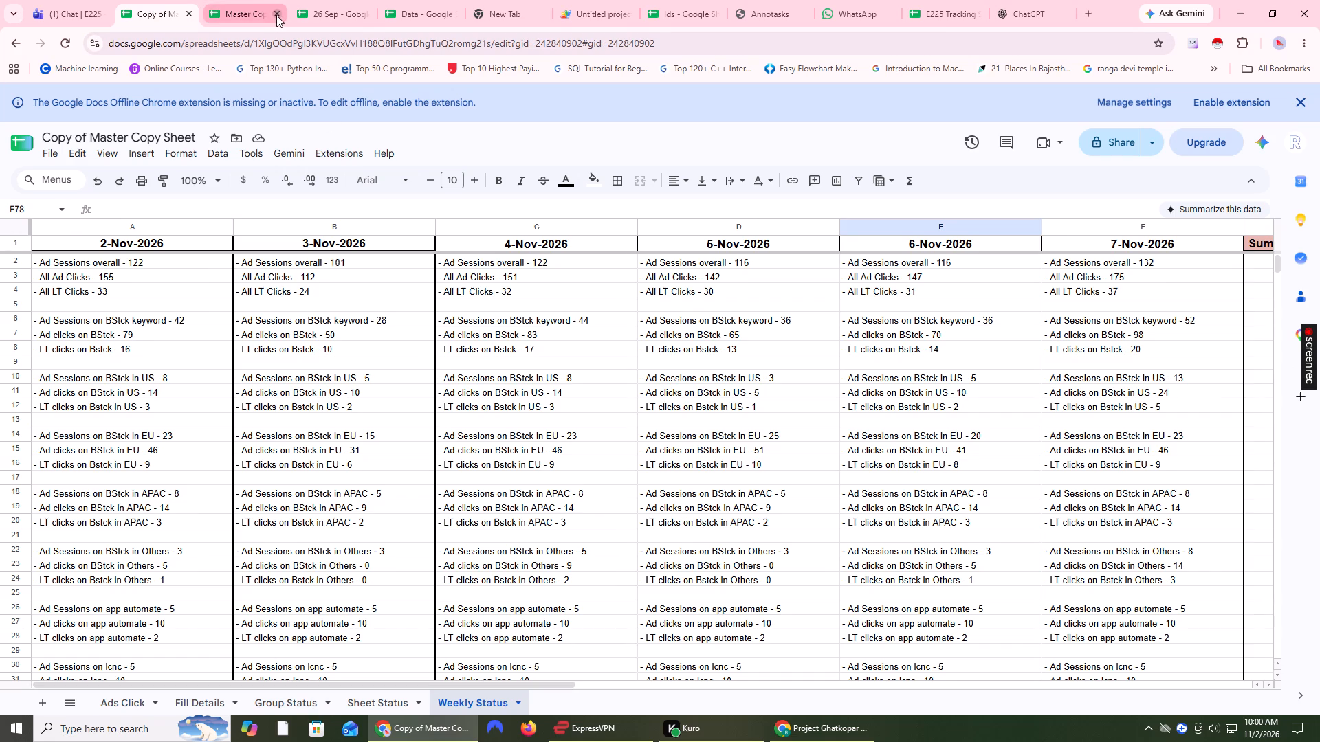
Close the duplicate Master Copy spreadsheet and the 26 Sep spreadsheet, viewing the latter's Group Status sheet before closing it.
left_click(276, 15)
left_click(235, 0)
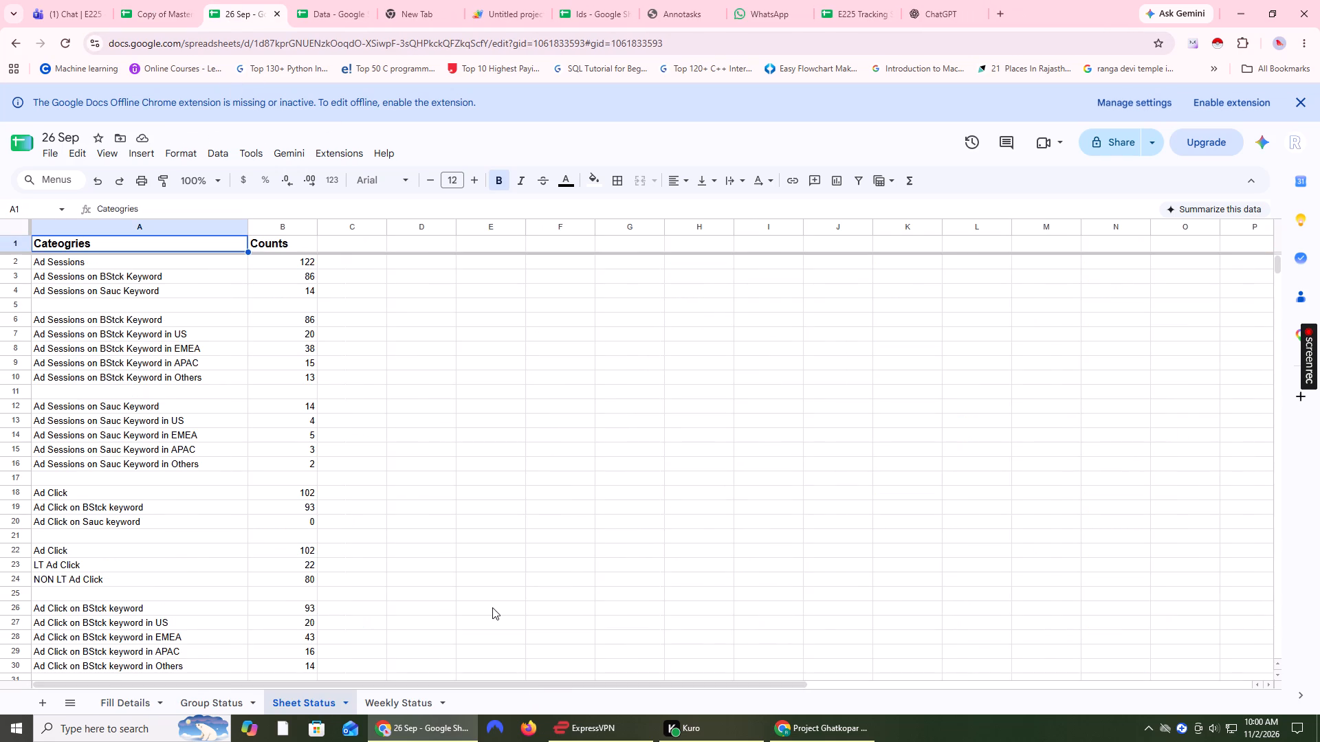
left_click(492, 605)
left_click(192, 705)
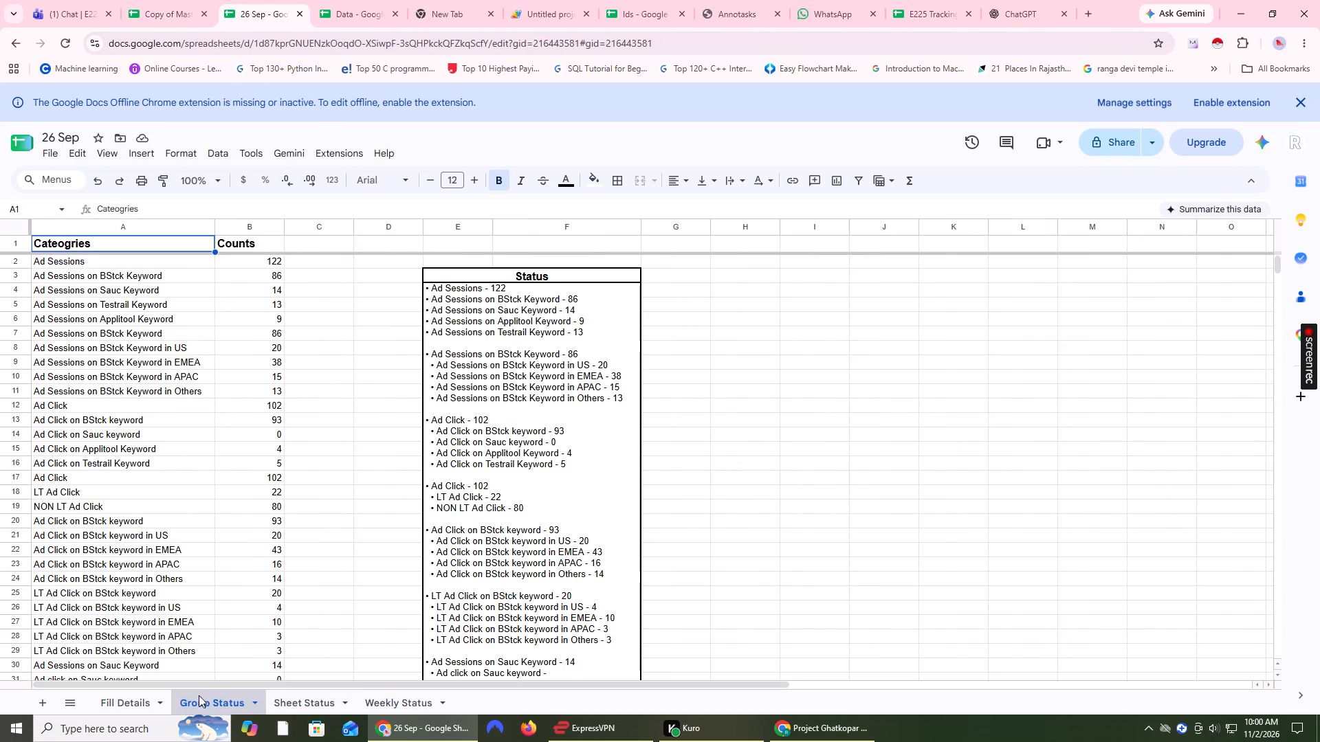
left_click(302, 16)
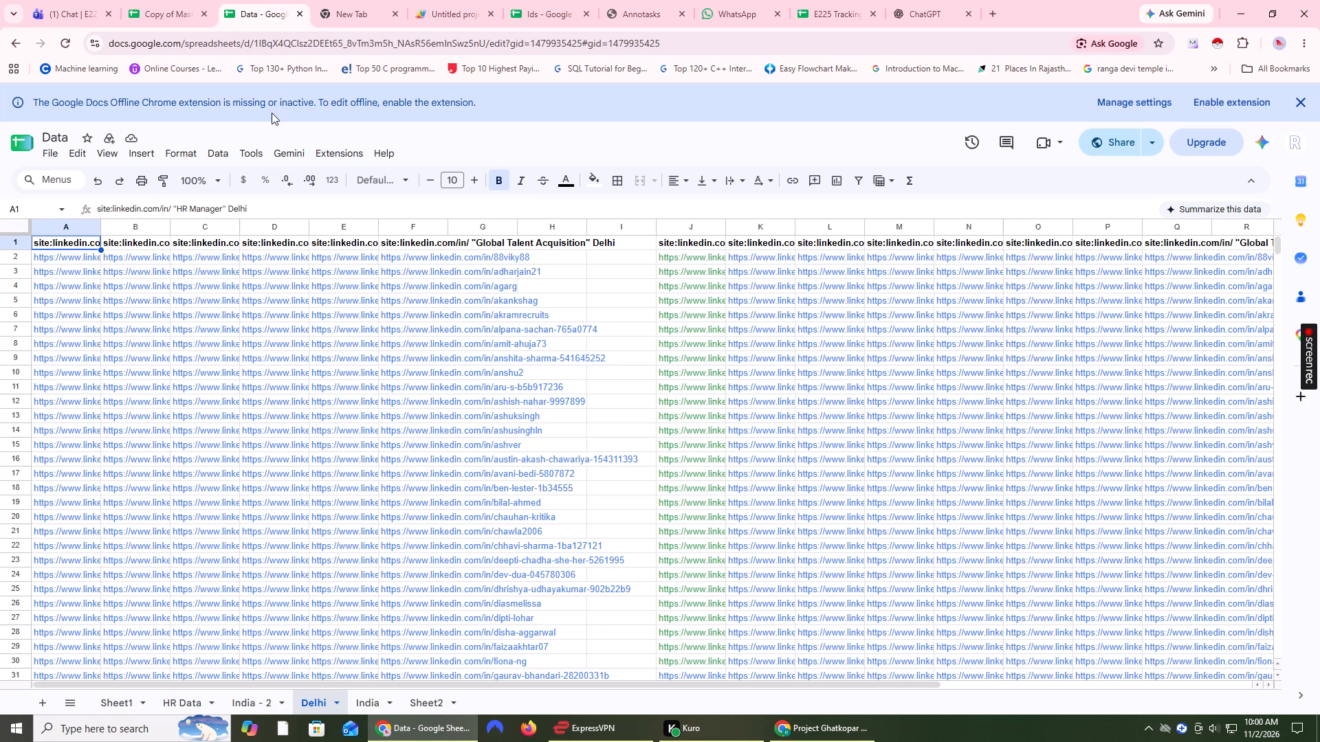
left_click(256, 0)
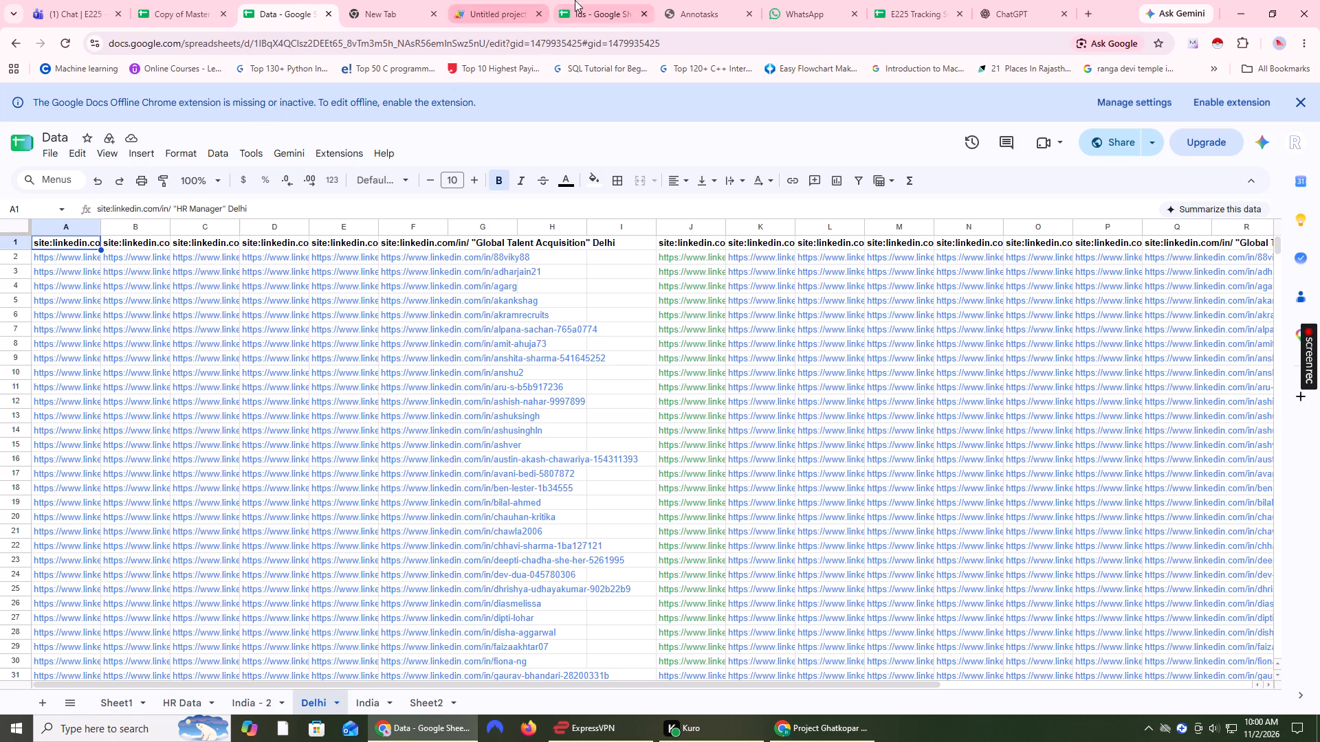
Return to Copy of Master Copy Sheet and dismiss the Google Docs Offline extension notice.
left_click(188, 0)
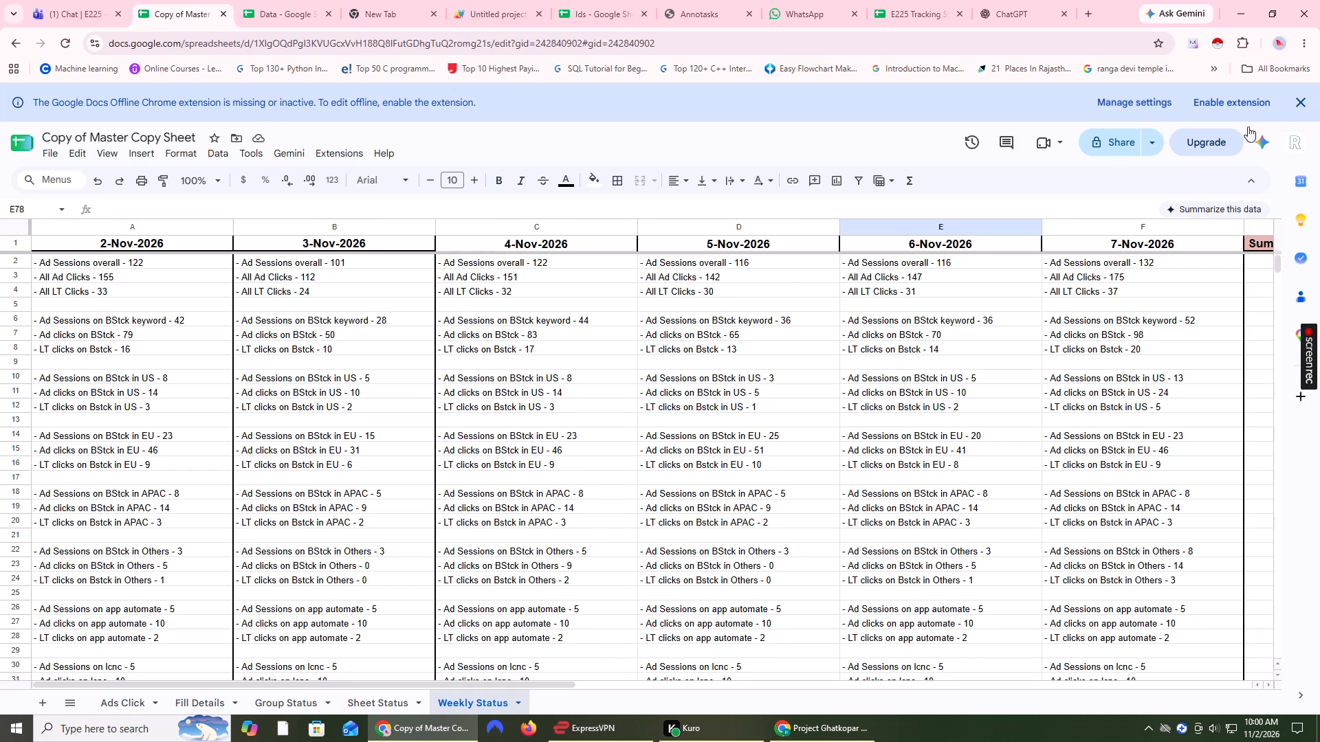
left_click(1308, 90)
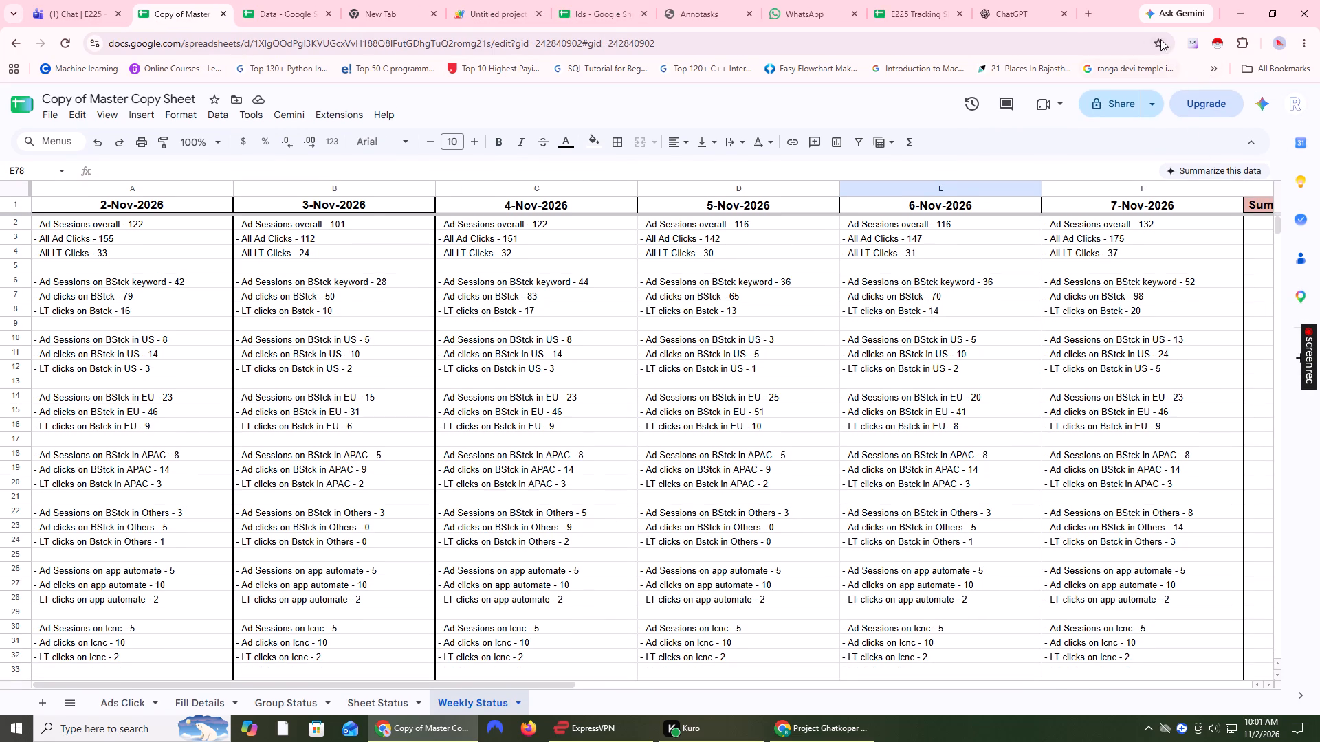
Bookmark the Weekly Status page of Copy of Master Copy Sheet in the browser.
left_click(1160, 39)
left_click(1076, 187)
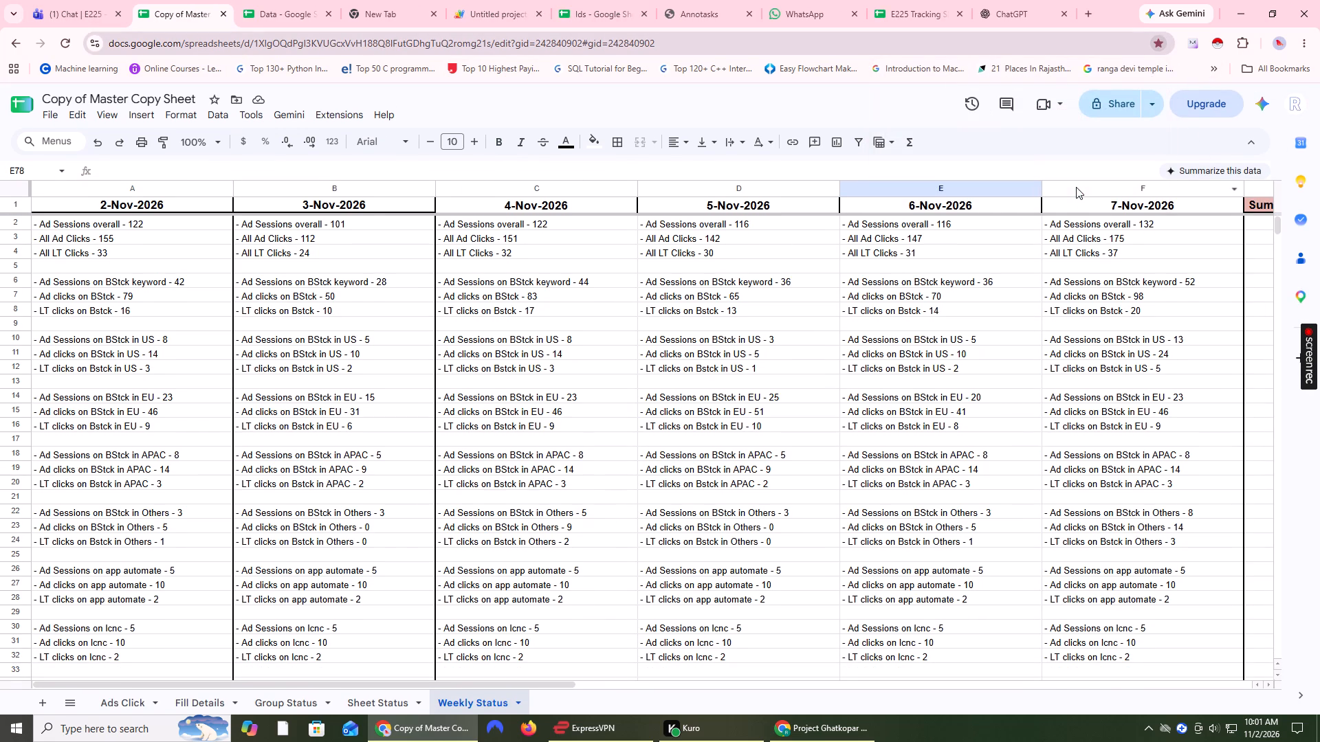